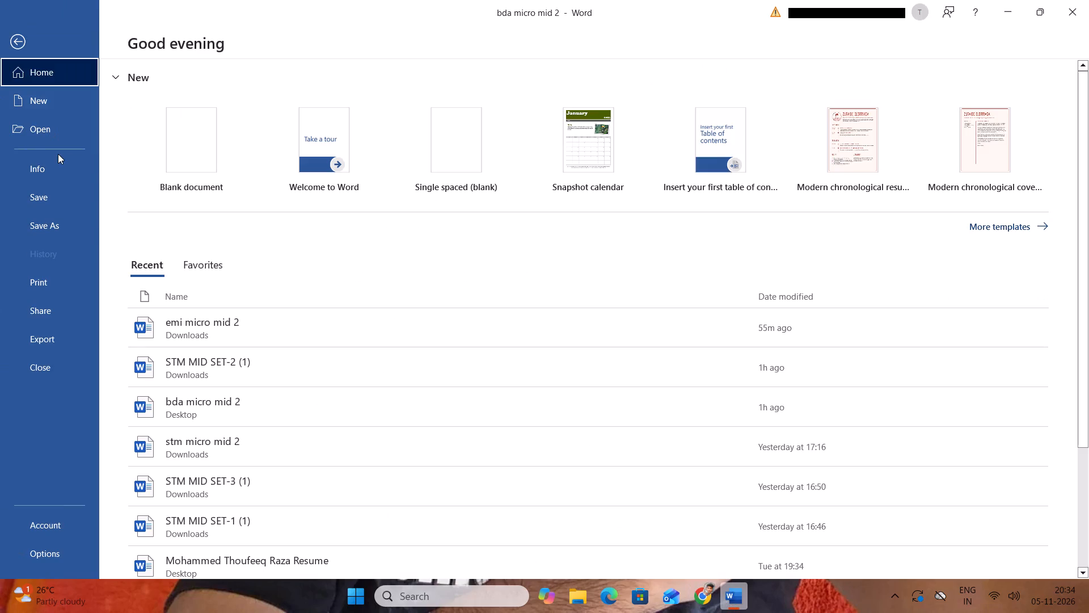
click(149, 166)
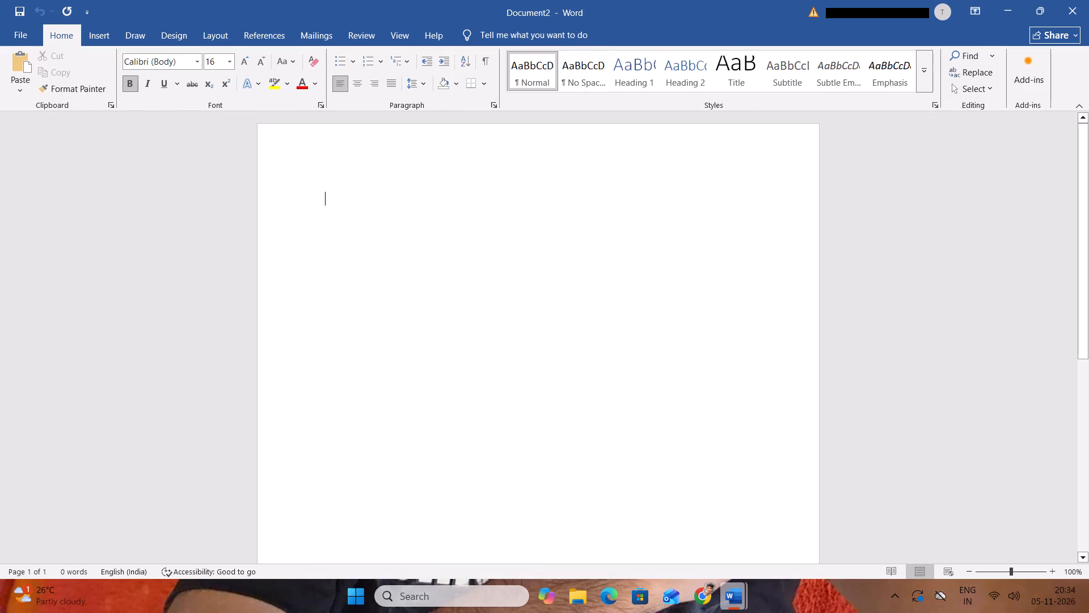
key(ctrl+v)
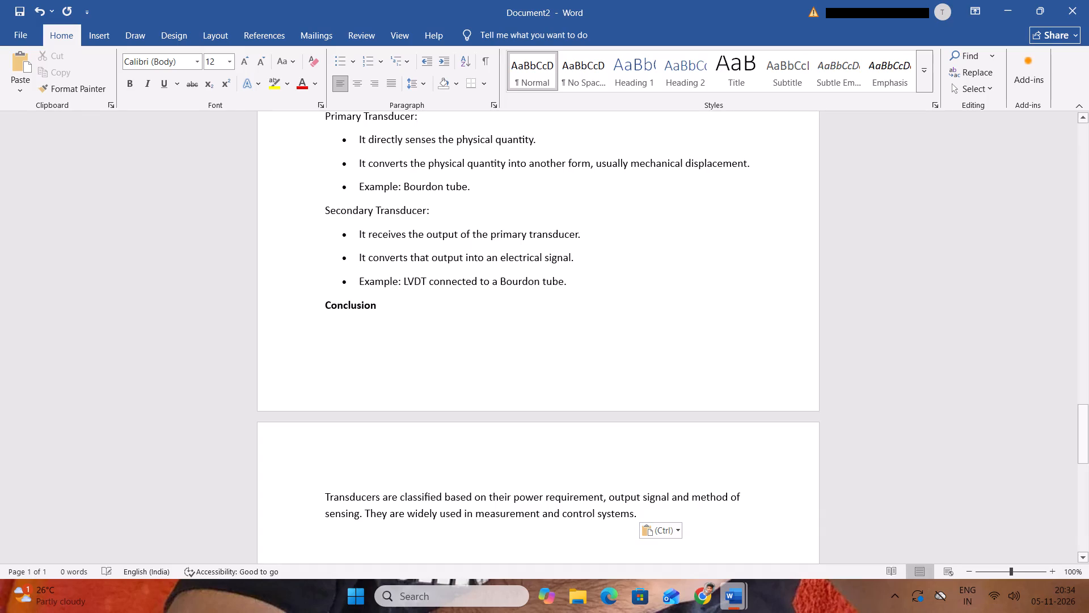
Delete the Conclusion heading and its paragraph at the end of the transducers answer.
drag(645, 511, 267, 481)
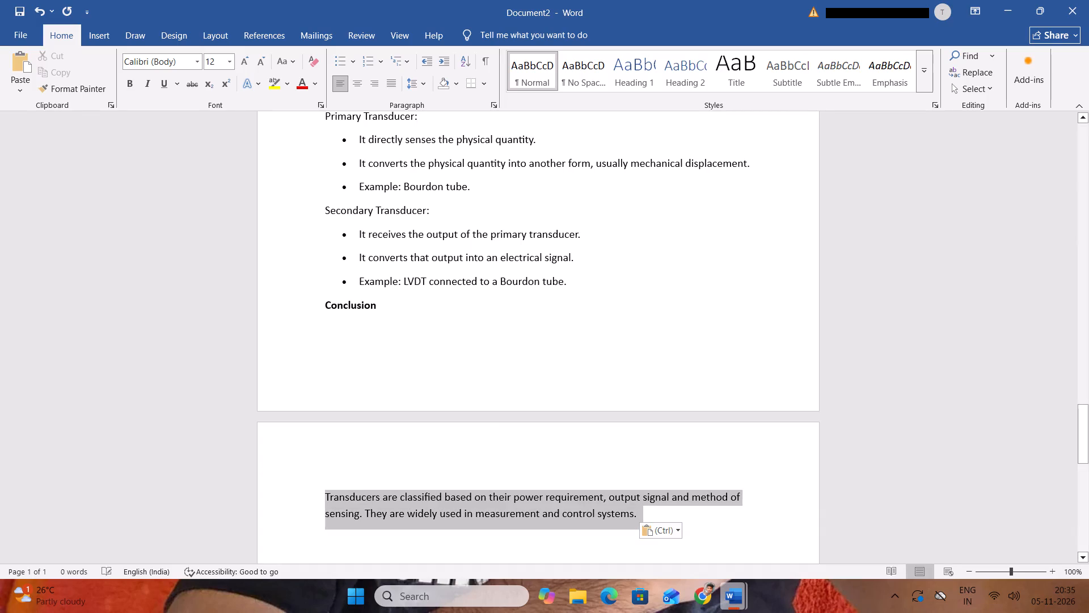
key(BackSpace)
key(BackSpace)
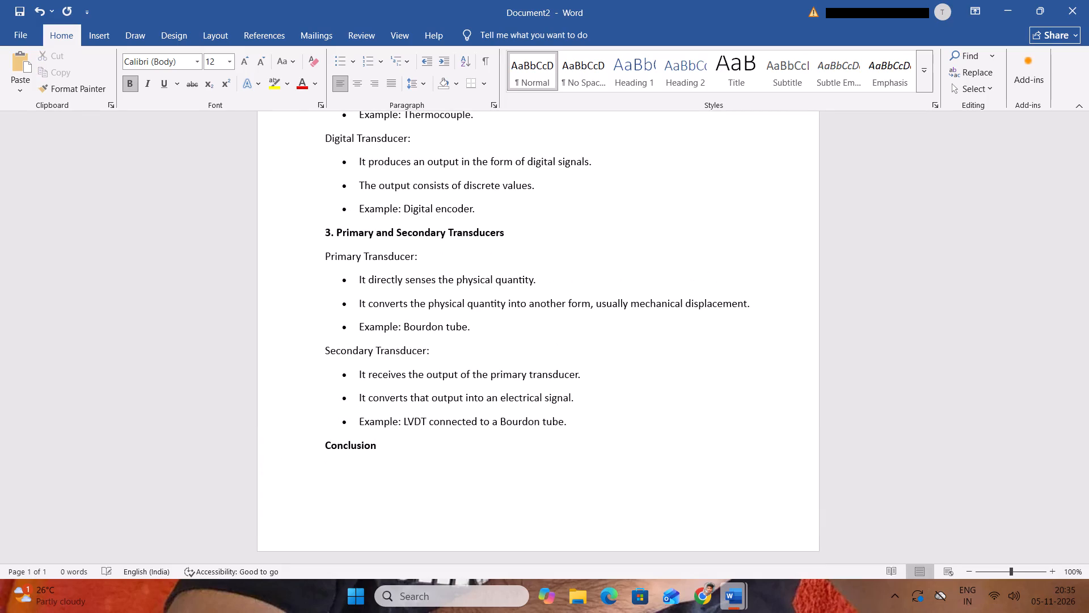
click(267, 481)
key(BackSpace)
key(BackSpace)
Delete the introductory text above the first question at the start of the document.
scroll(305, 240, up, 1)
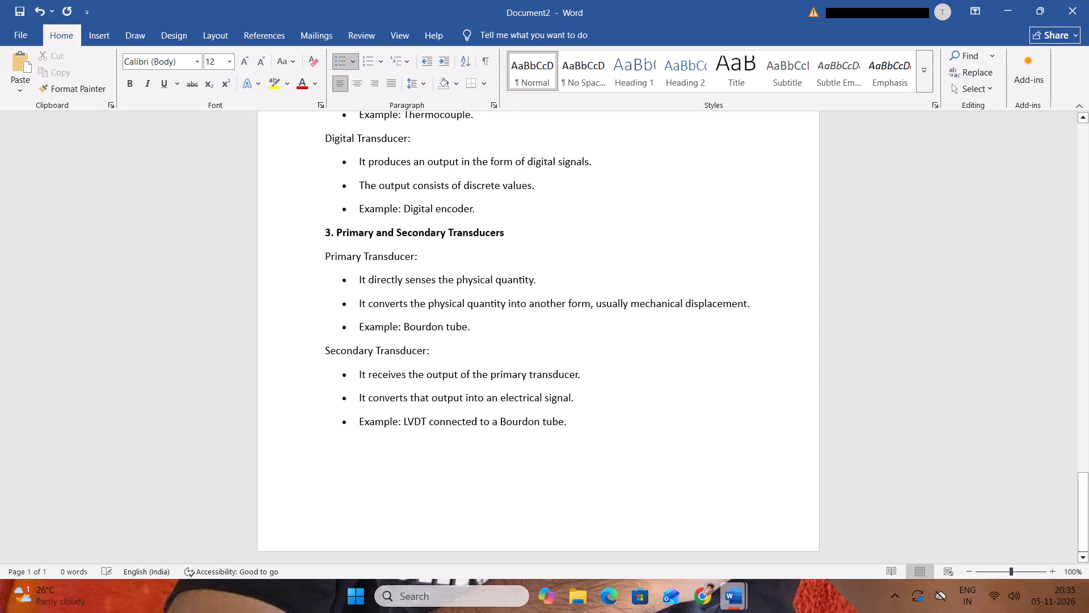
scroll(305, 240, up, 1)
scroll(332, 312, up, 2)
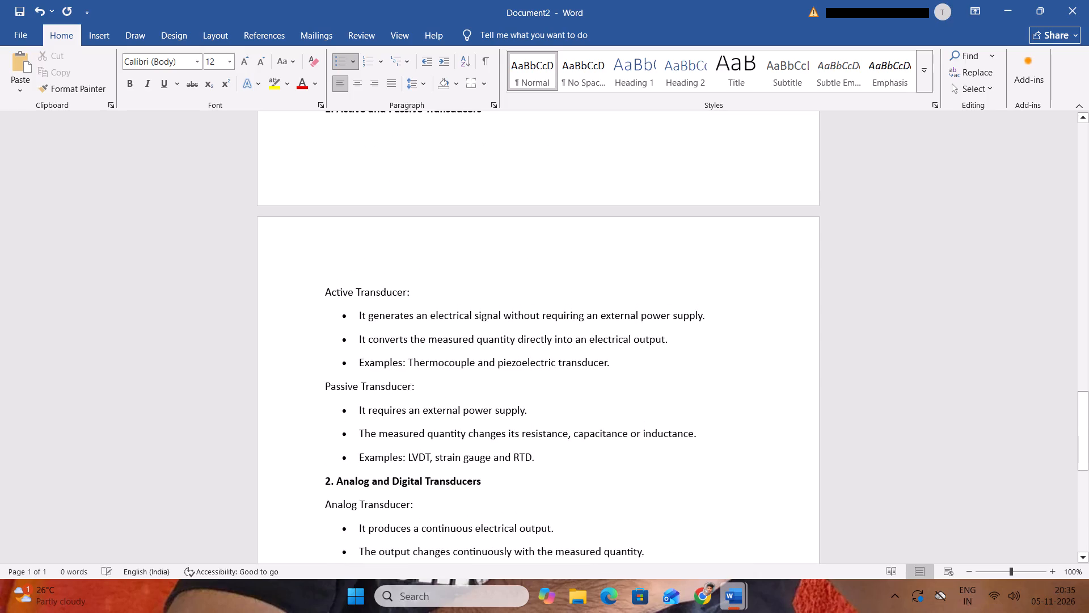
scroll(332, 312, up, 3)
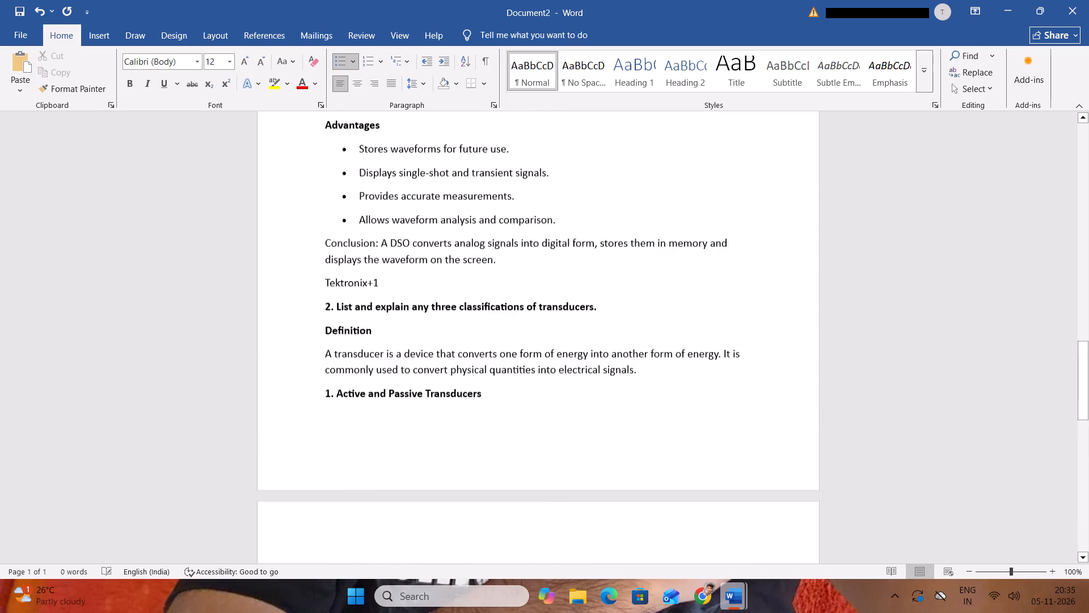
scroll(332, 312, up, 3)
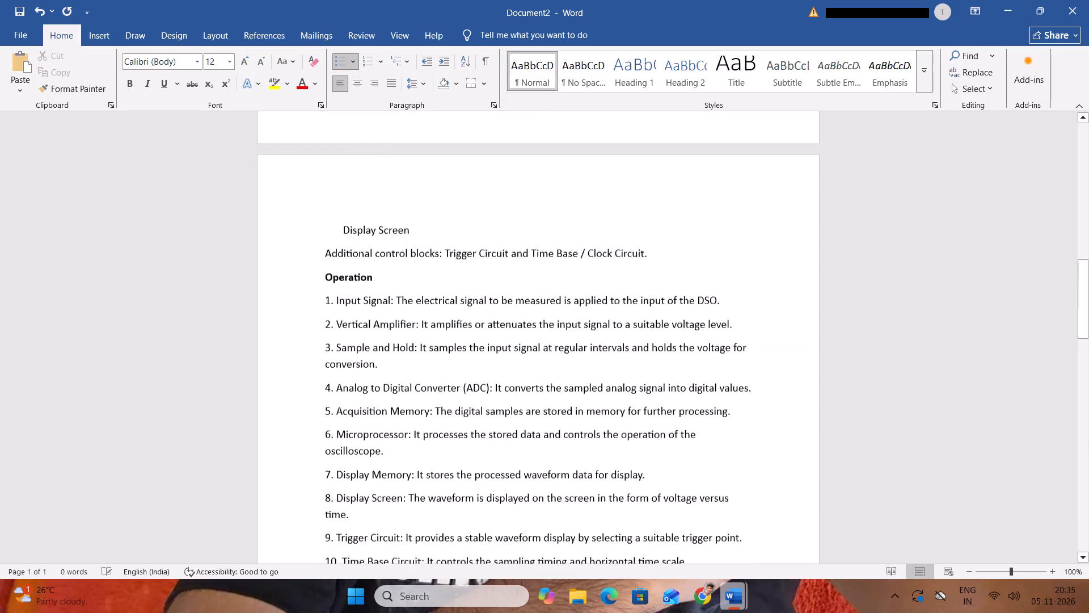
scroll(383, 209, up, 4)
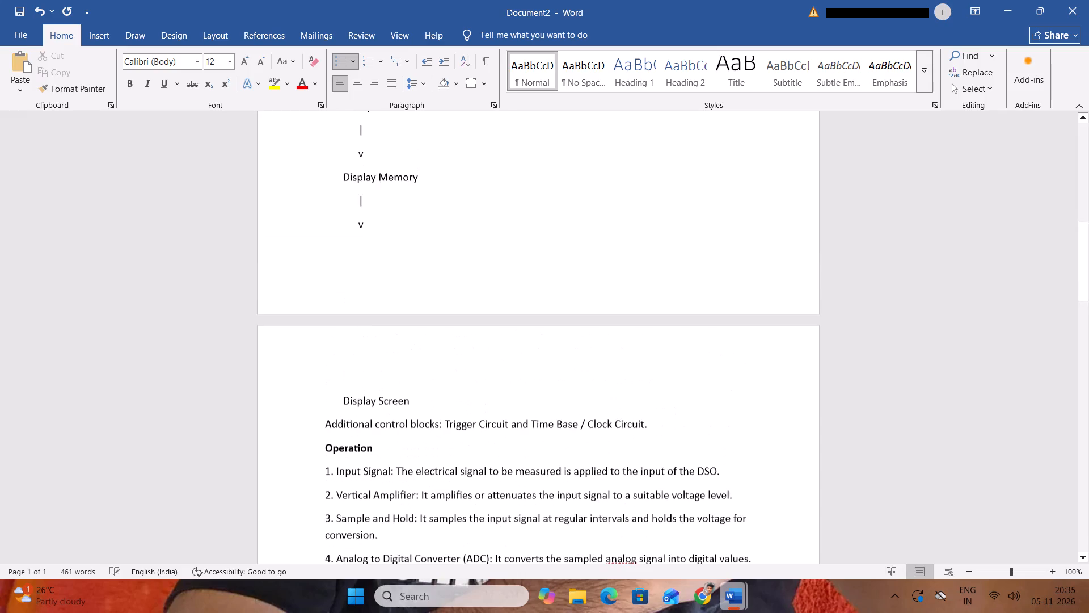
scroll(383, 209, up, 5)
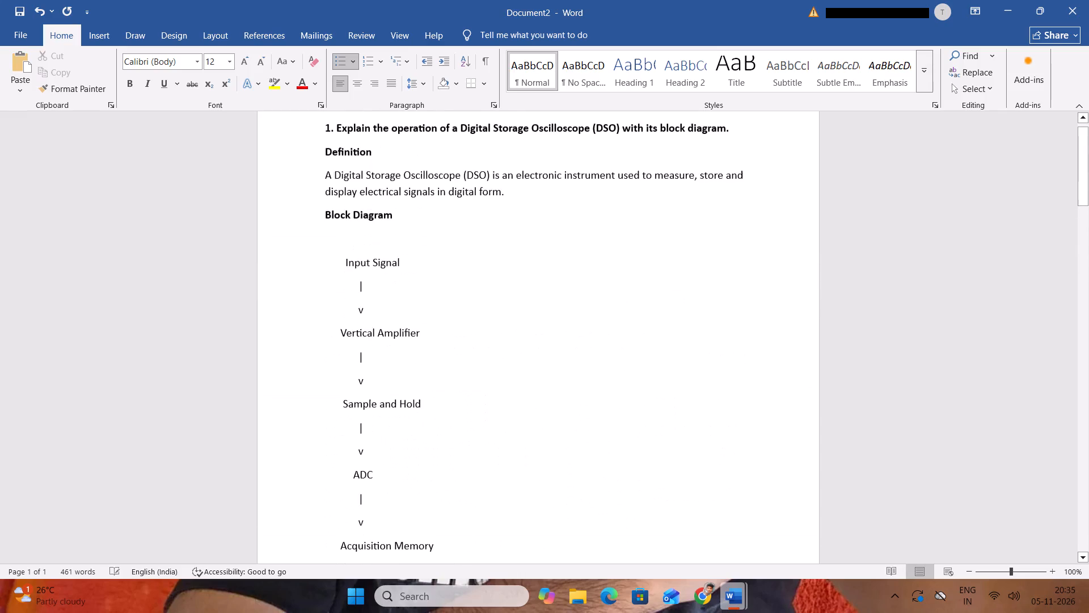
scroll(383, 209, up, 1)
drag(503, 197, 258, 136)
key(BackSpace)
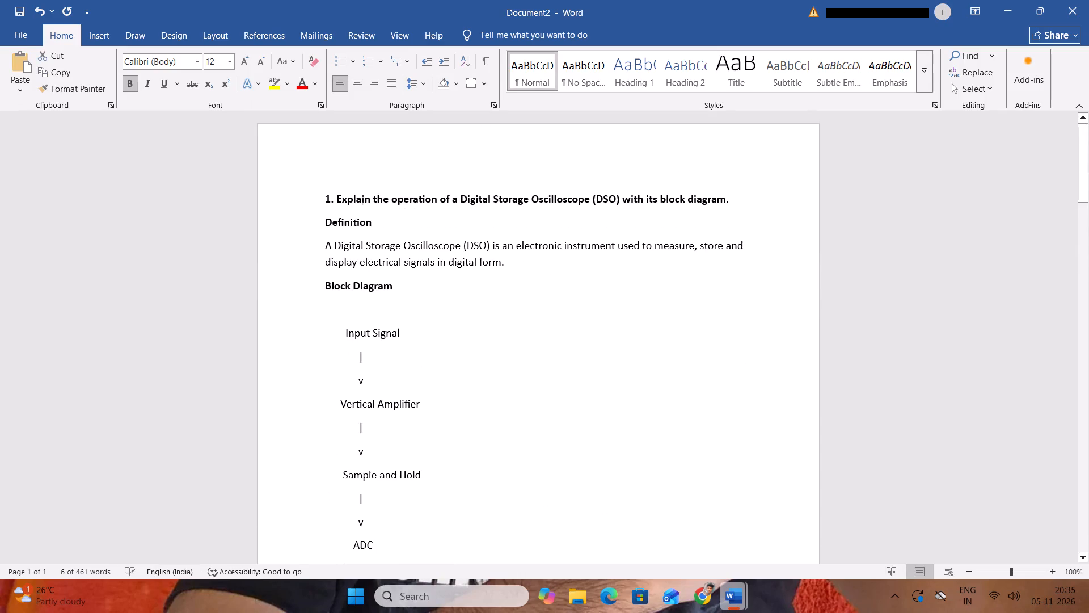
key(BackSpace)
key(BackSpace)
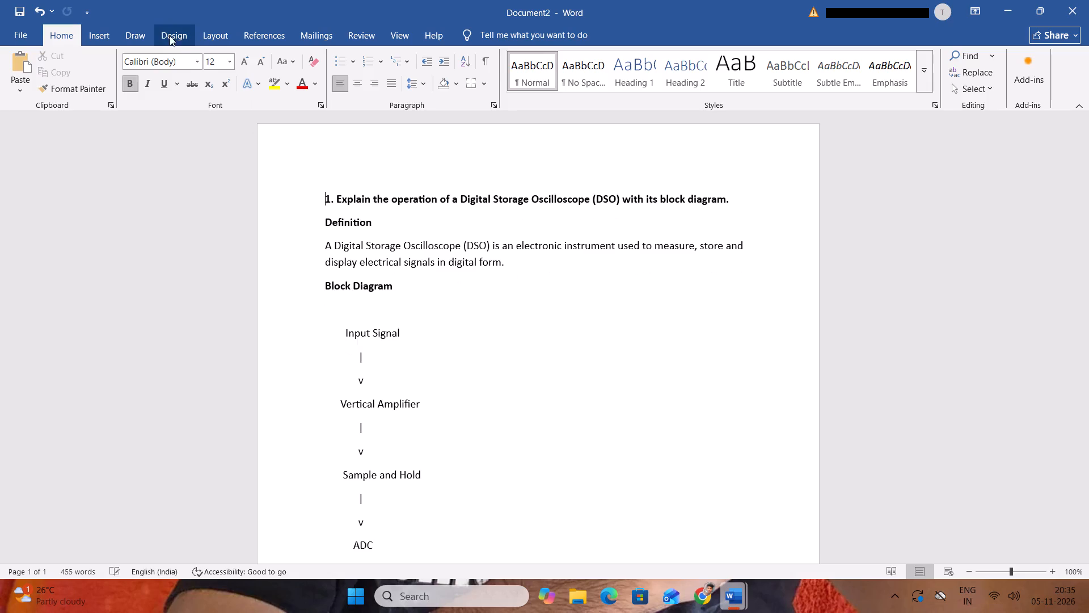
Set the page margins to the Narrow preset of 1.27 cm on all sides.
click(212, 39)
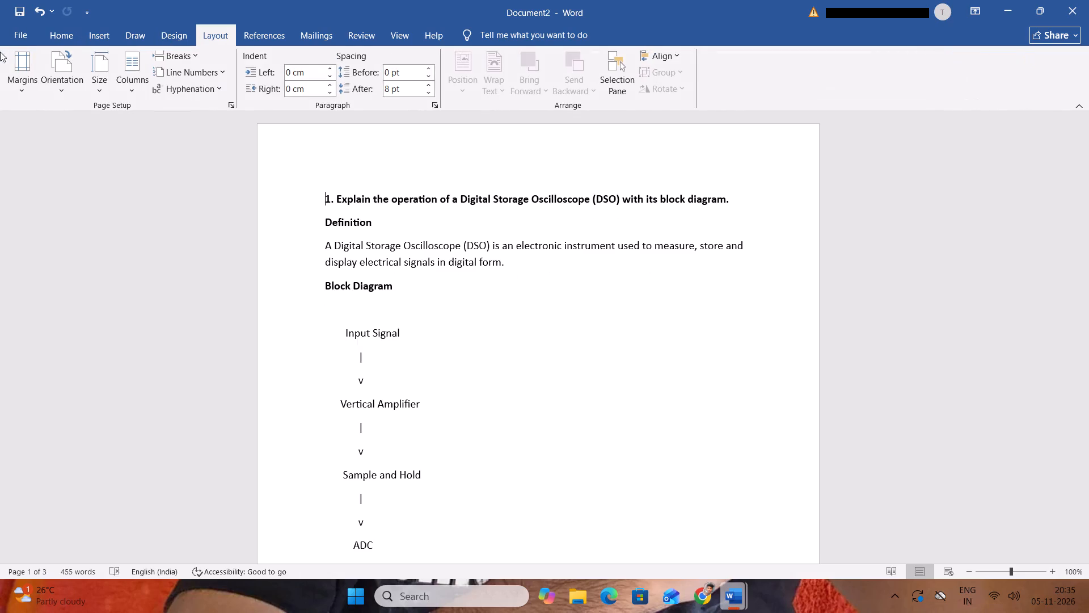
click(16, 81)
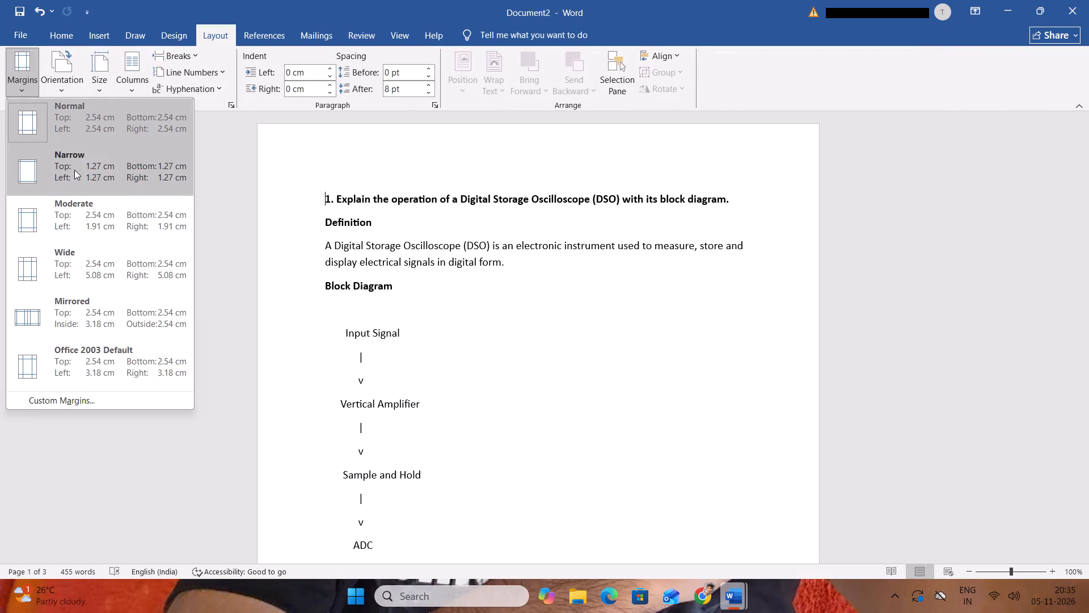
click(74, 165)
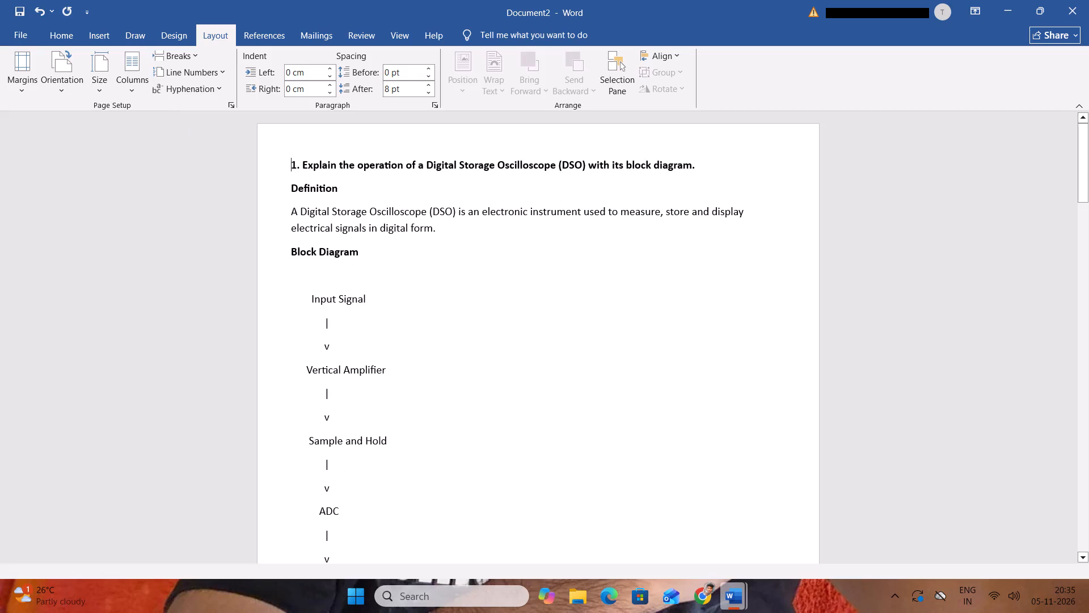
Remove the empty line between the Block Diagram heading and Input Signal.
click(323, 267)
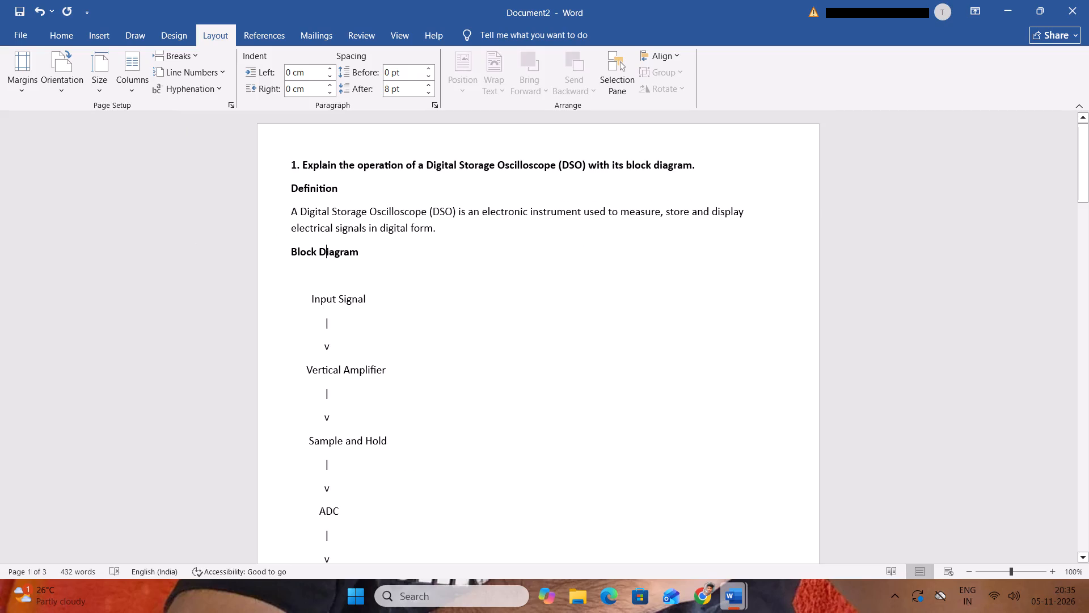
key(Down)
key(BackSpace)
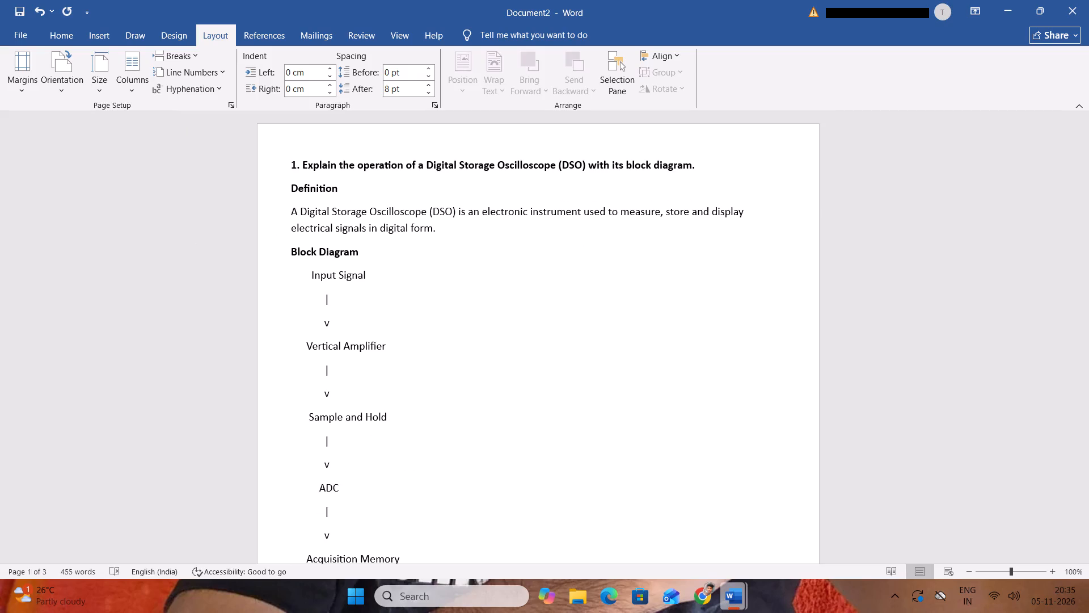
Delete the "Additional control blocks" line beneath the block diagram.
scroll(369, 357, down, 1)
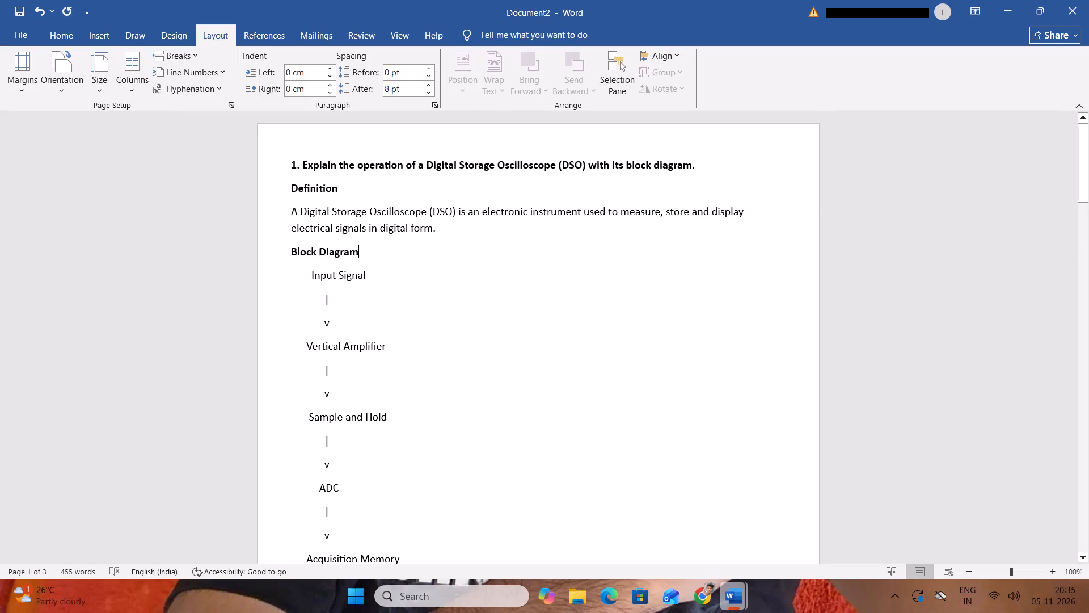
scroll(369, 357, down, 3)
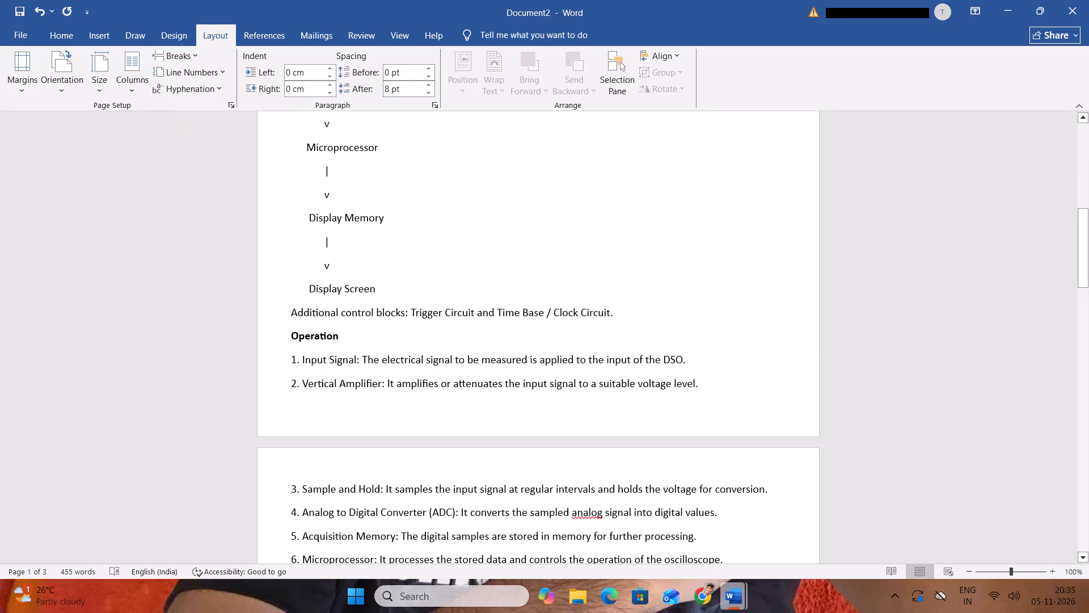
drag(618, 315, 303, 314)
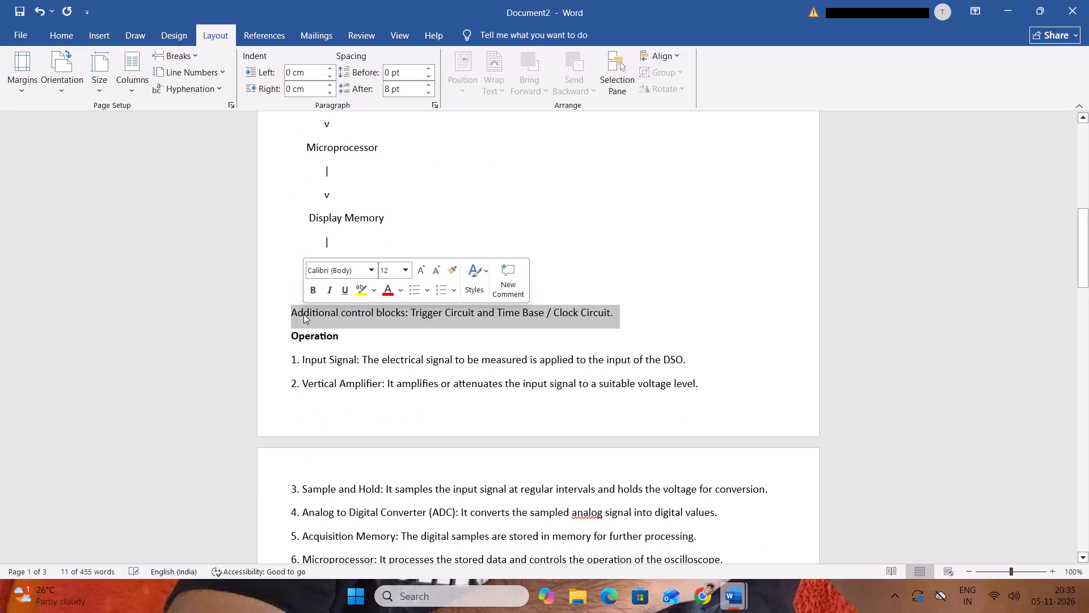
key(BackSpace)
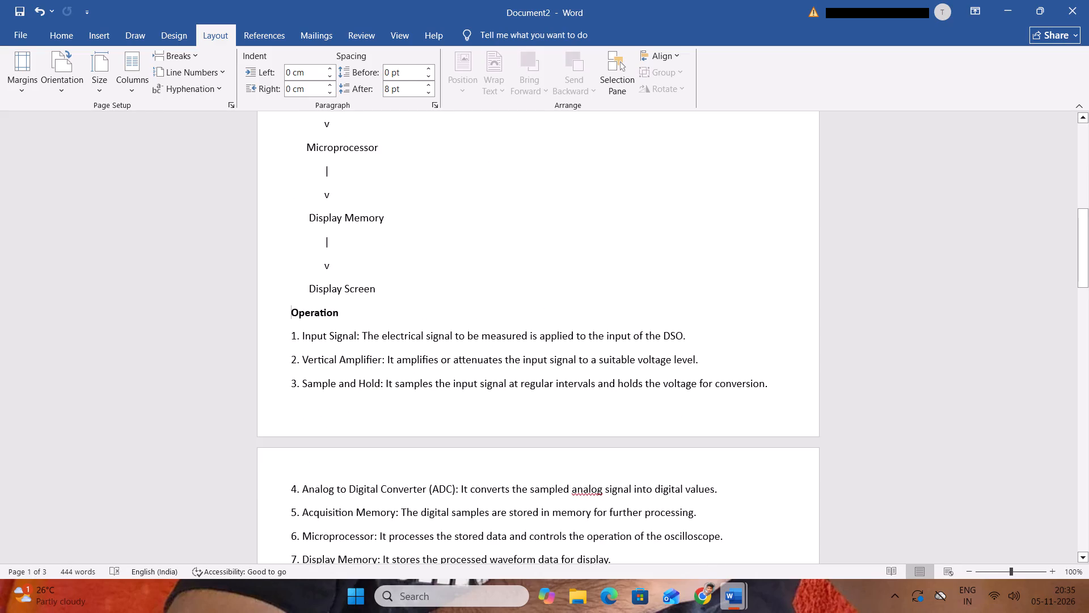
Make the "Input Signal" label bold in the first point of the Operation list.
drag(357, 335, 277, 342)
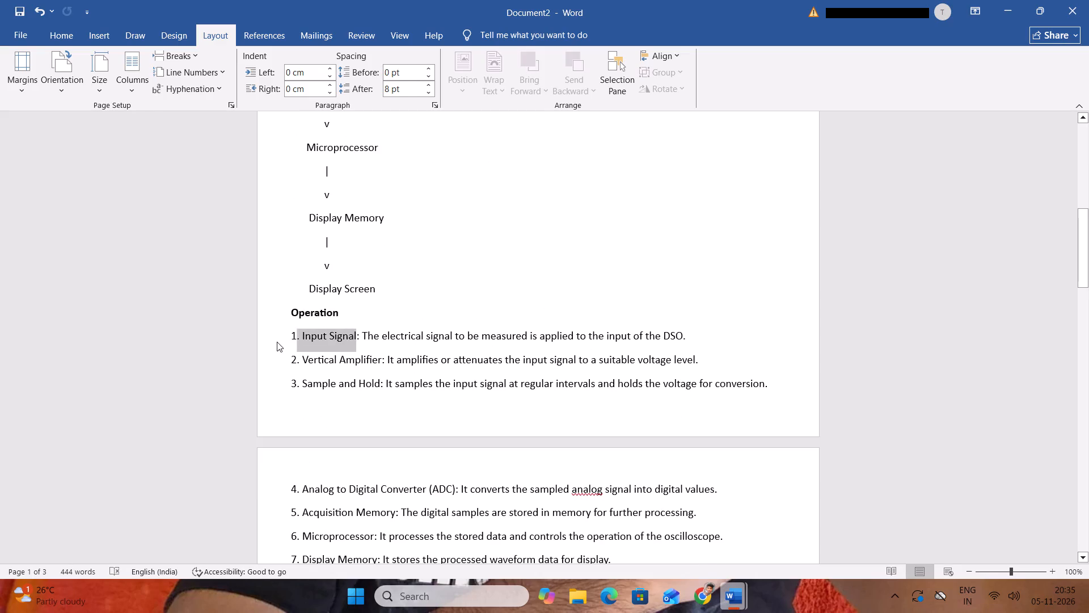
drag(277, 342, 301, 342)
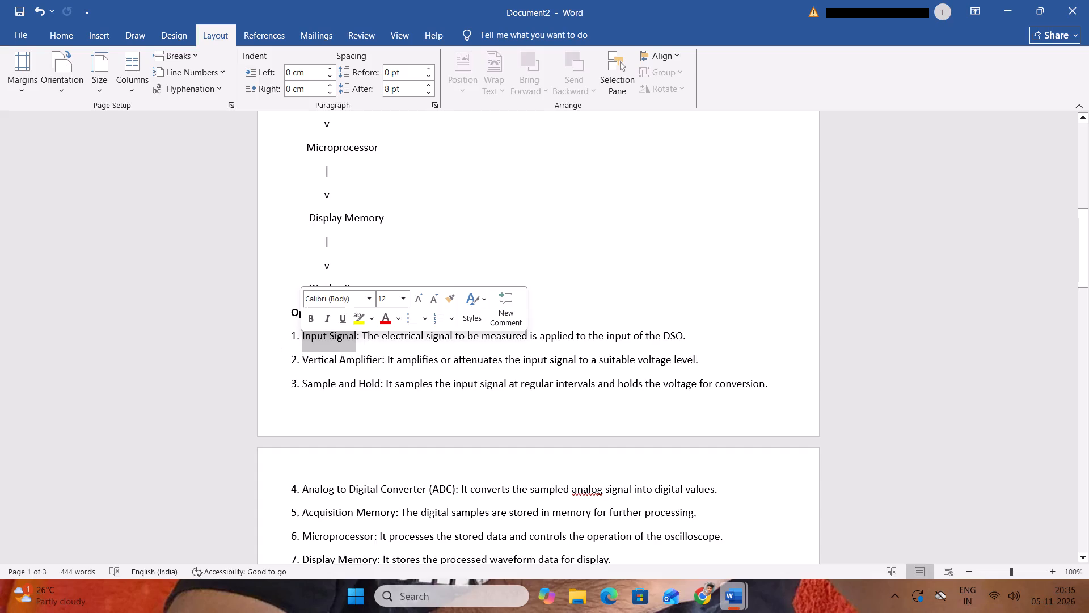
click(313, 323)
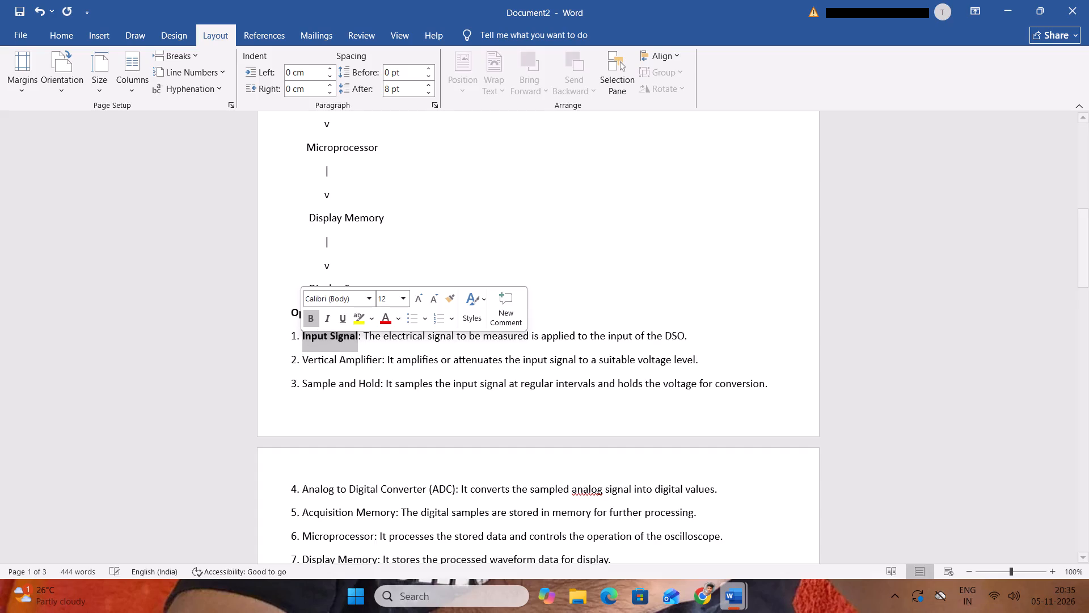
Make the Vertical Amplifier, Analog to Digital Converter (ADC), Acquisition Memory and Microprocessor labels bold in the Operation list.
drag(381, 361, 297, 359)
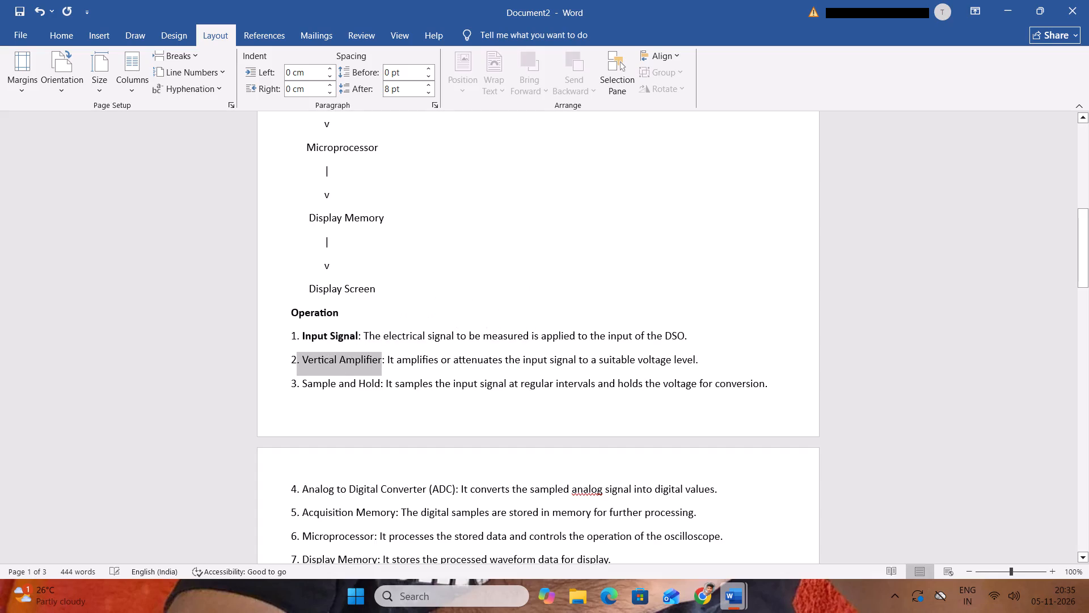
drag(297, 359, 302, 359)
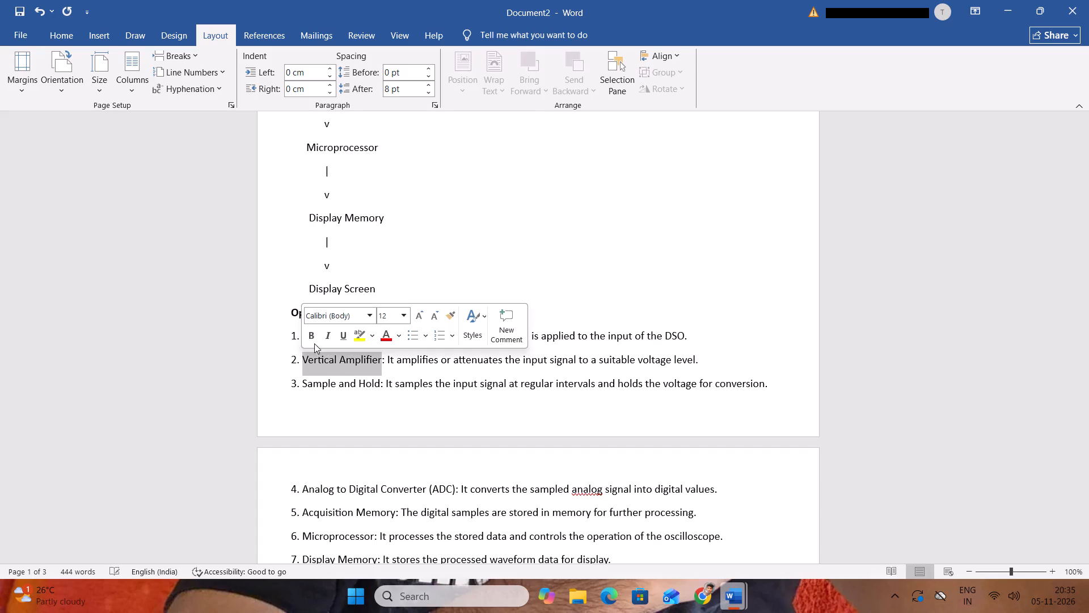
click(315, 340)
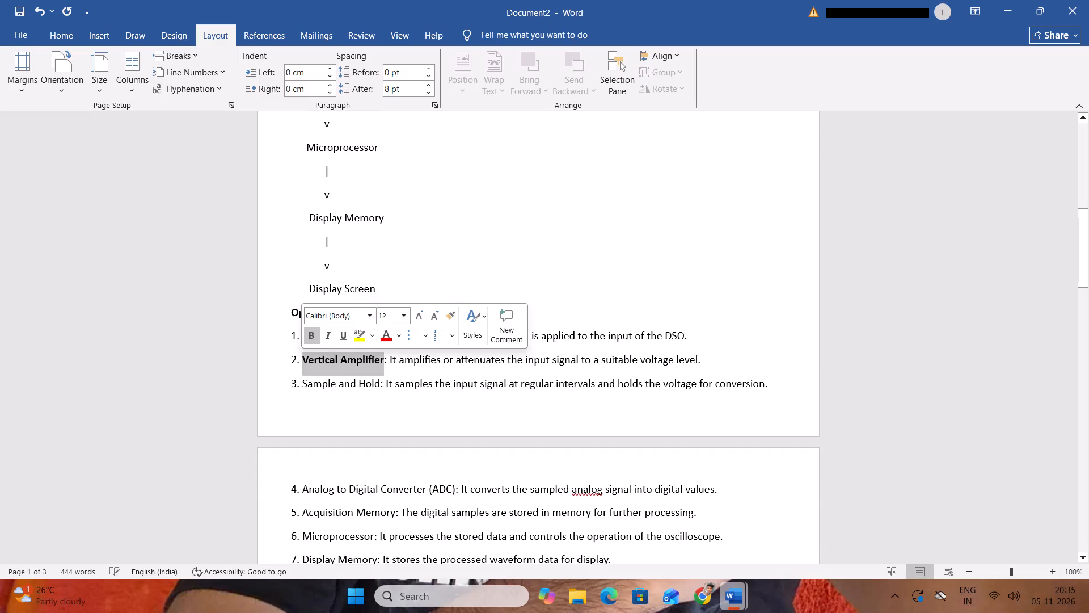
drag(454, 488, 299, 475)
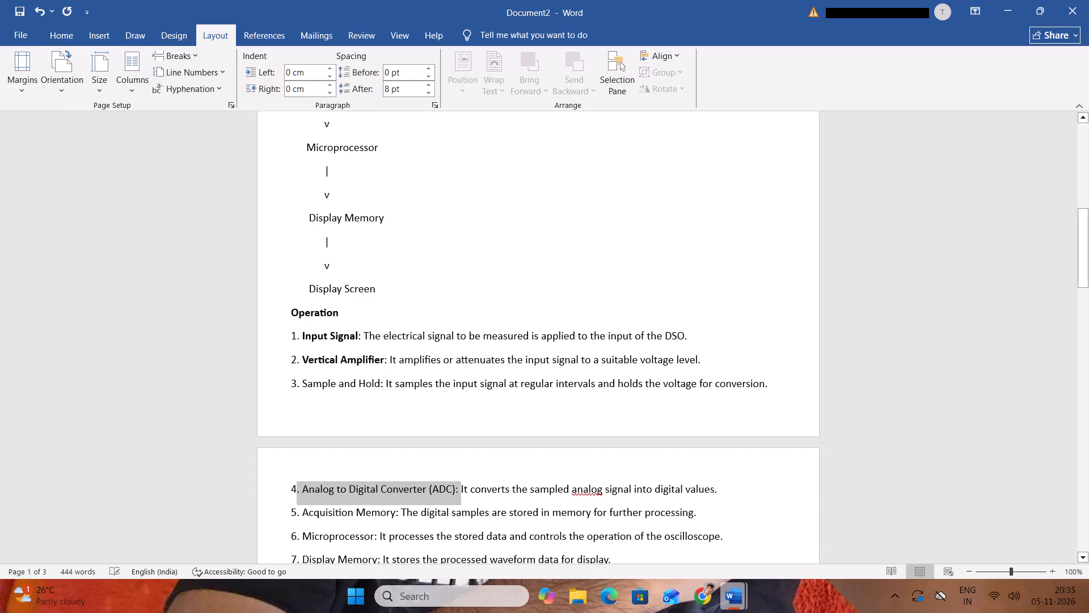
drag(299, 475, 304, 476)
click(318, 446)
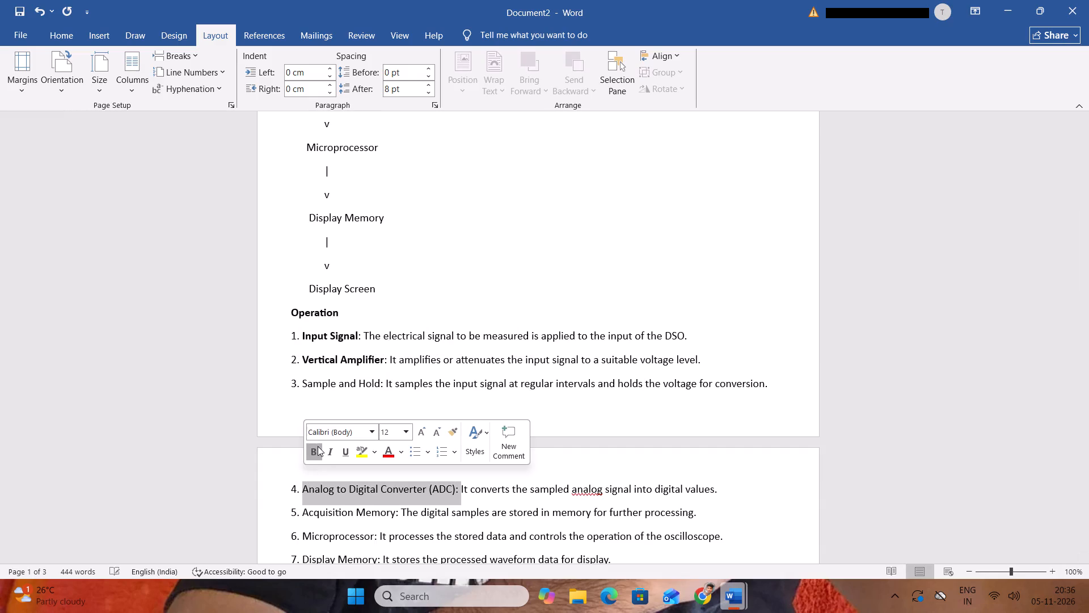
drag(396, 517, 303, 511)
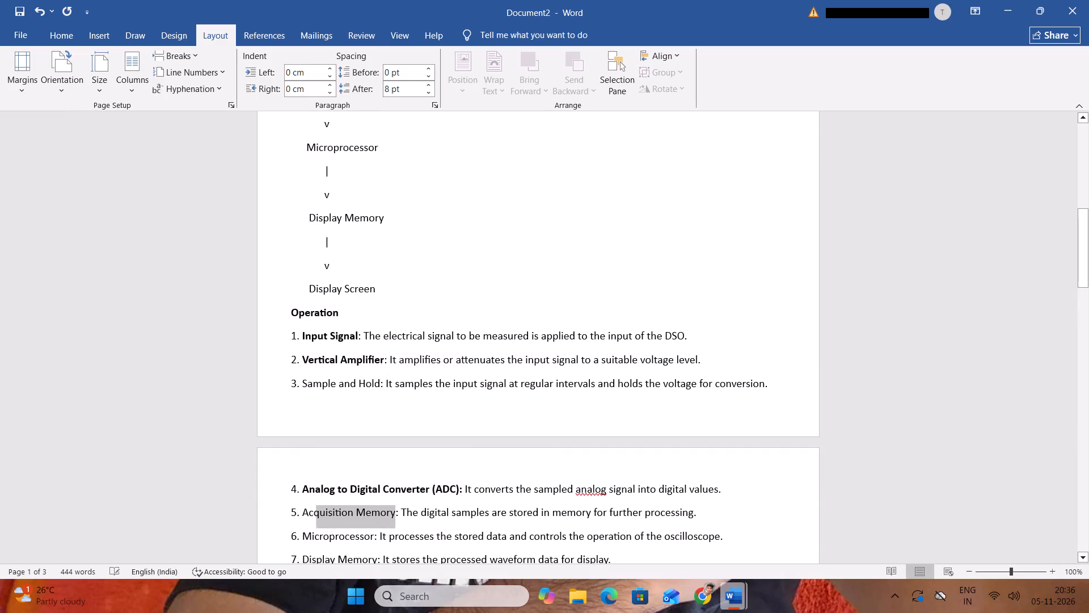
drag(303, 511, 302, 511)
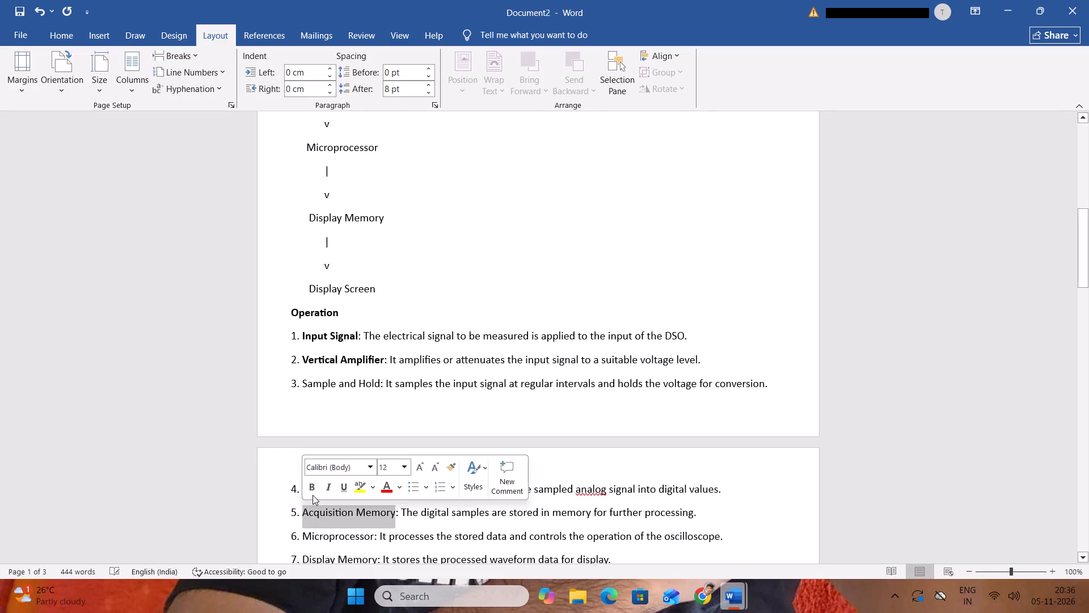
click(314, 491)
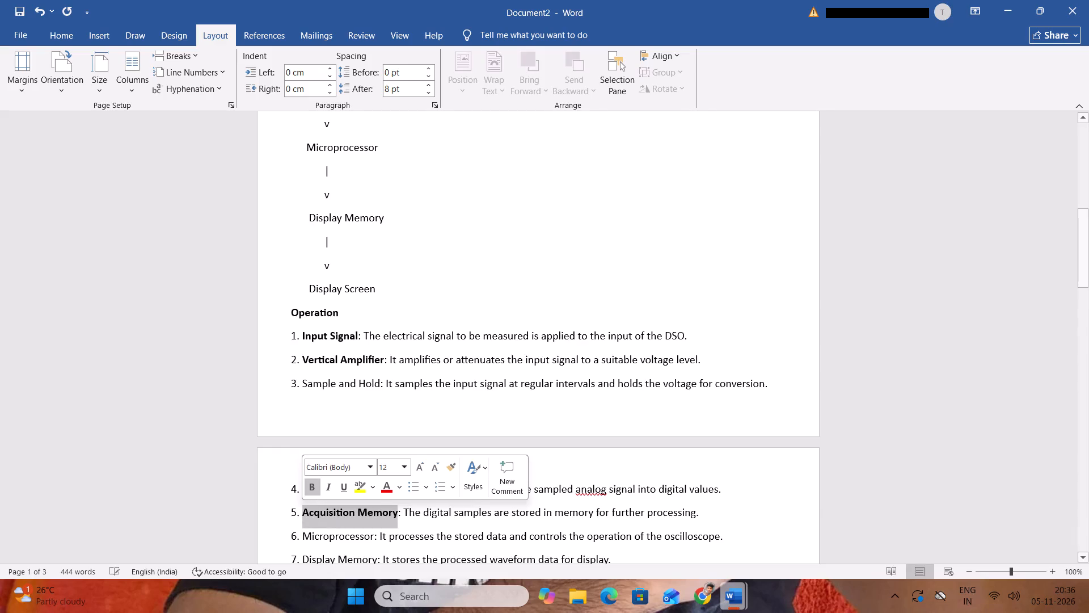
drag(375, 540, 301, 539)
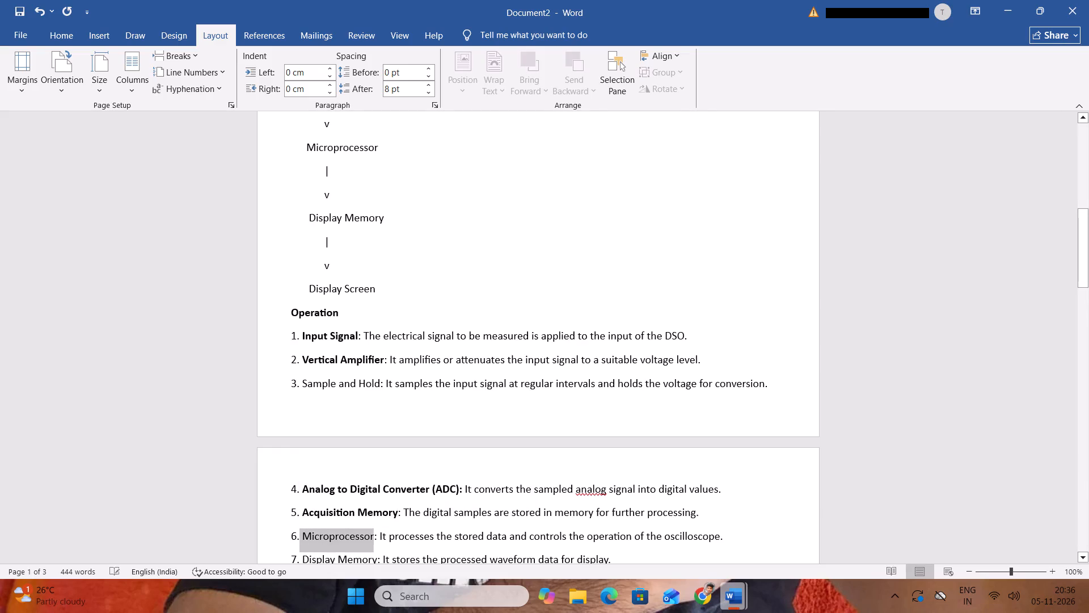
drag(301, 539, 304, 538)
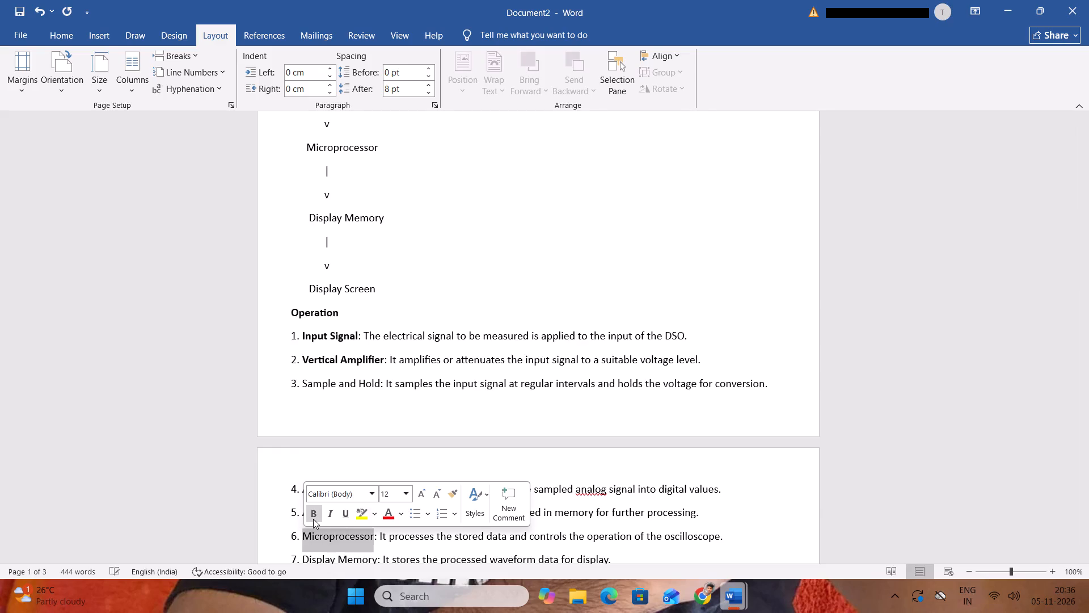
click(313, 519)
Make the Display Memory, Display Screen, Trigger Circuit and Time Base Circuit labels bold in points 7 to 10 of the Operation list.
scroll(280, 526, down, 2)
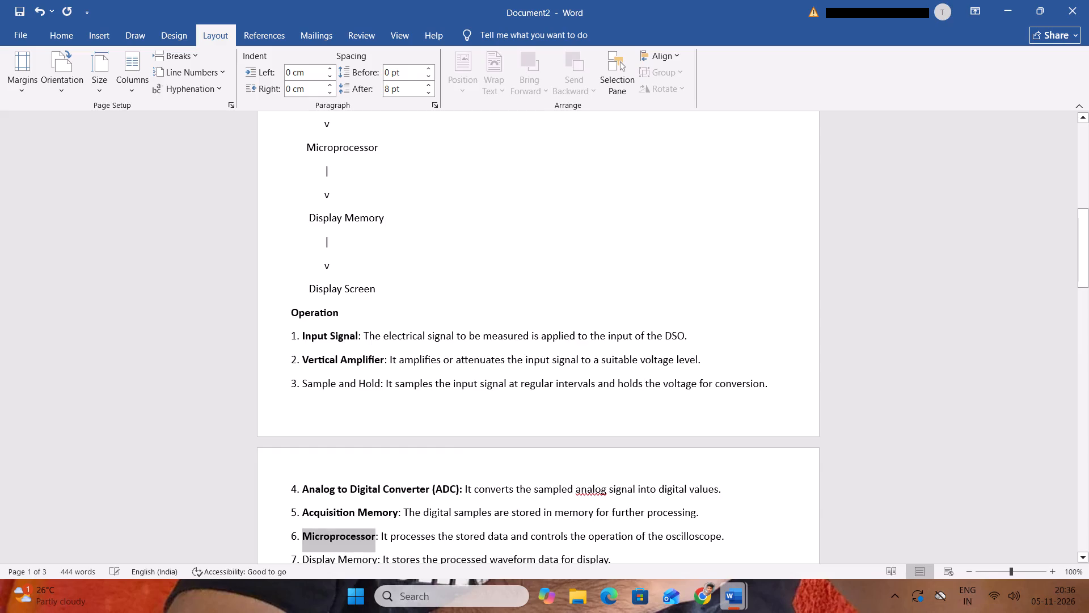
scroll(280, 526, down, 1)
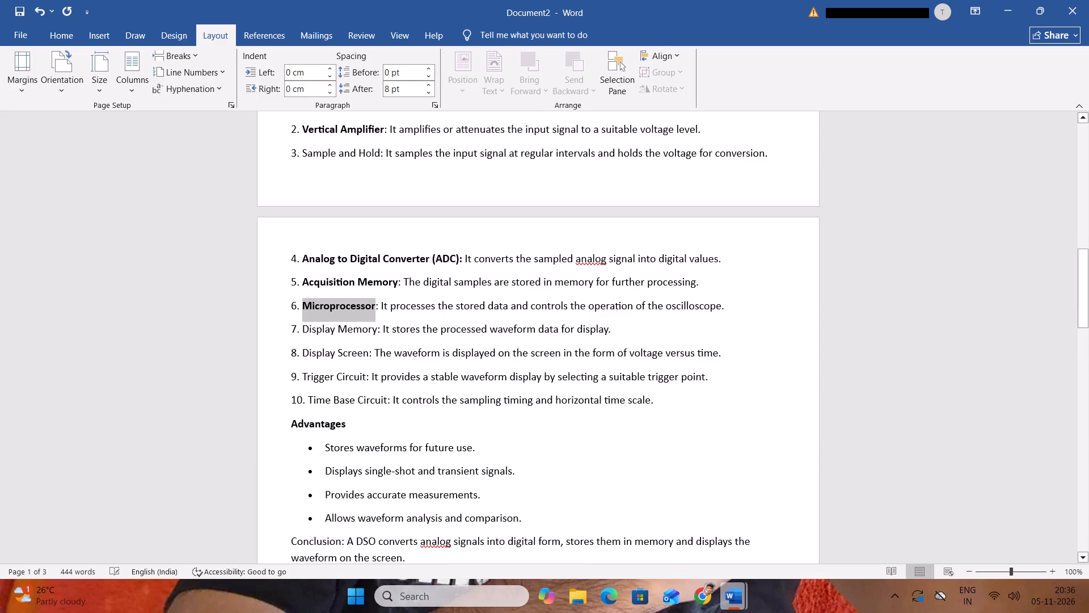
drag(376, 331, 307, 330)
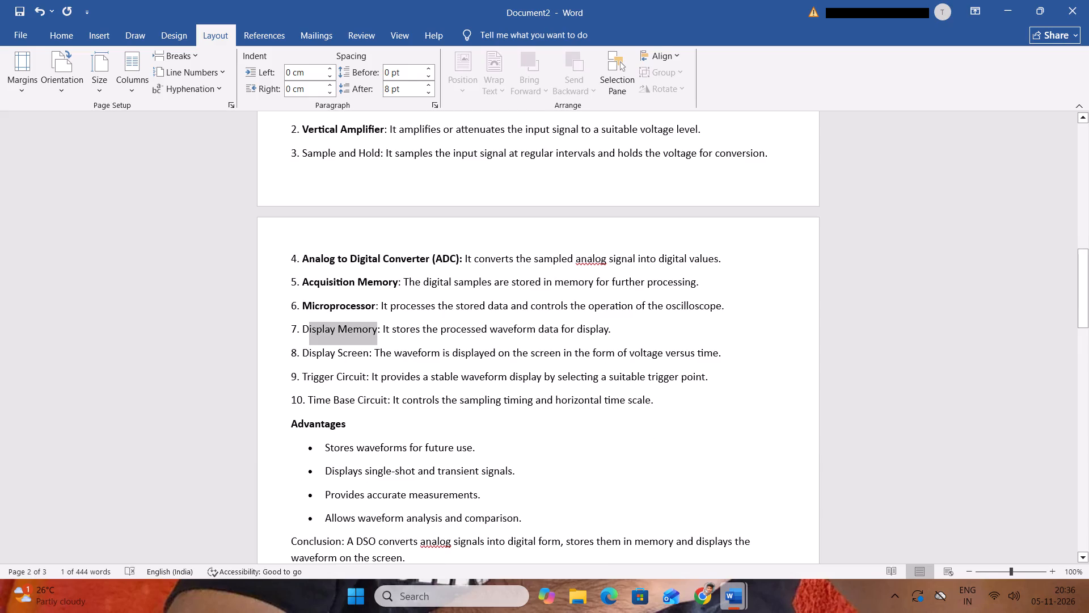
drag(307, 330, 306, 331)
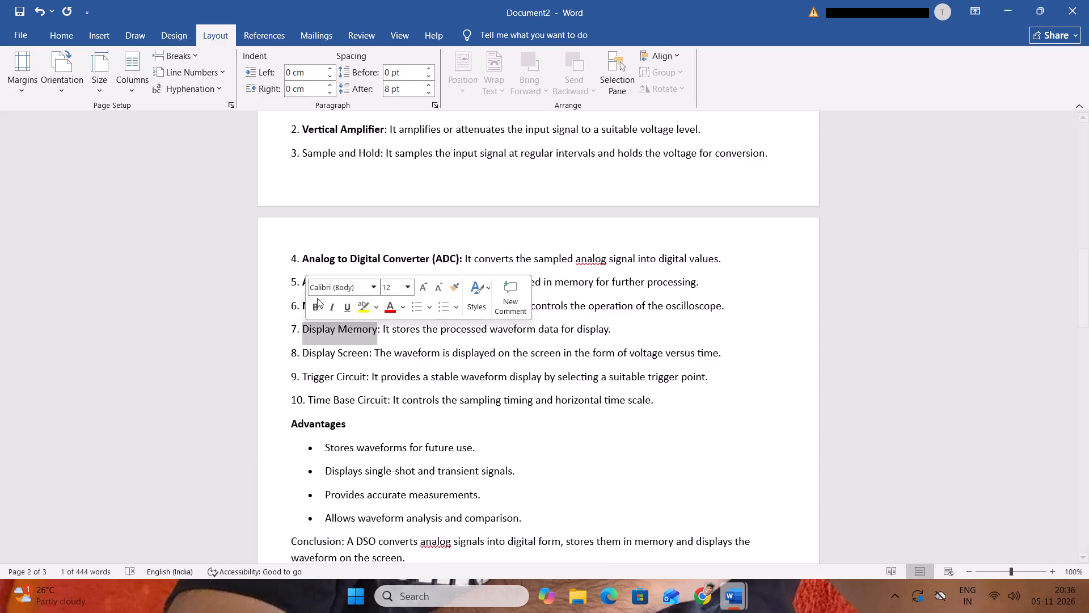
click(320, 302)
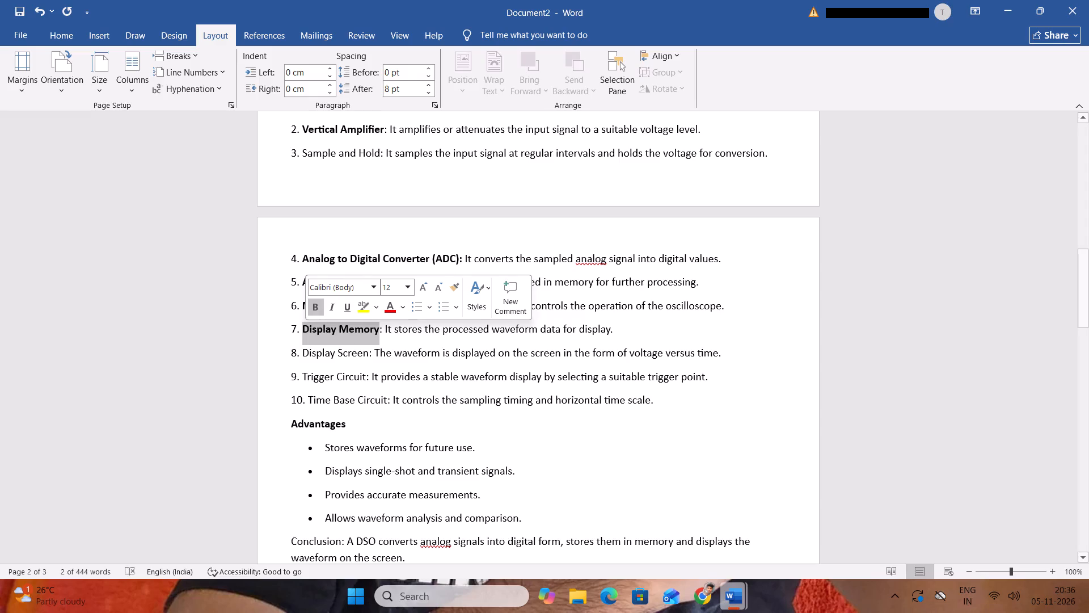
drag(371, 355, 306, 351)
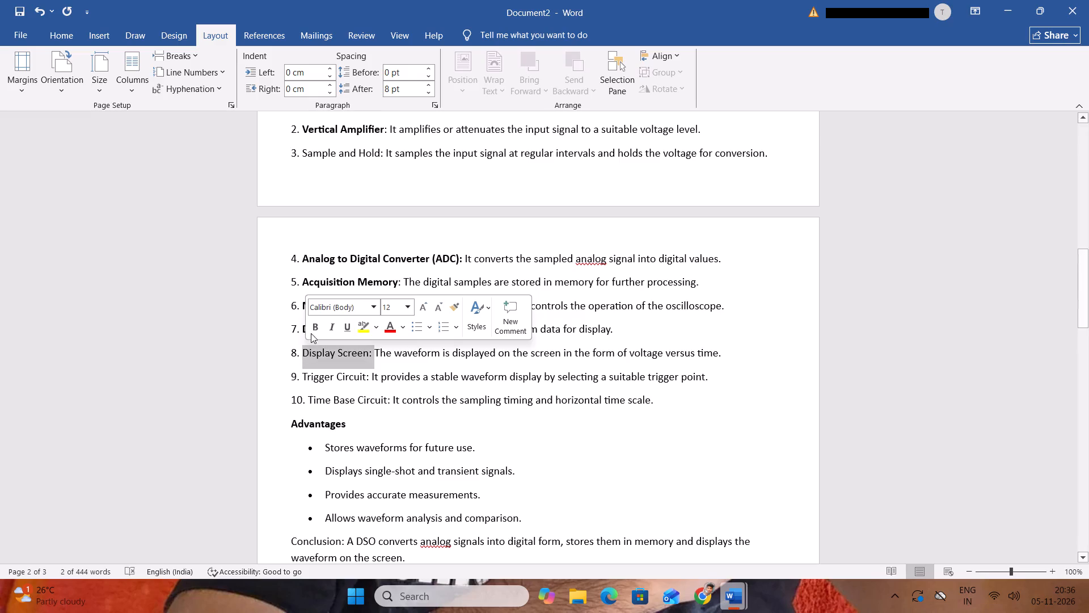
click(312, 330)
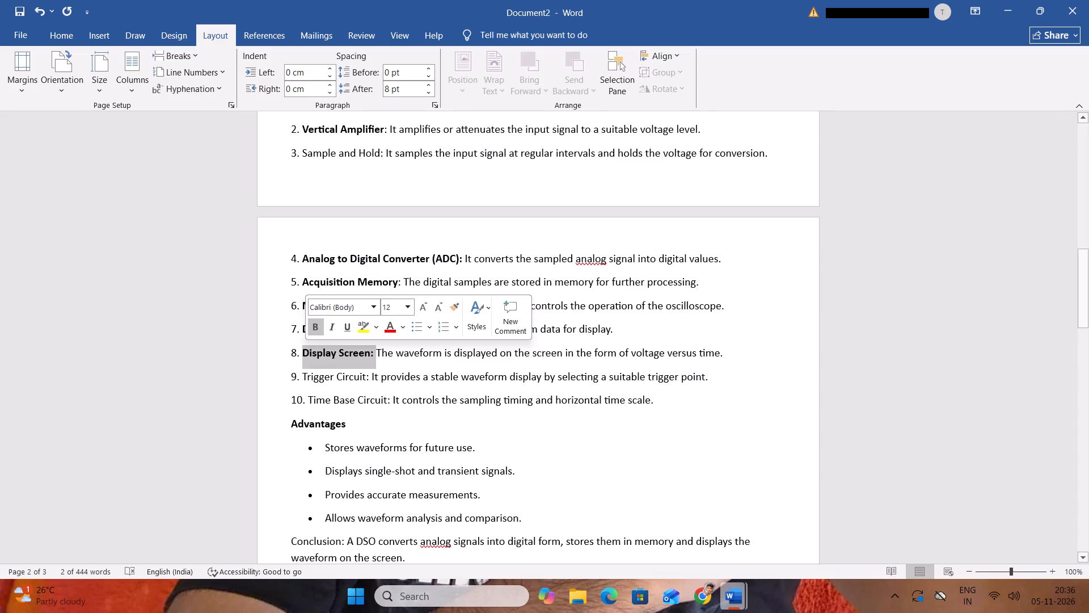
drag(367, 375, 311, 373)
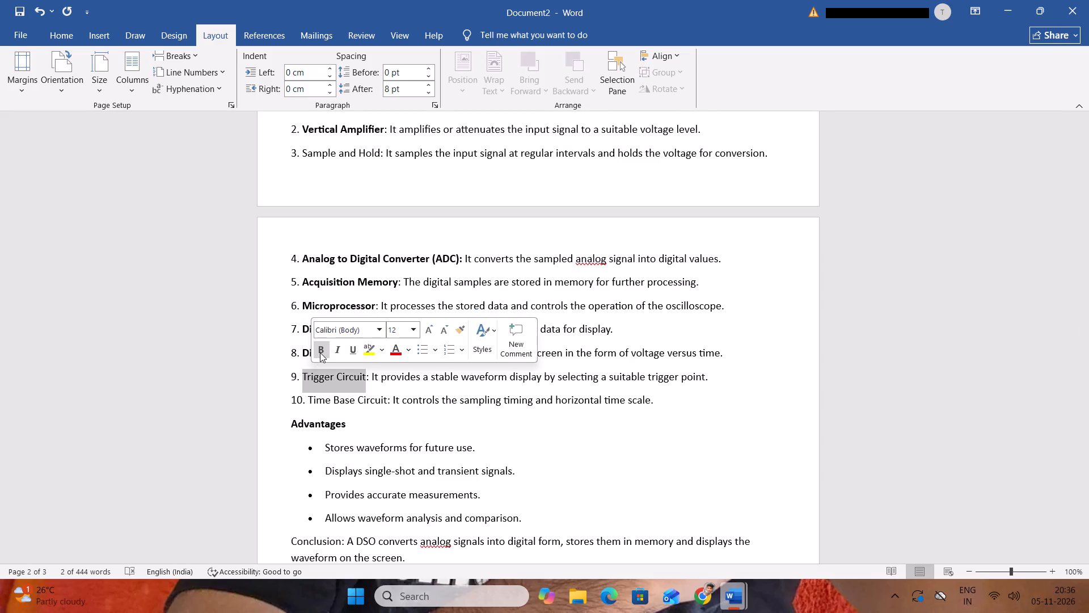
click(320, 352)
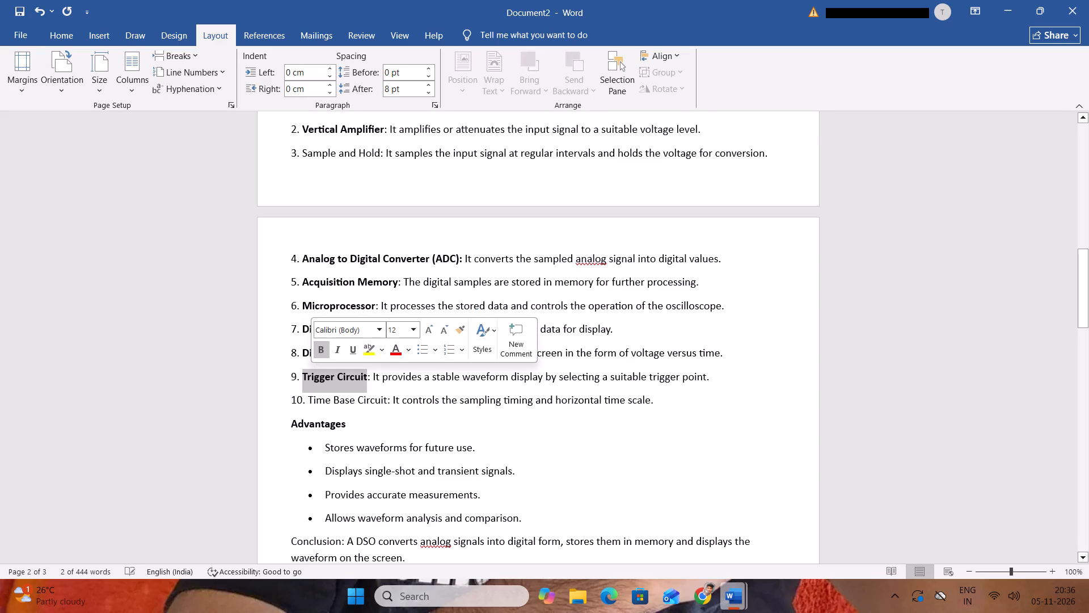
drag(389, 400, 318, 403)
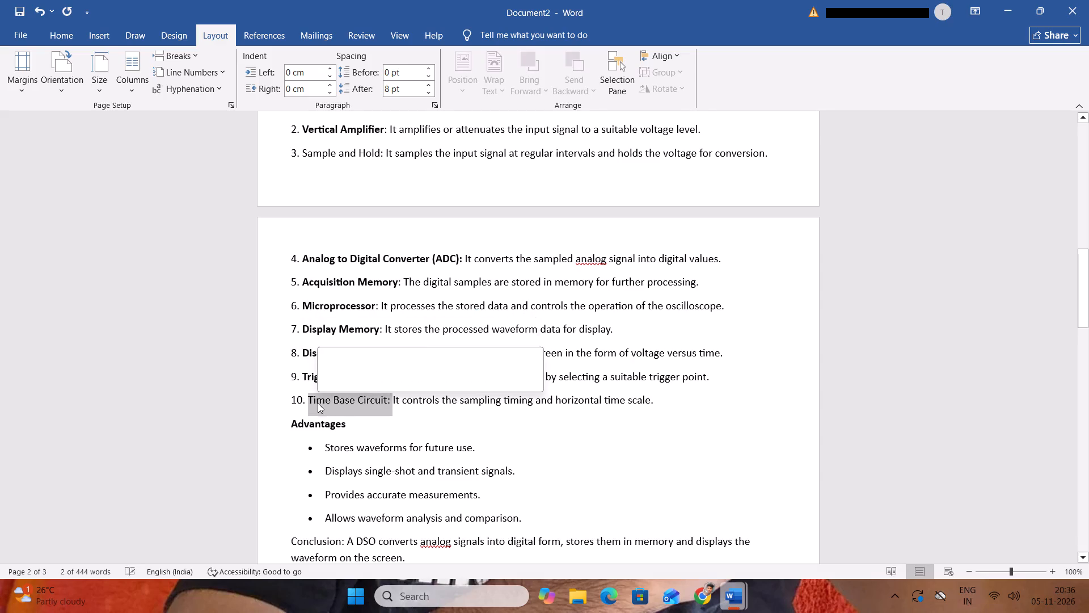
click(327, 381)
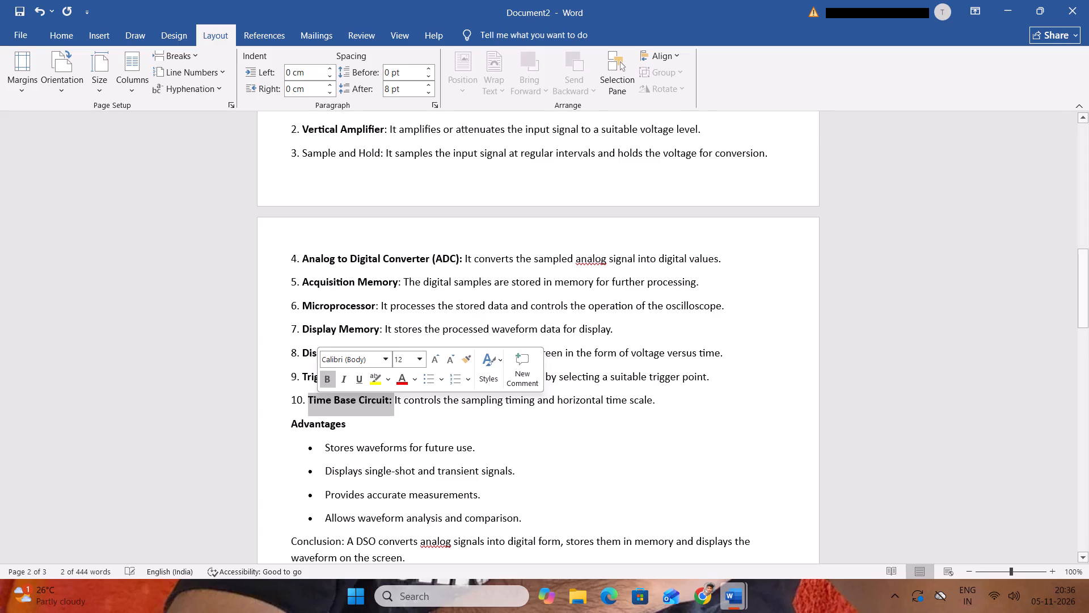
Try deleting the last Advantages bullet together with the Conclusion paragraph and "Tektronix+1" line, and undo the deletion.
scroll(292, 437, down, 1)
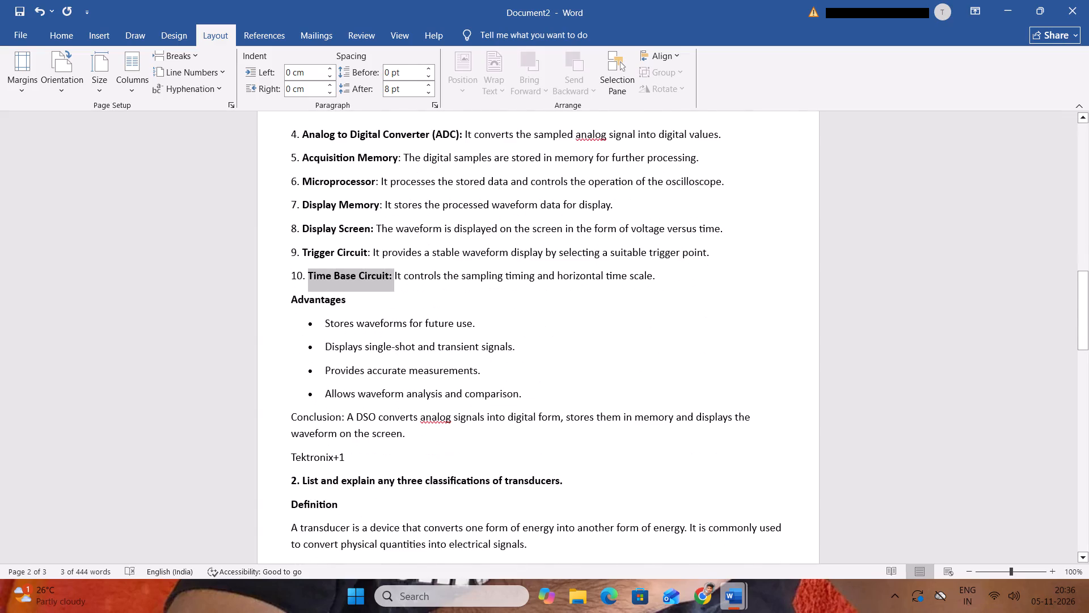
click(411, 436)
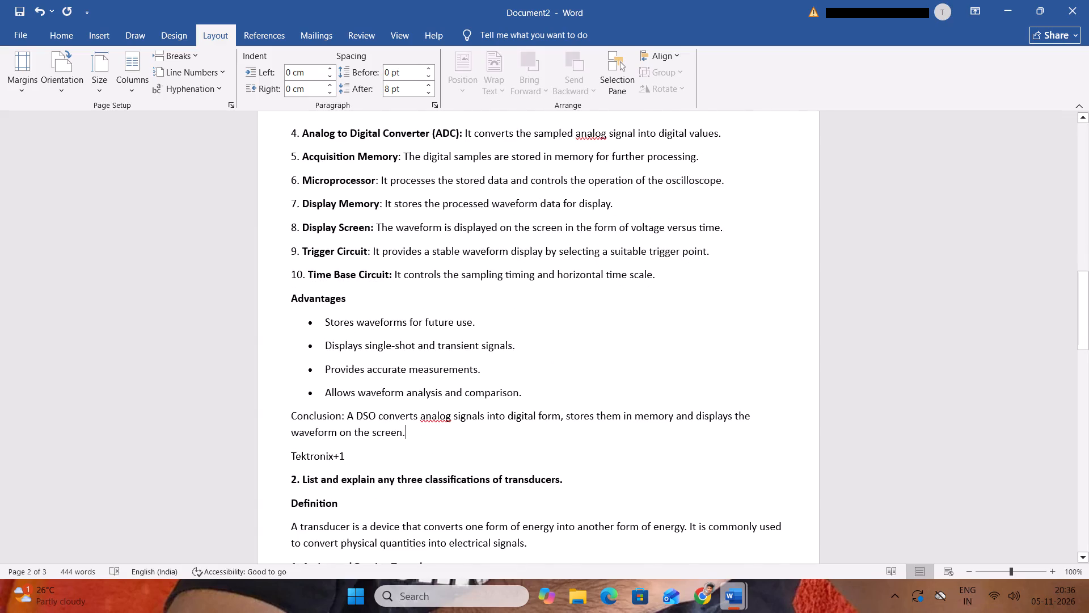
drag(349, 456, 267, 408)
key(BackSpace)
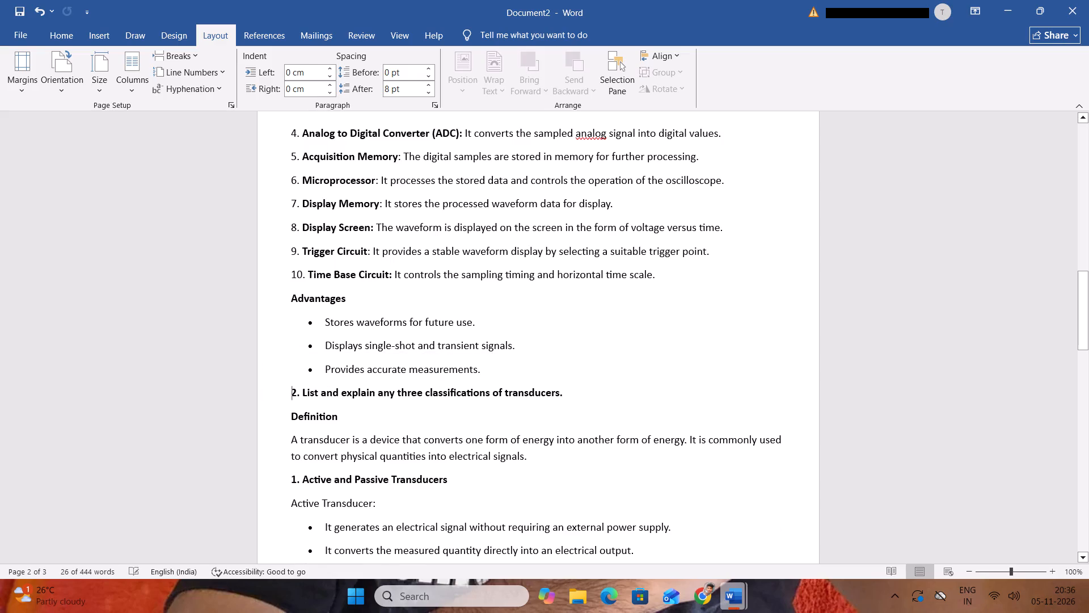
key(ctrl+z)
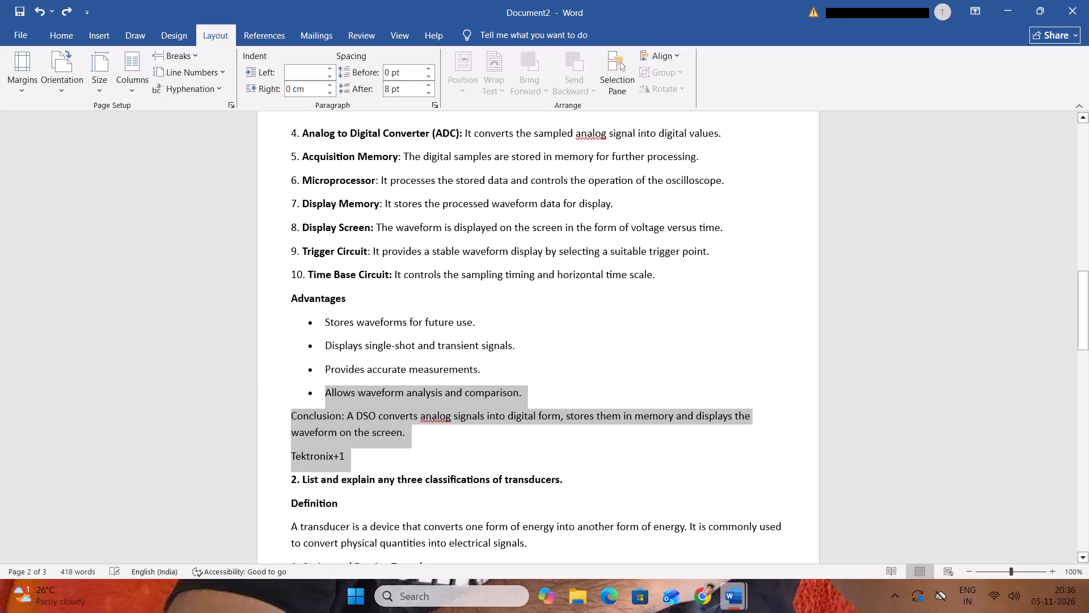
Delete the Conclusion paragraph and the "Tektronix+1" line below the Advantages list.
click(344, 458)
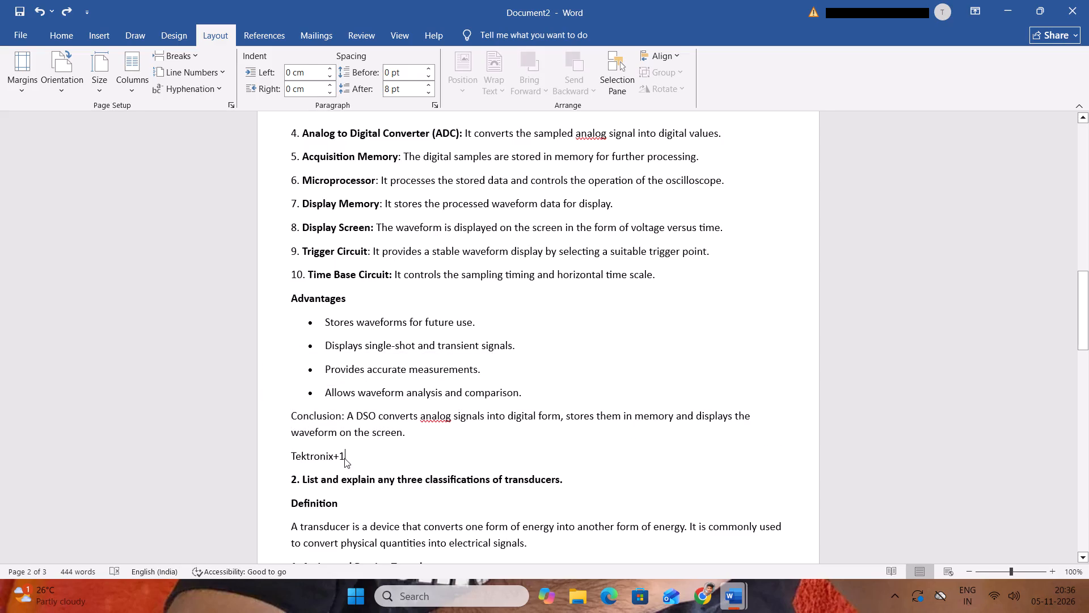
click(344, 458)
click(344, 458)
drag(344, 458, 270, 416)
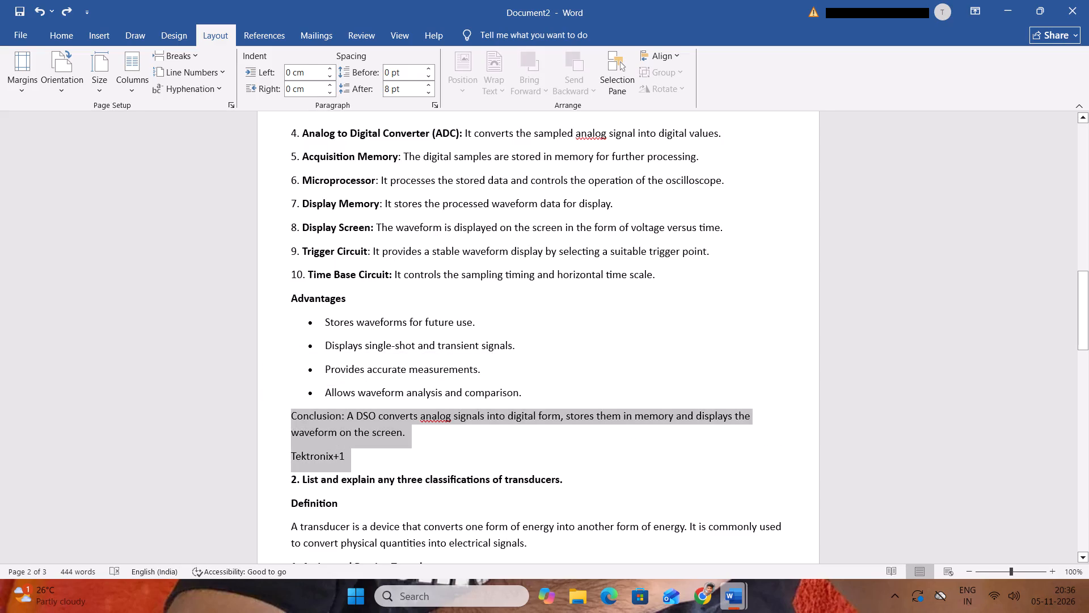
key(BackSpace)
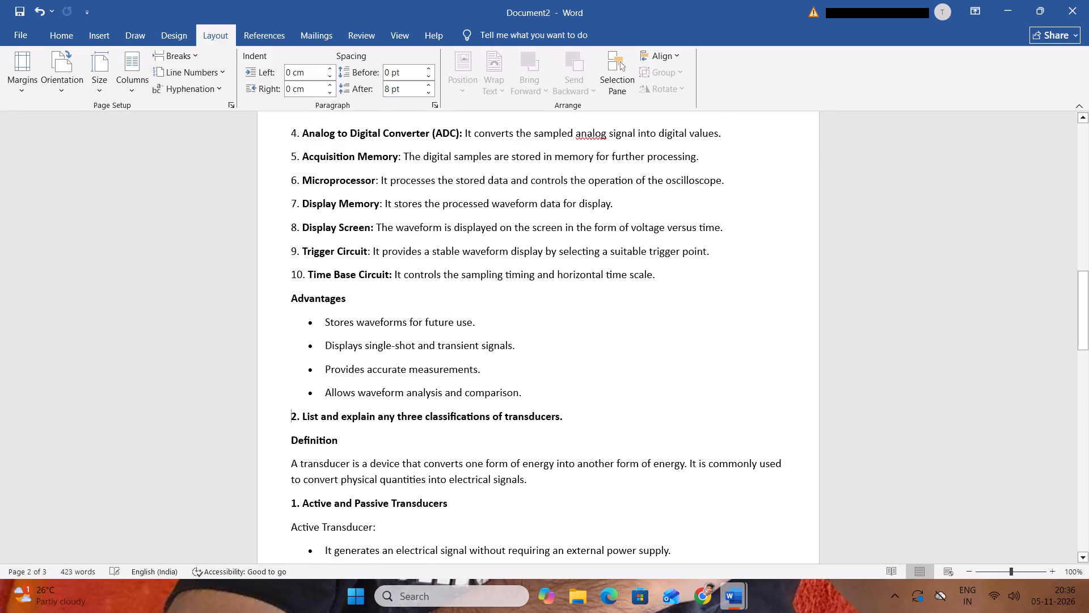
Review the transducer classifications answer through to the end of the document.
scroll(341, 416, down, 2)
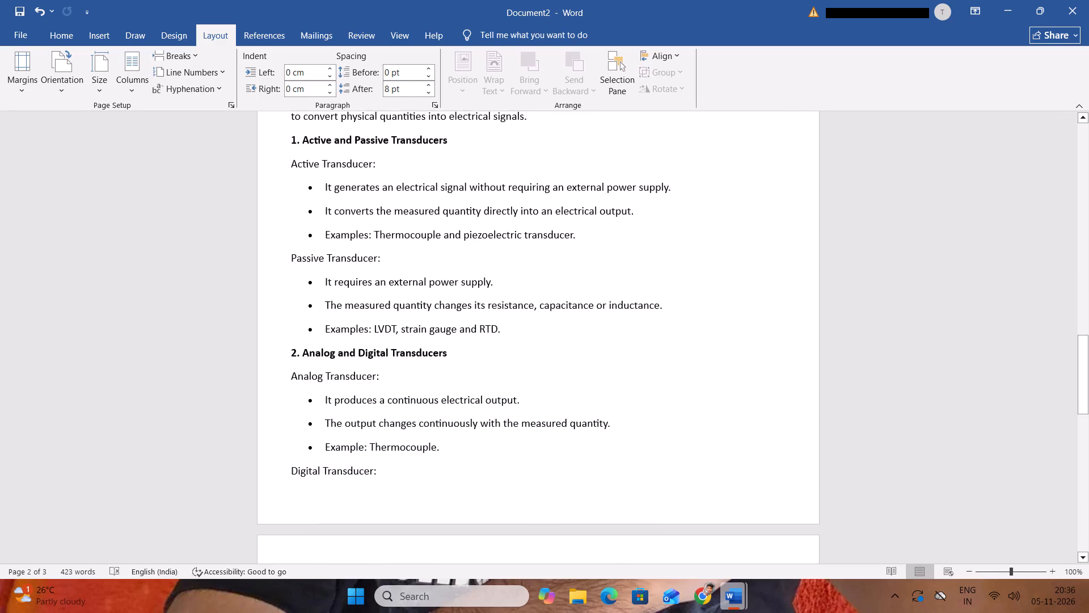
scroll(341, 416, down, 3)
scroll(341, 416, up, 1)
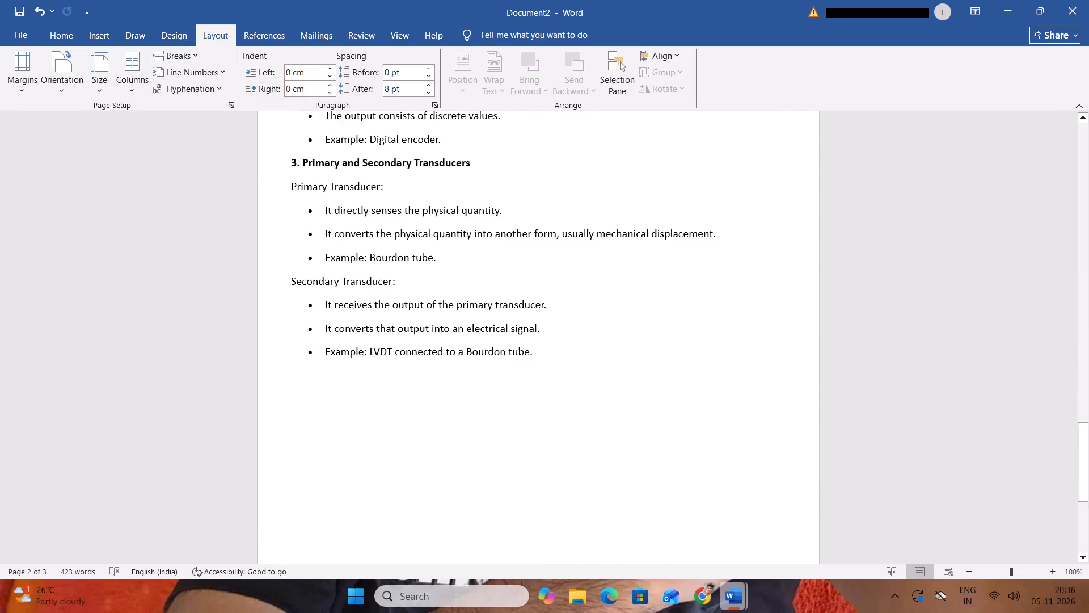
scroll(341, 416, up, 1)
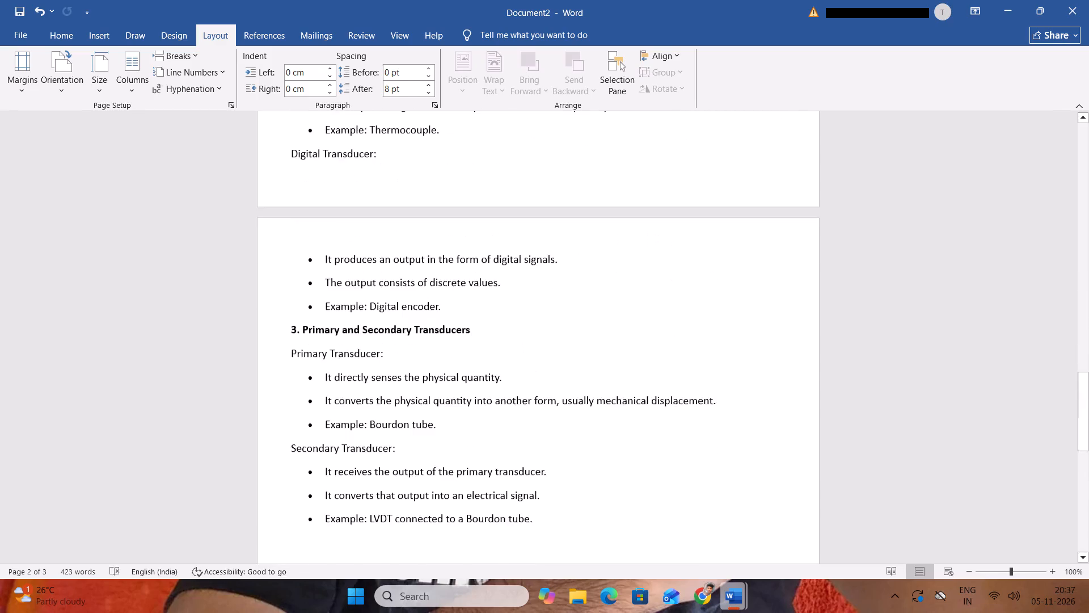
scroll(341, 416, up, 4)
Insert blank lines before the question 2 heading on transducer classifications to push it onto the following page.
scroll(340, 400, down, 1)
key(Return)
key(Return)
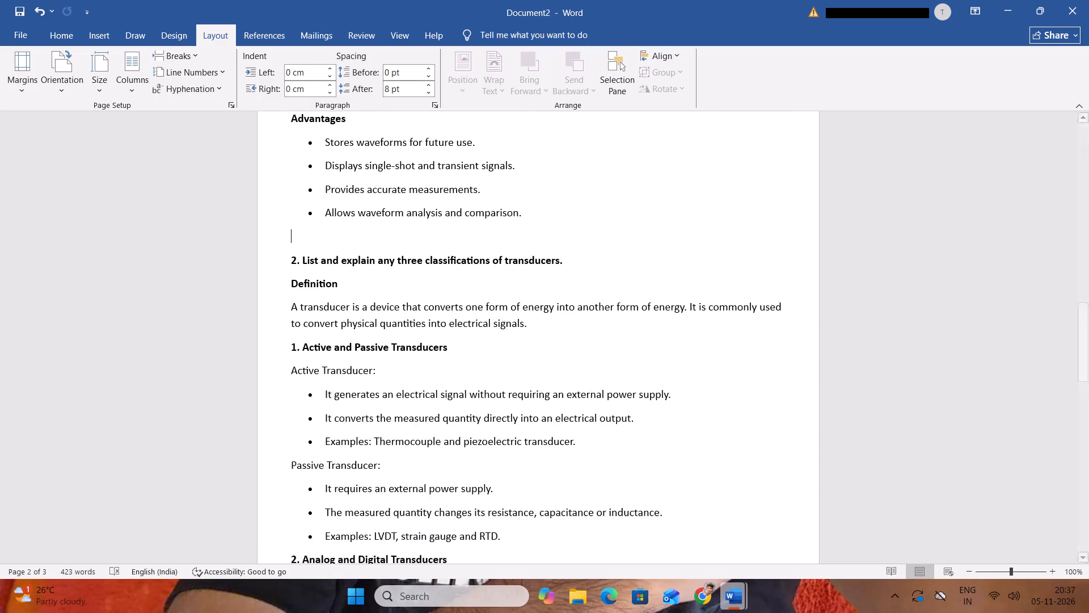
key(Return)
key(Return)
key(Return)
key(Return)
key(Return)
key(Return)
key(Return)
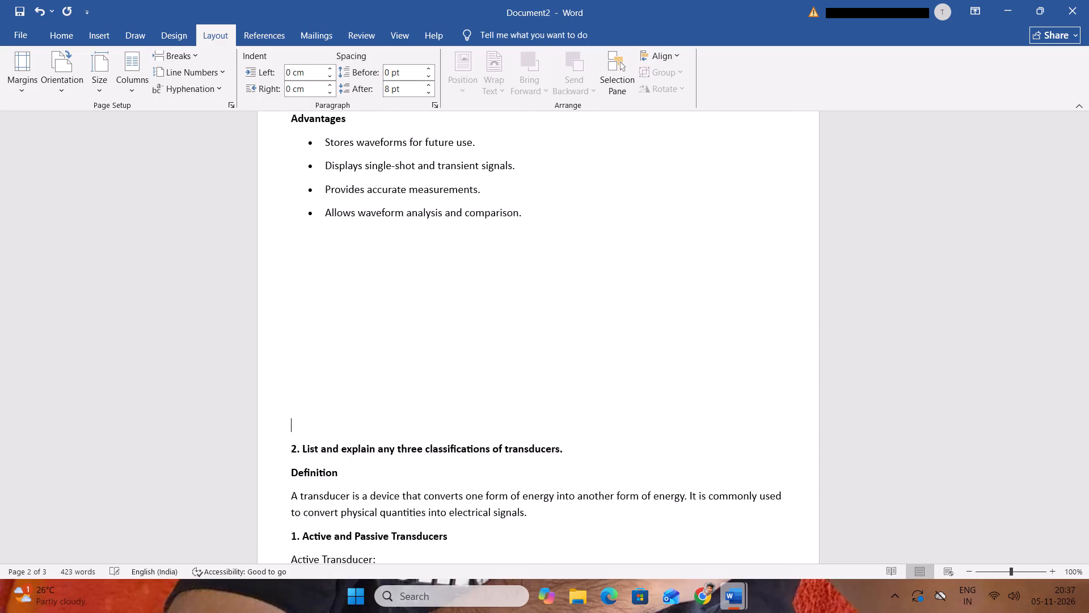
key(Return)
key(Return)
key(Return)
key(Return)
key(Return)
key(Return)
key(Return)
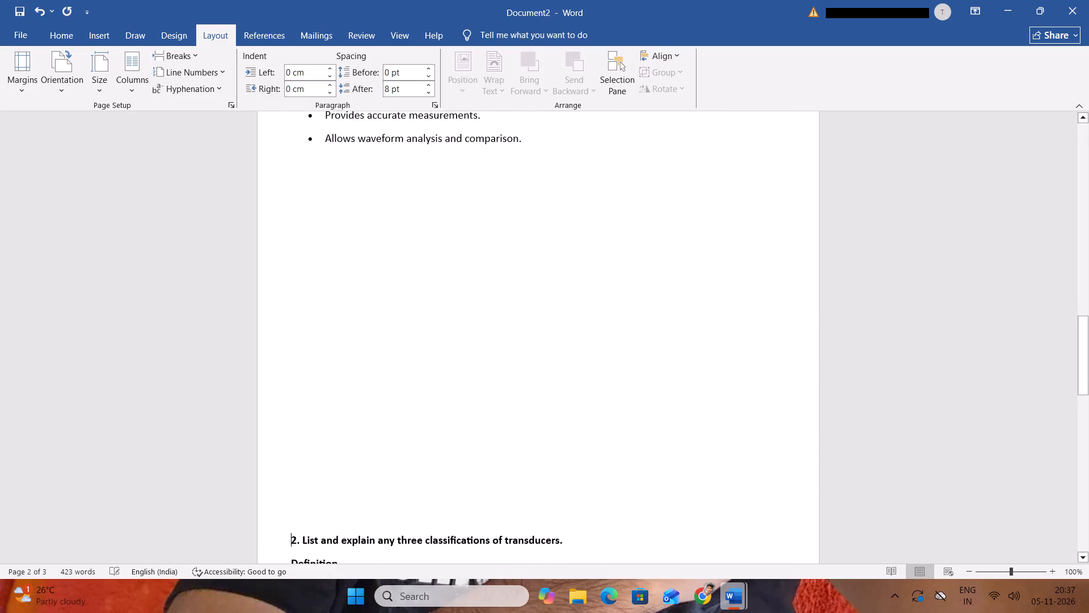
key(Return)
key(Return)
key(Return)
key(Return)
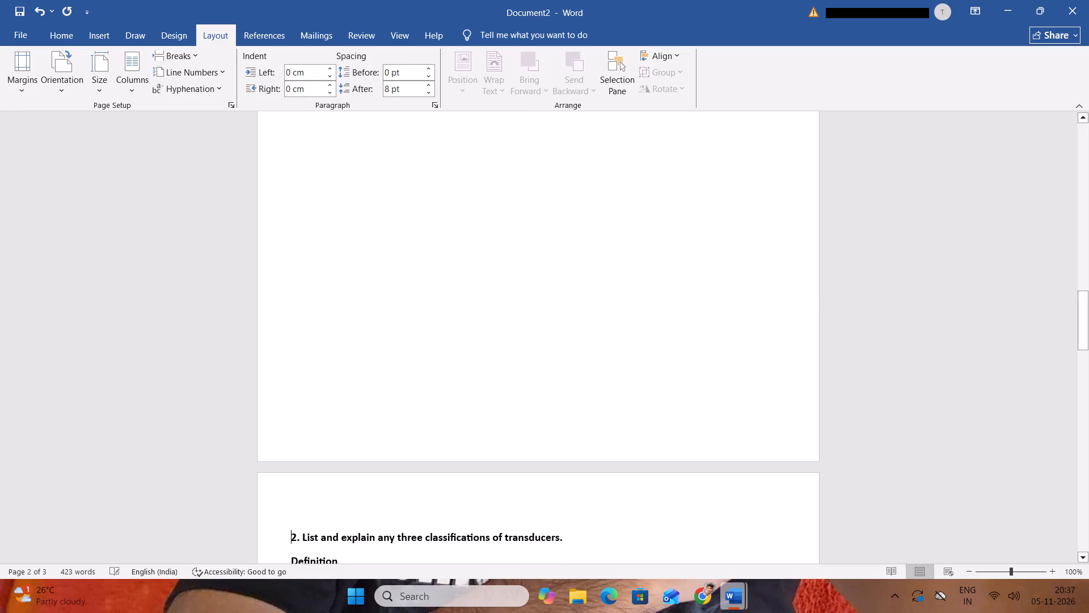
Remove the extra blank line above the question 2 heading so it sits at the top of its page.
key(BackSpace)
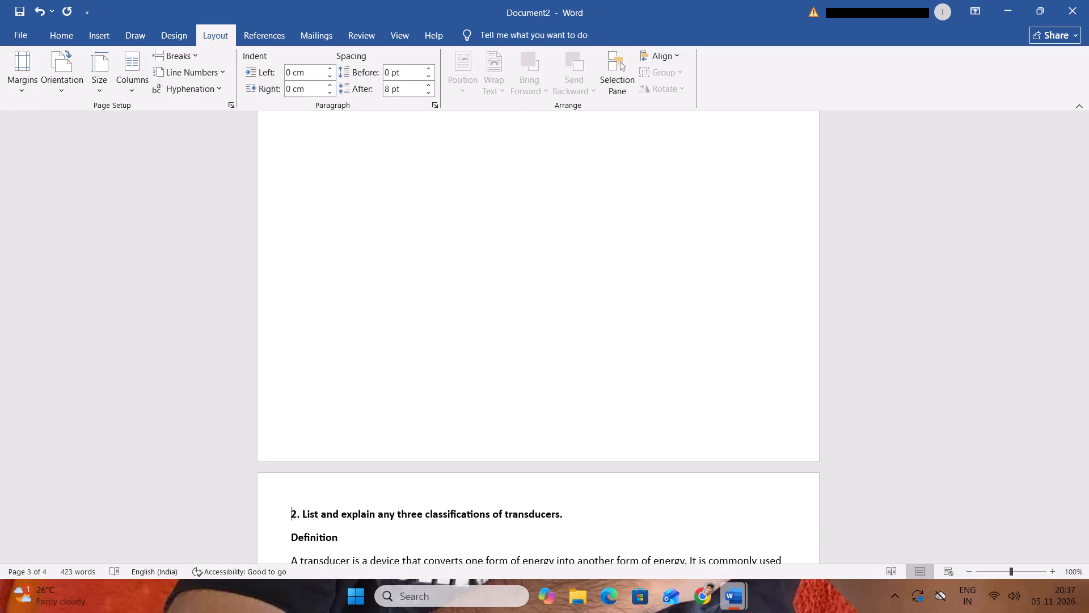
Set the font size of the entire document to 16.
key(ctrl+a)
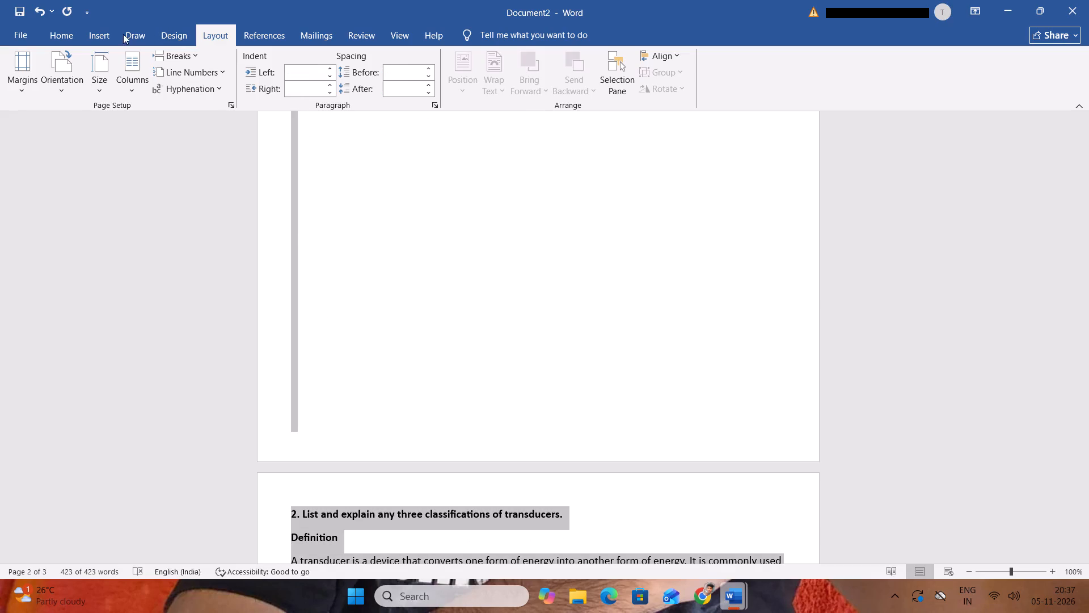
click(74, 35)
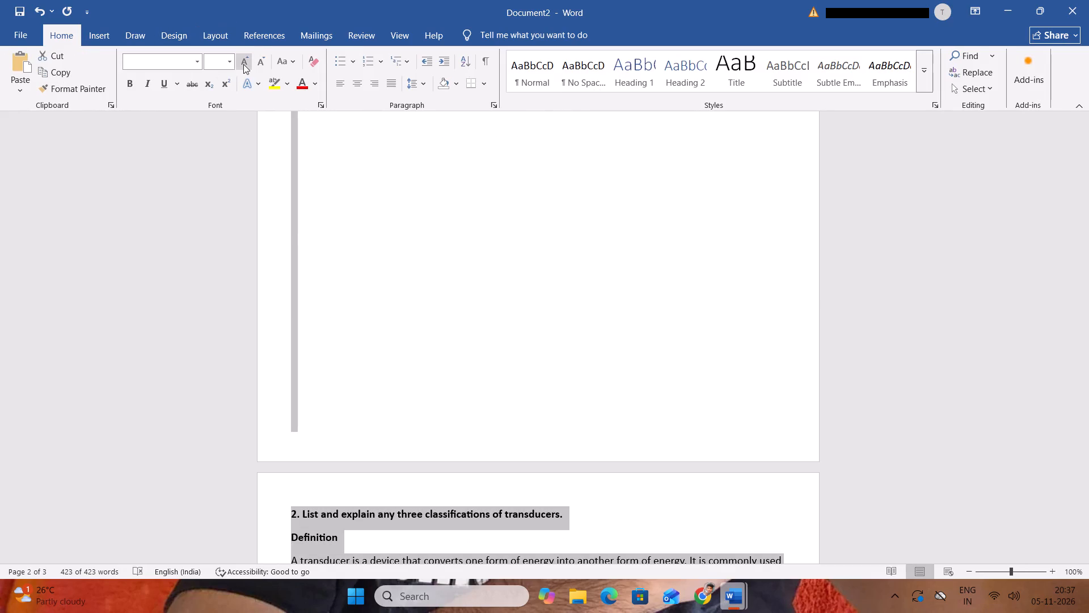
click(226, 62)
click(210, 155)
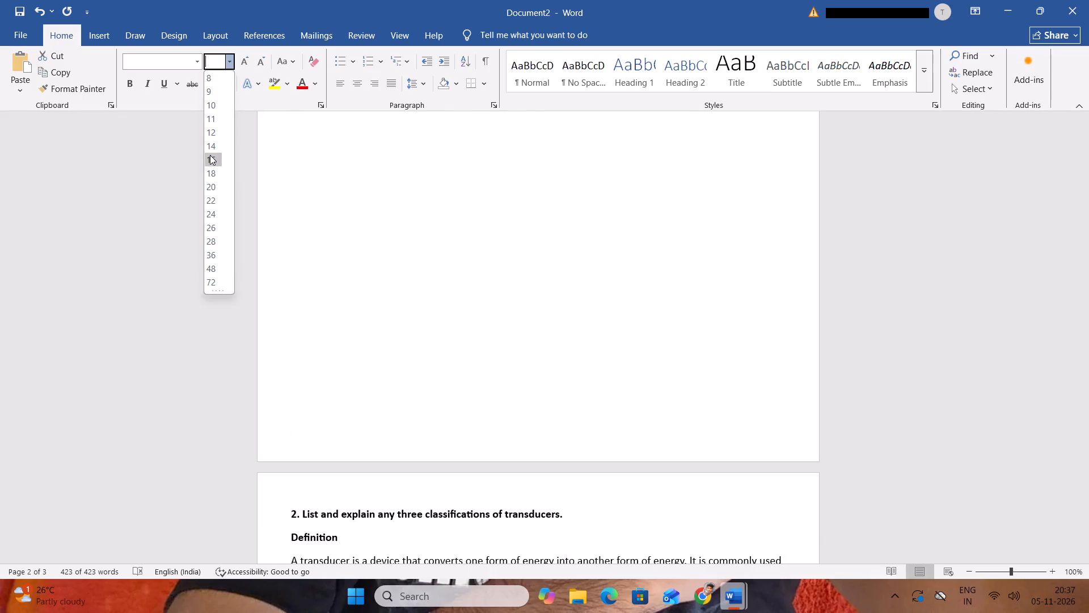
click(330, 426)
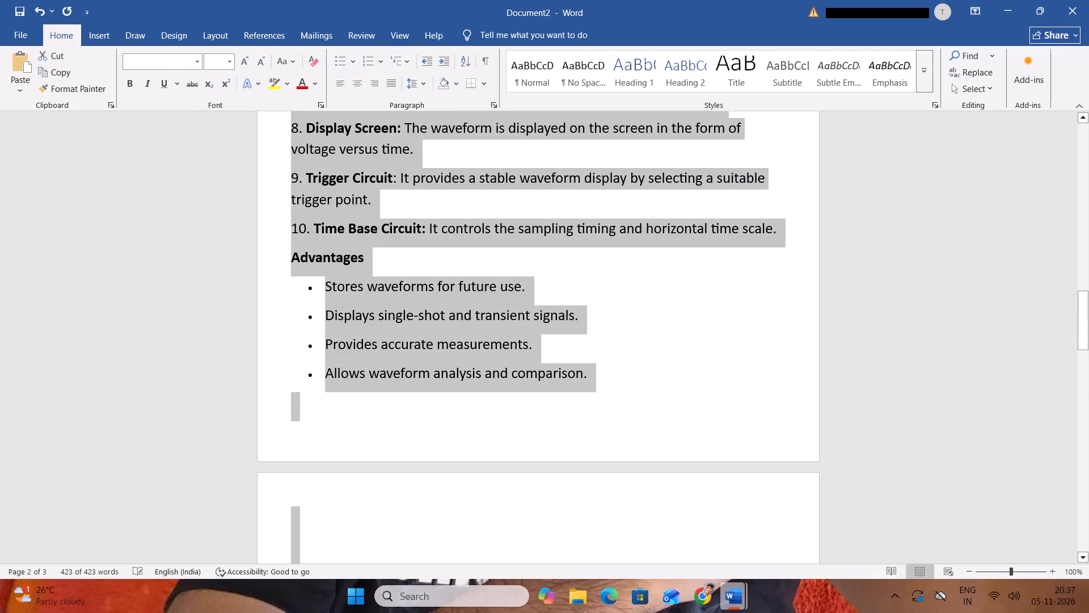
Delete the surplus blank lines above the question 2 heading, keeping the heading at the top of page 3.
scroll(374, 486, down, 5)
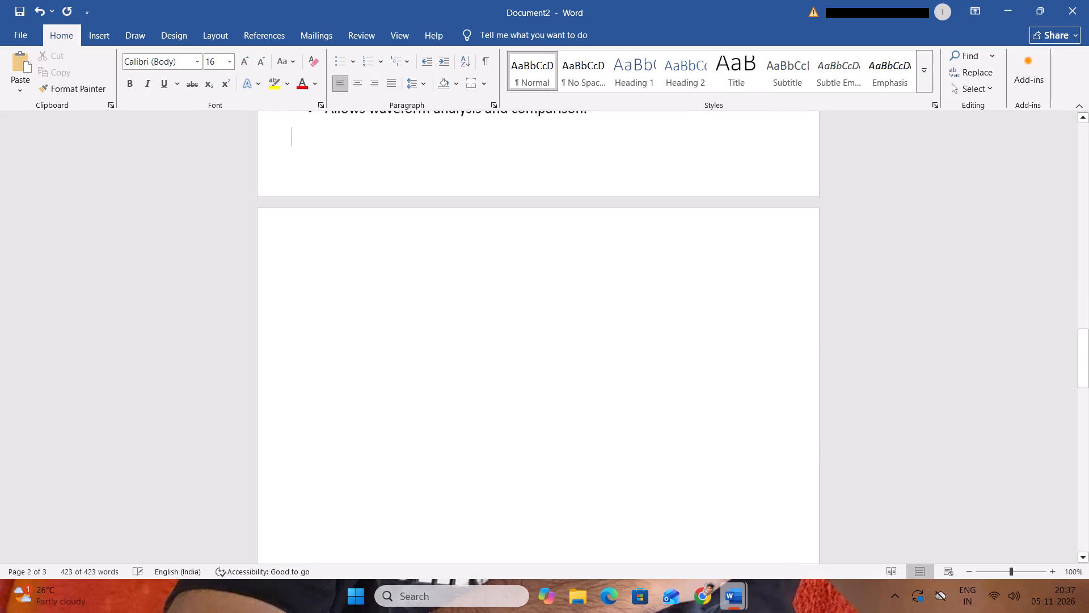
scroll(374, 486, down, 5)
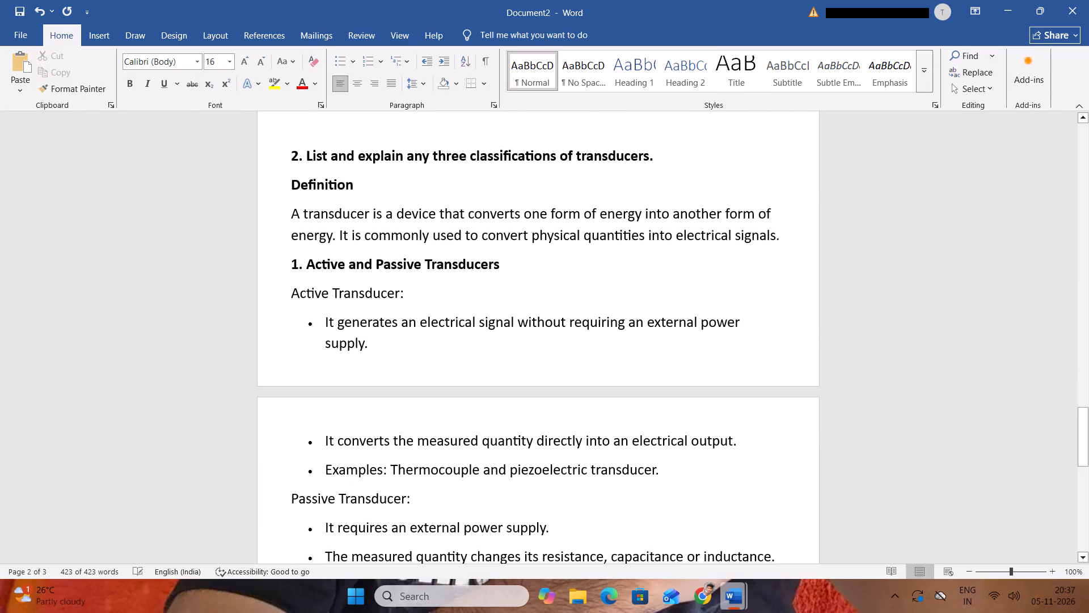
scroll(393, 410, down, 7)
scroll(393, 410, up, 1)
scroll(393, 410, down, 5)
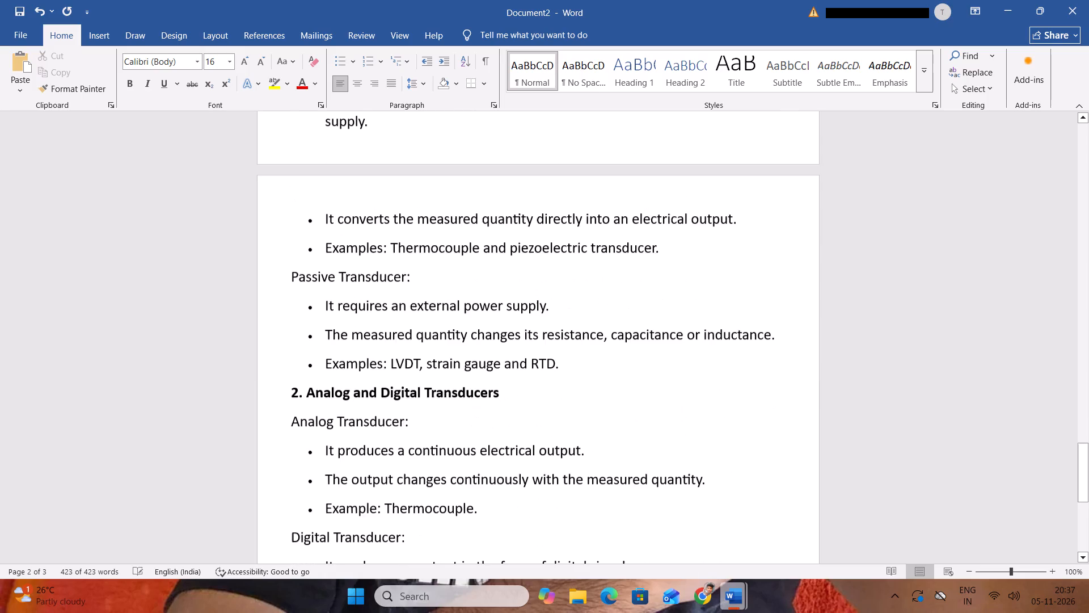
scroll(393, 410, up, 2)
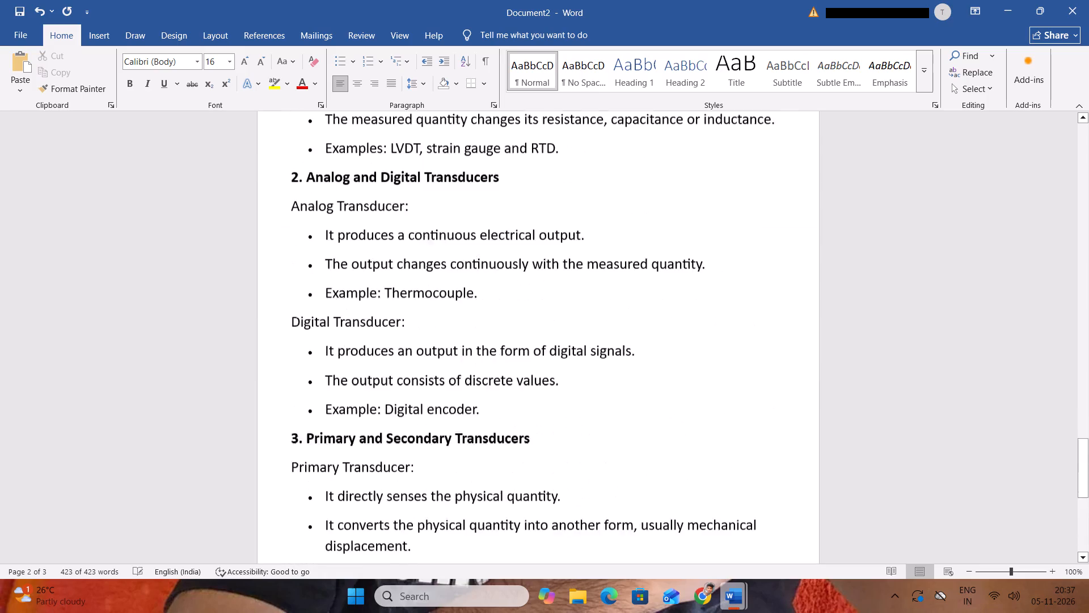
scroll(393, 410, up, 5)
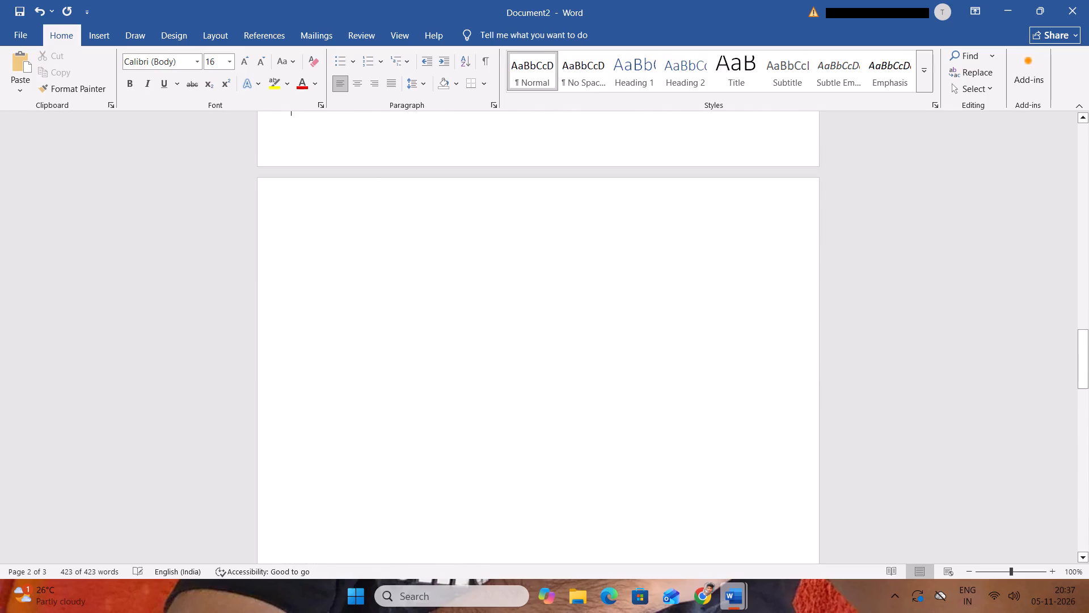
scroll(329, 490, down, 3)
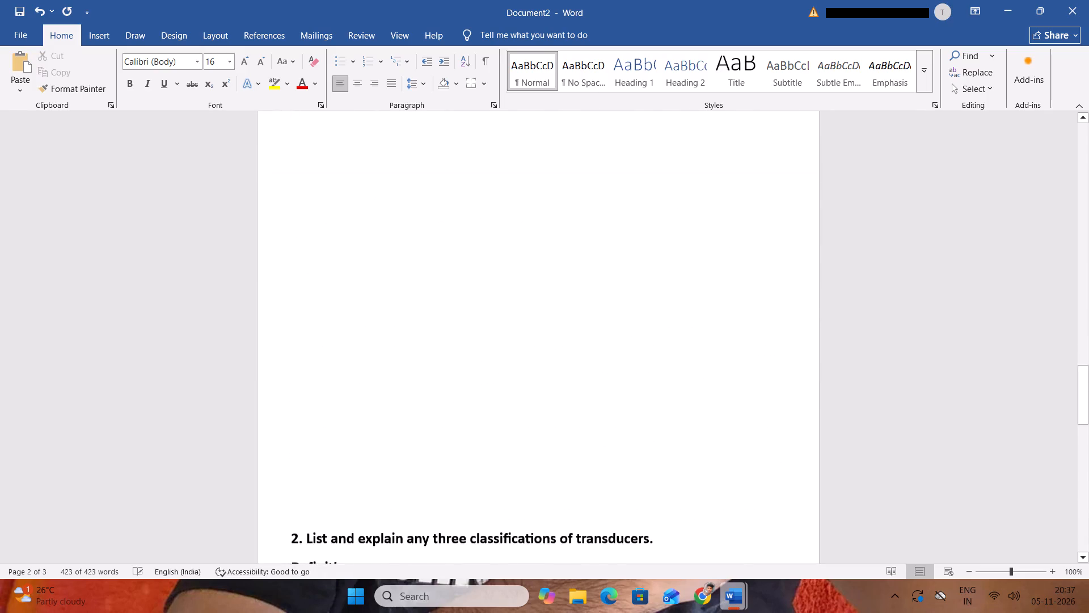
click(284, 439)
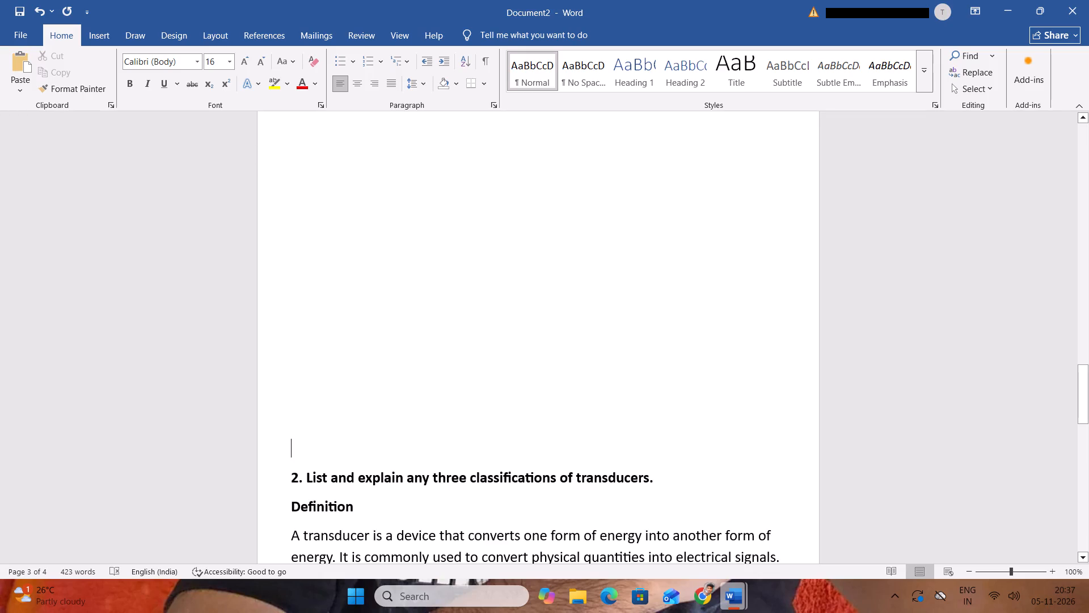
key(BackSpace)
key(BackSpace)
key(BackSpace)
key(BackSpace)
key(BackSpace)
key(BackSpace)
key(BackSpace)
key(BackSpace)
key(BackSpace)
key(BackSpace)
key(BackSpace)
key(BackSpace)
key(BackSpace)
key(BackSpace)
key(BackSpace)
key(BackSpace)
key(BackSpace)
key(BackSpace)
key(BackSpace)
key(BackSpace)
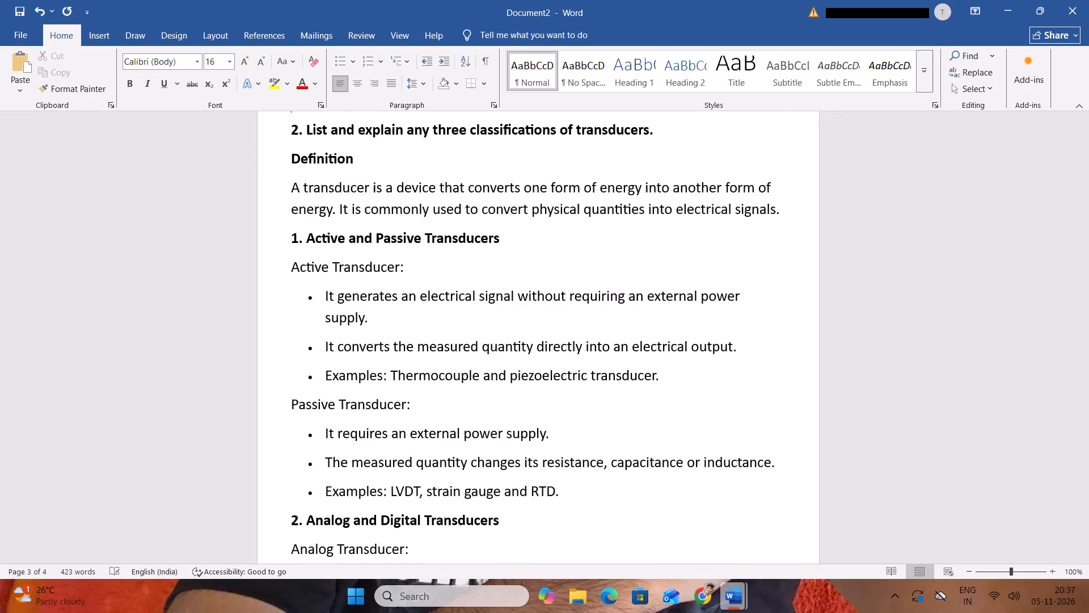
scroll(284, 439, up, 1)
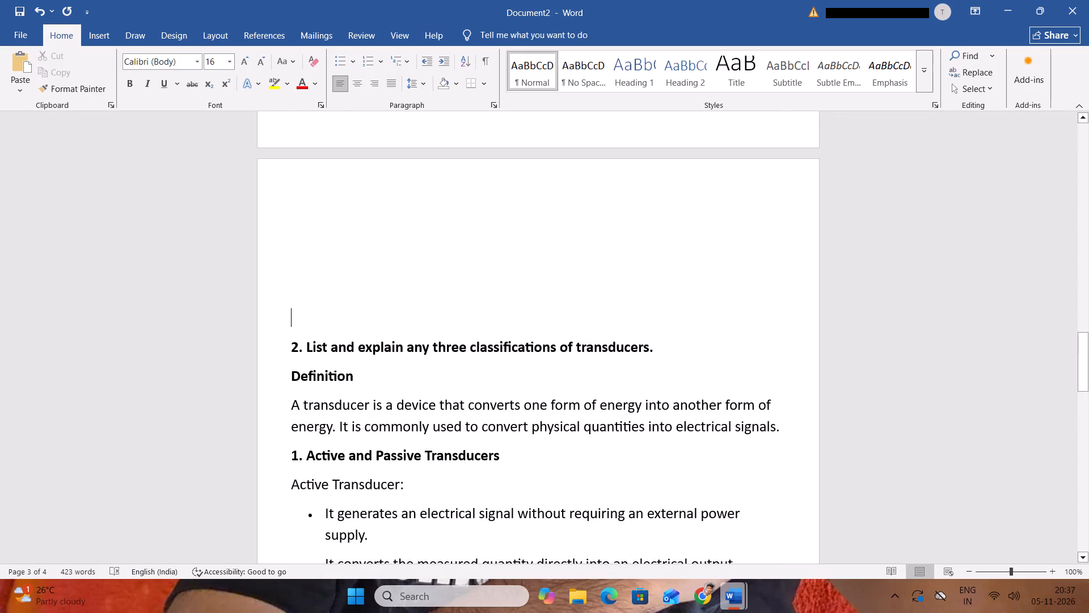
key(Left)
key(Down)
key(Down)
key(BackSpace)
key(BackSpace)
key(BackSpace)
key(BackSpace)
key(BackSpace)
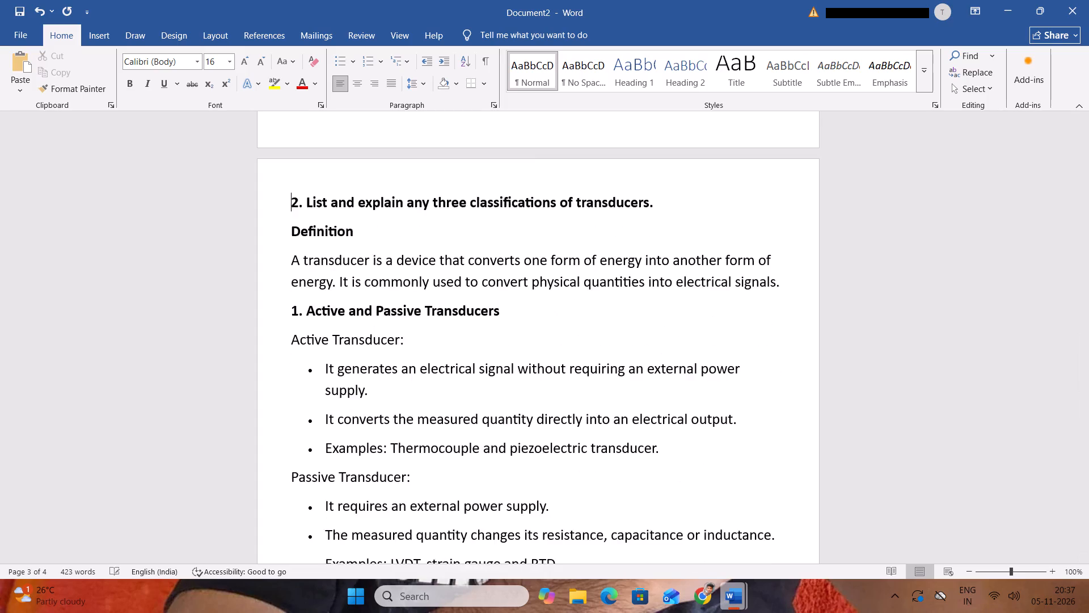
key(BackSpace)
key(ctrl+z)
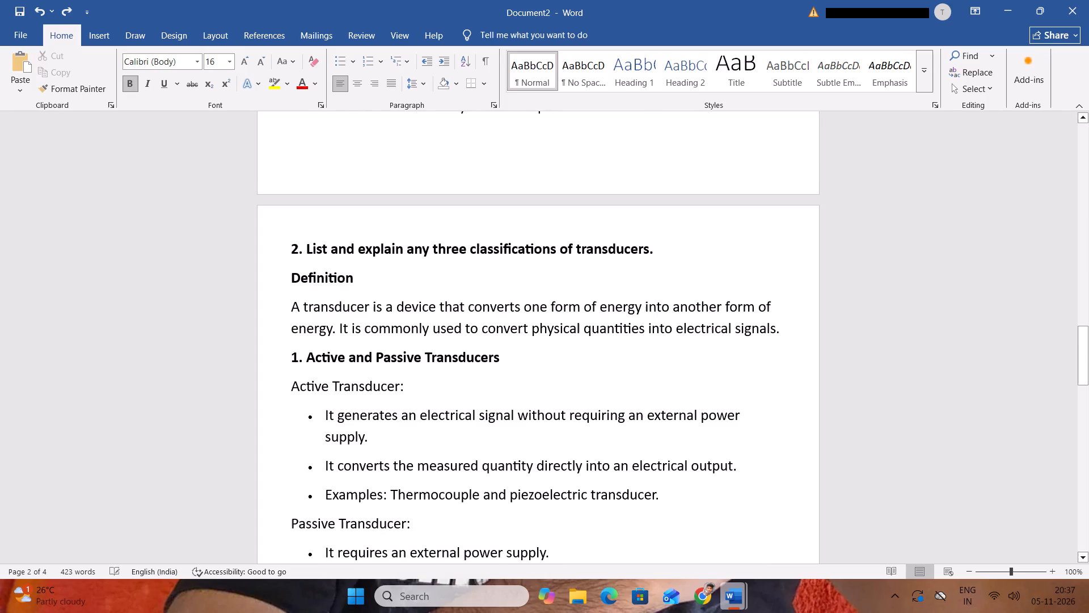
Delete the "Definition" heading under question 2, keeping the paragraph that defines a transducer.
scroll(434, 444, down, 6)
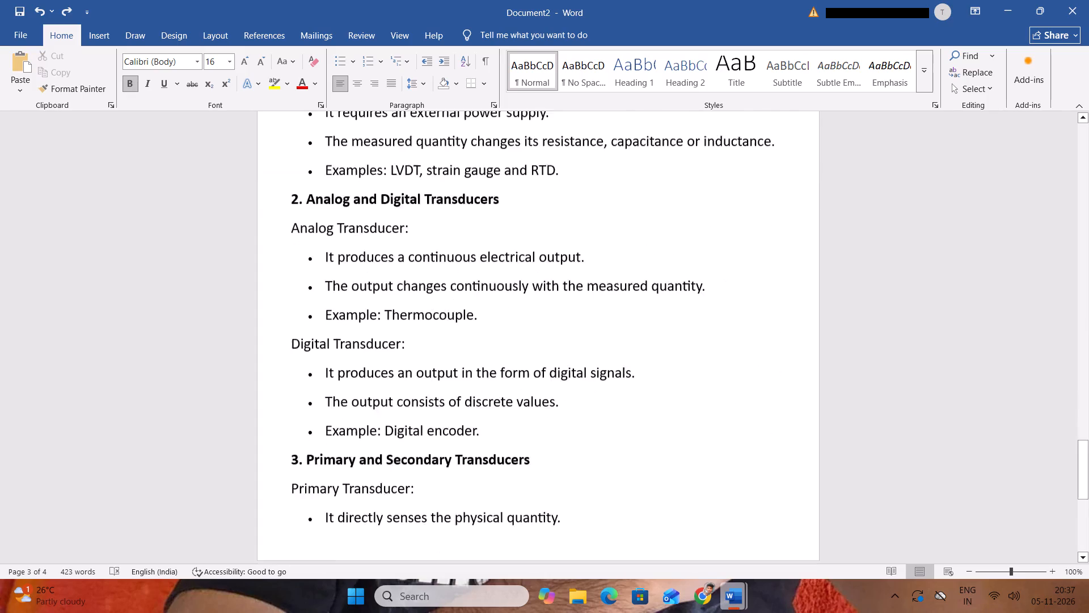
scroll(434, 444, down, 2)
scroll(434, 444, up, 4)
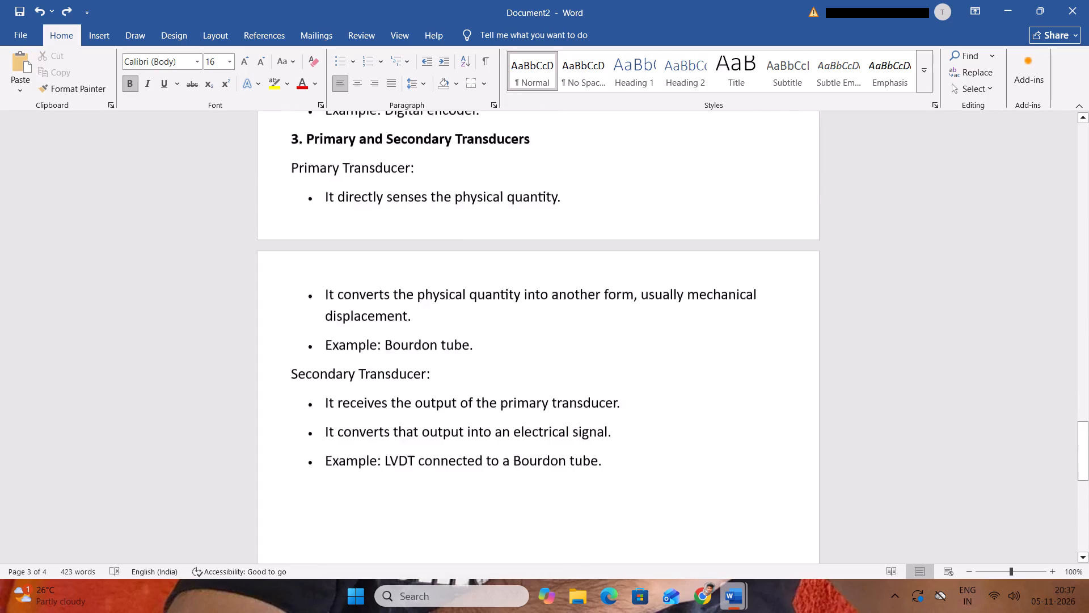
scroll(434, 444, up, 5)
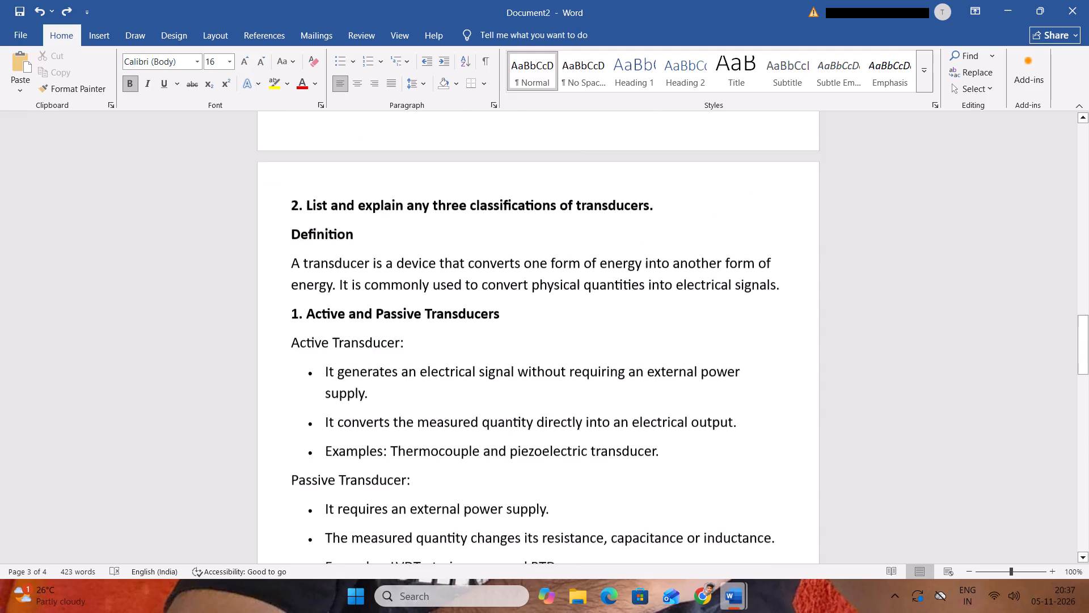
scroll(434, 444, up, 1)
drag(366, 371, 260, 386)
key(BackSpace)
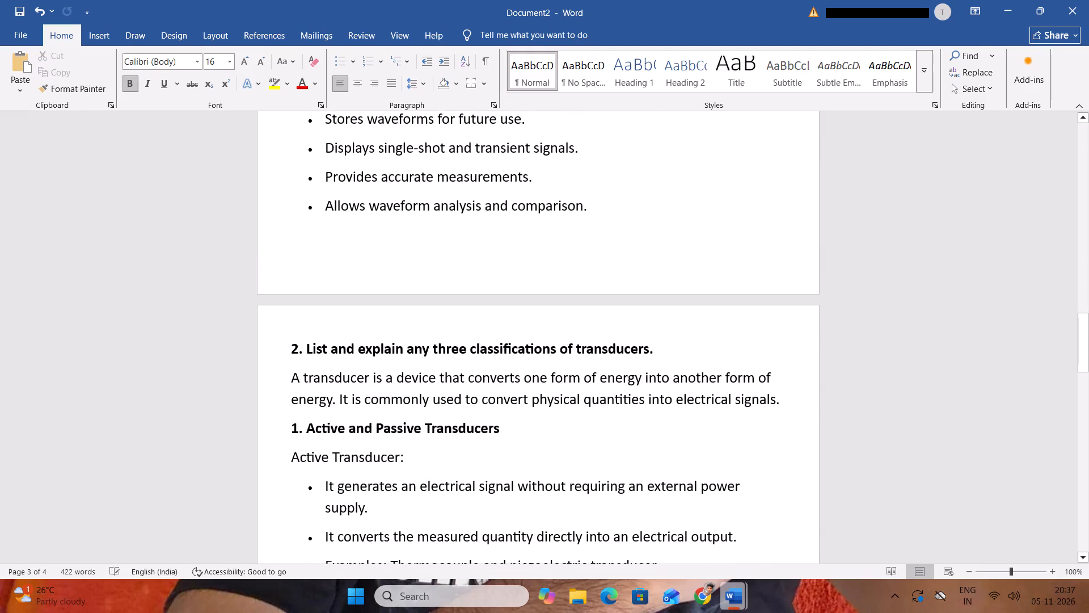
Delete the "Definition" heading under question 1, keeping the paragraph that defines the Digital Storage Oscilloscope.
scroll(316, 484, up, 1)
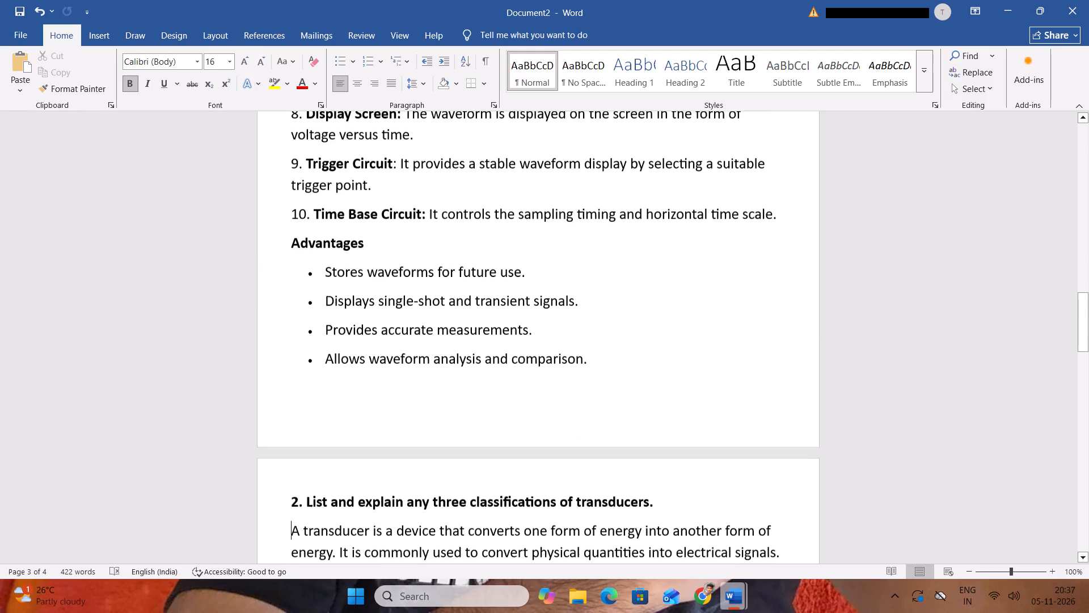
scroll(316, 484, up, 1)
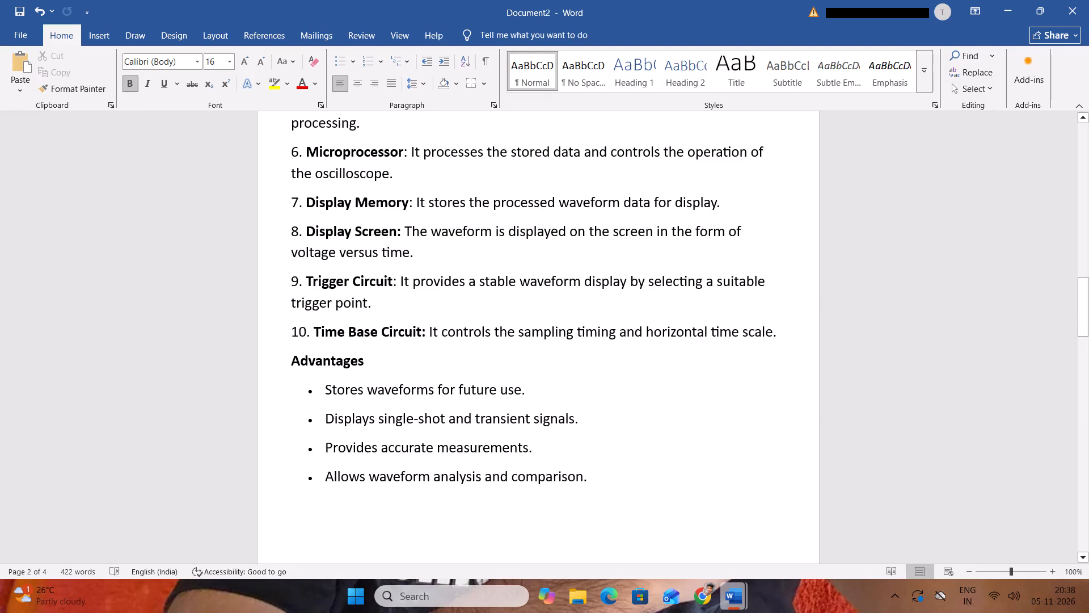
scroll(405, 359, up, 2)
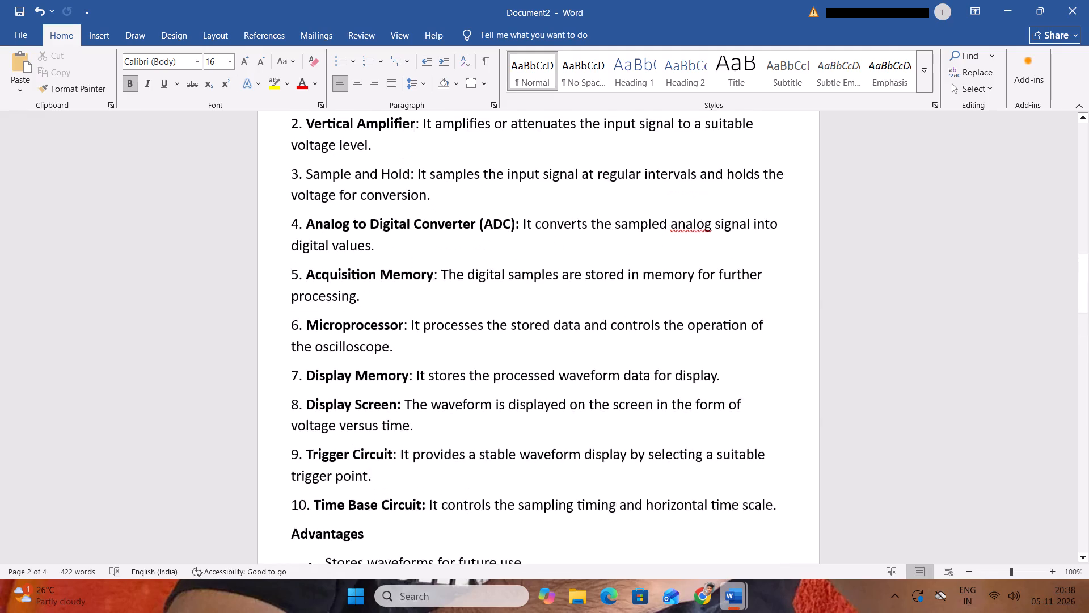
scroll(405, 359, up, 1)
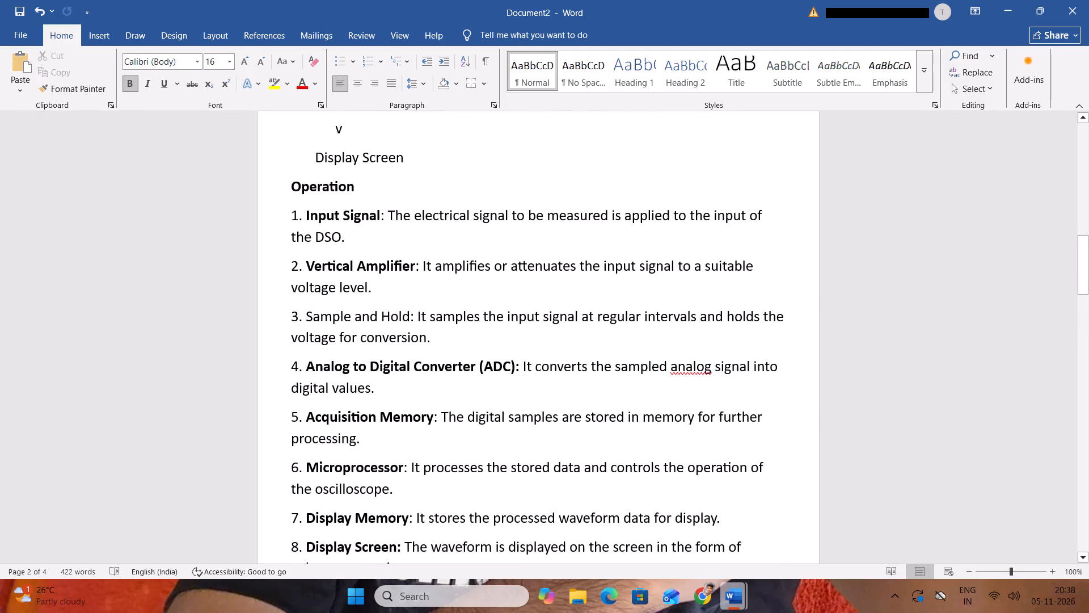
scroll(400, 202, up, 2)
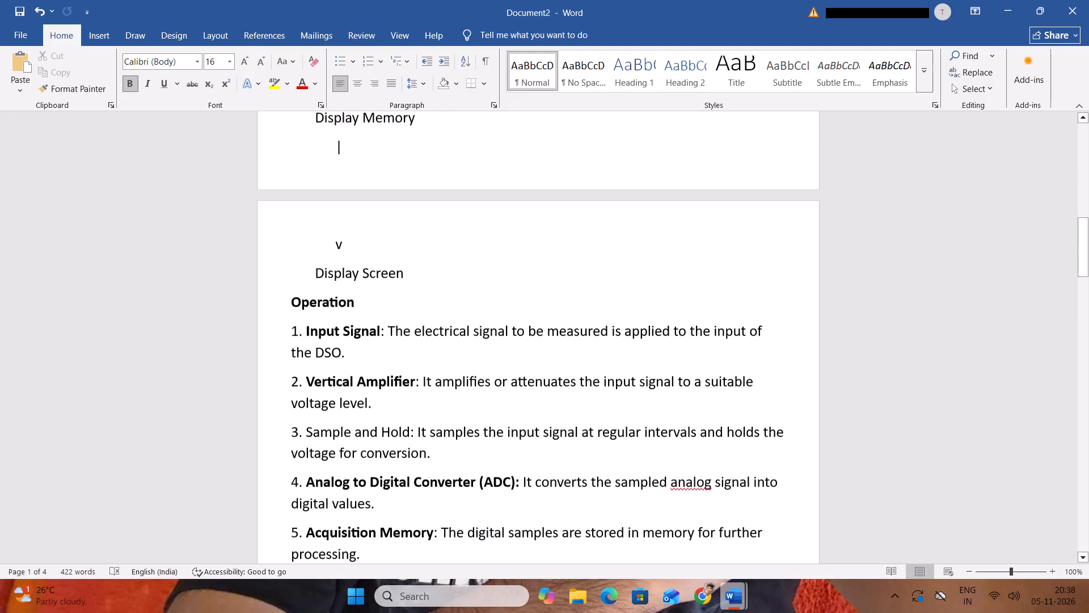
scroll(398, 221, up, 4)
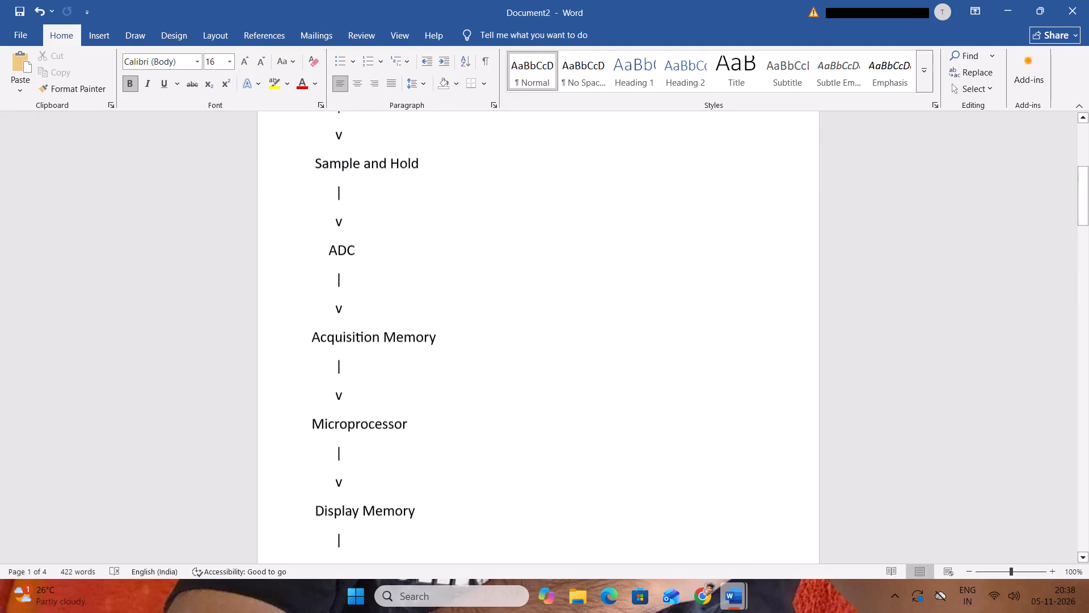
scroll(398, 221, up, 3)
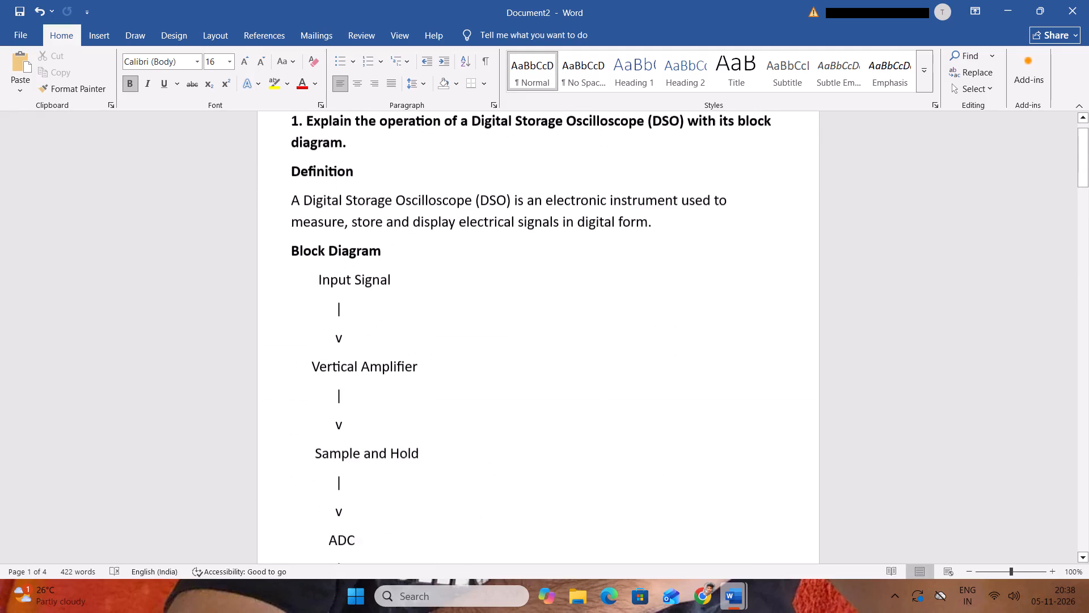
scroll(398, 221, up, 1)
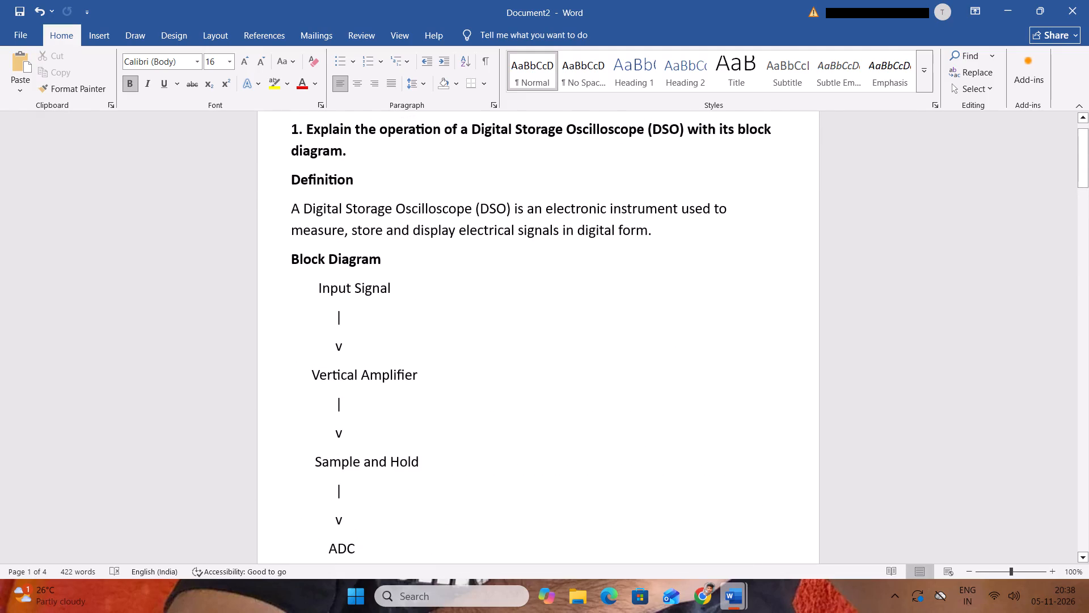
drag(355, 180, 269, 178)
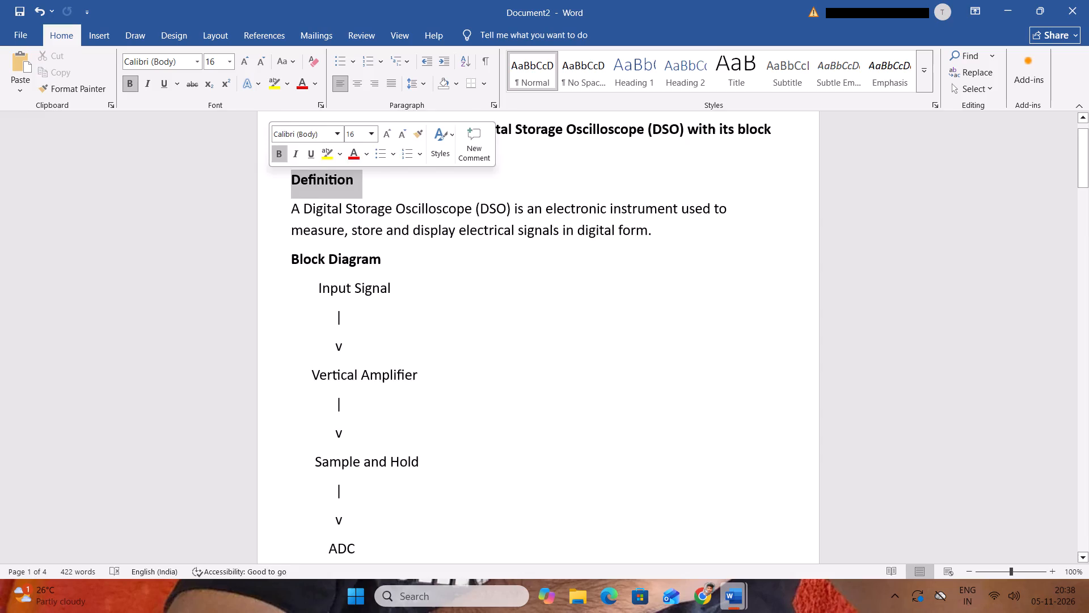
key(BackSpace)
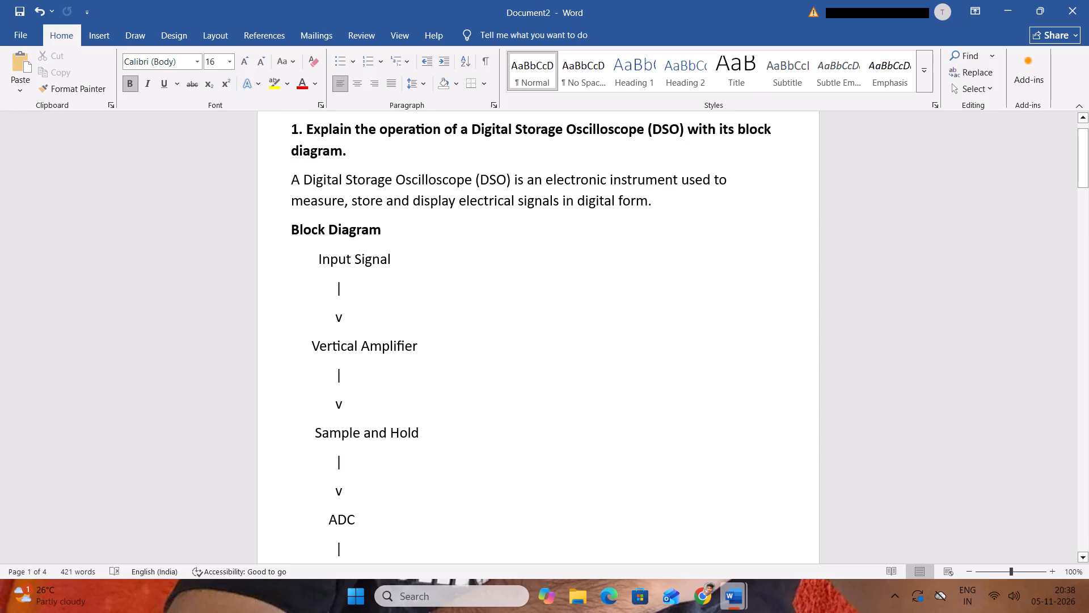
Move the "Example: Bourdon tube." bullet under Primary Transducer onto the end of the preceding "displacement." bullet, removing the original and the empty bullet.
scroll(403, 325, down, 14)
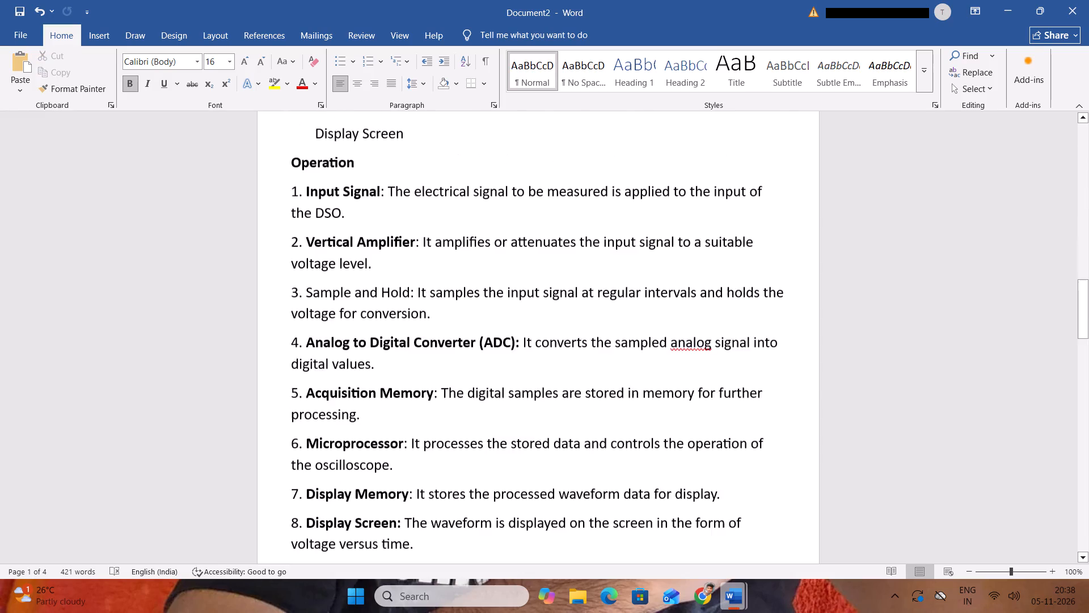
scroll(403, 325, down, 3)
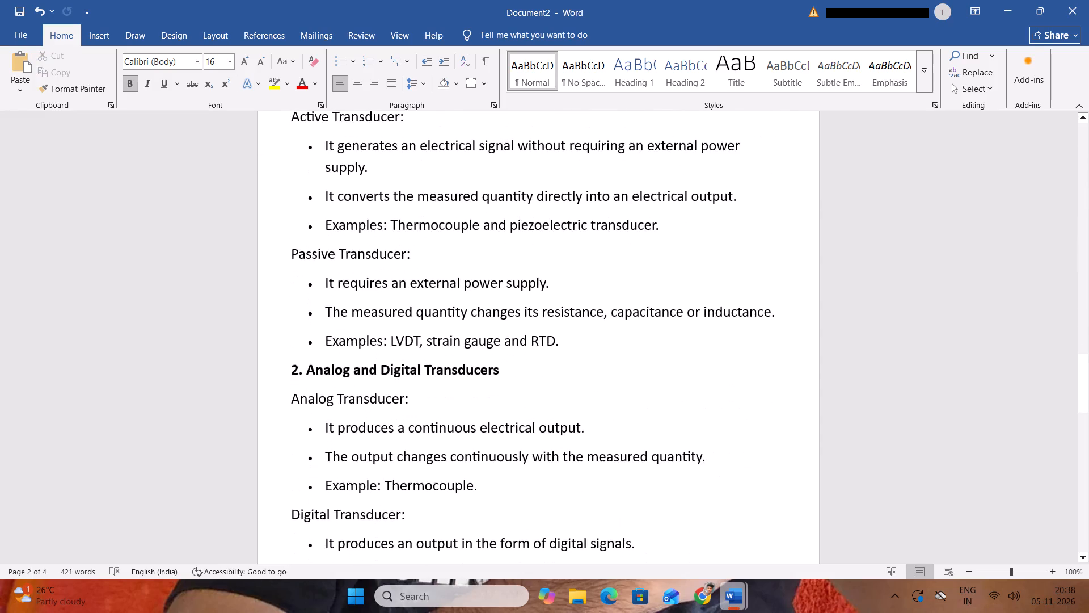
scroll(403, 325, down, 4)
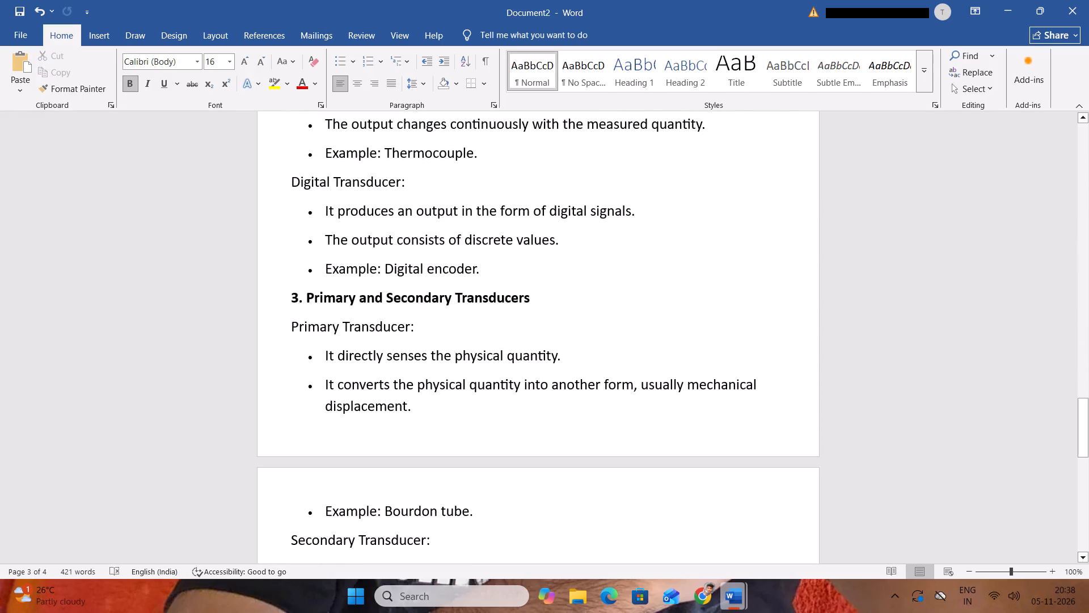
scroll(342, 483, down, 1)
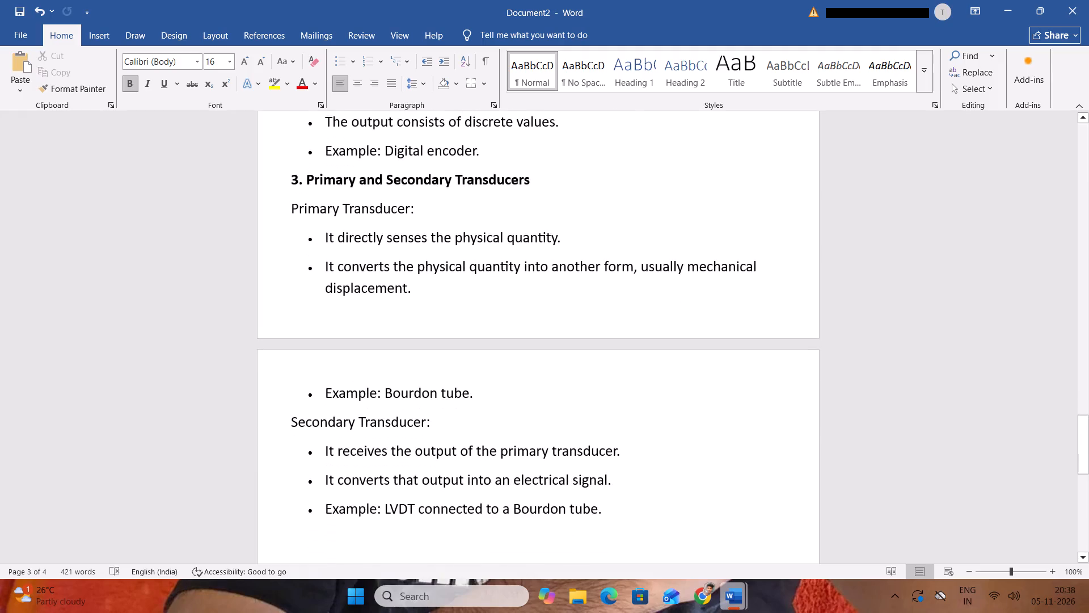
scroll(342, 483, down, 3)
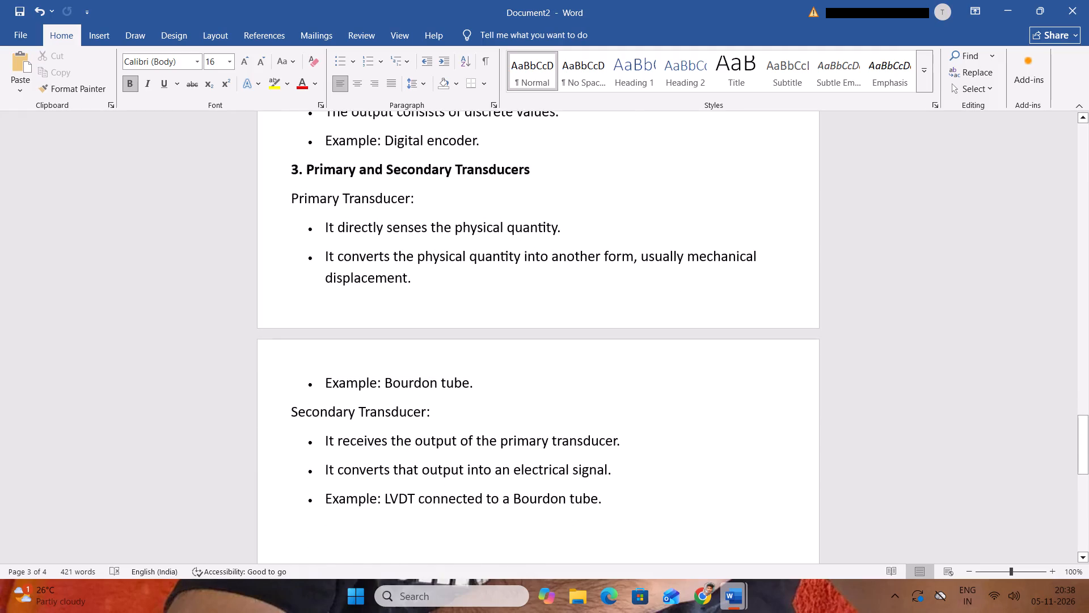
drag(479, 390, 293, 391)
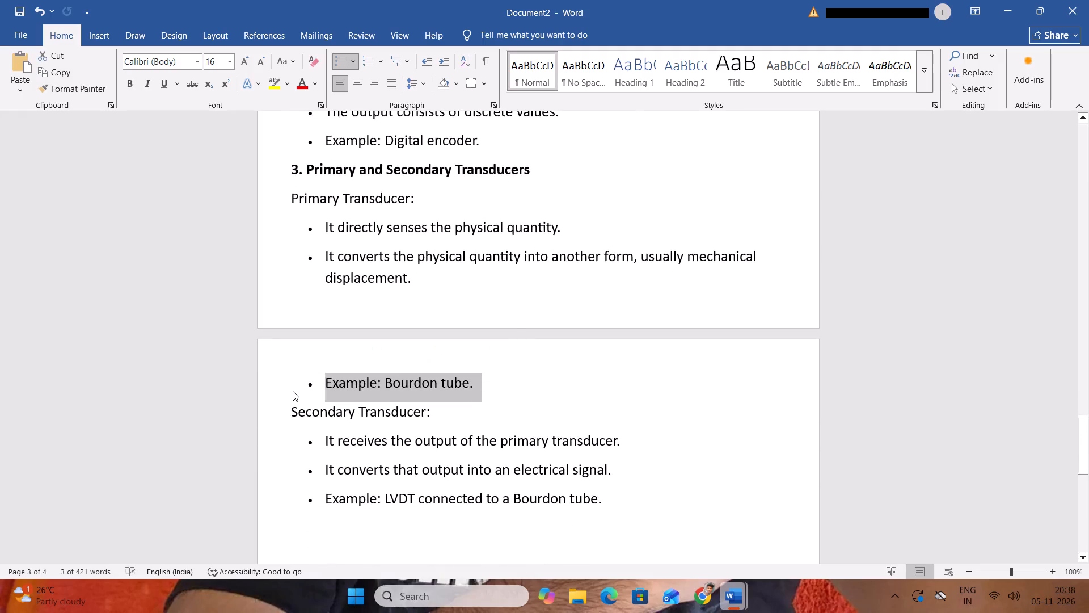
key(ctrl+c)
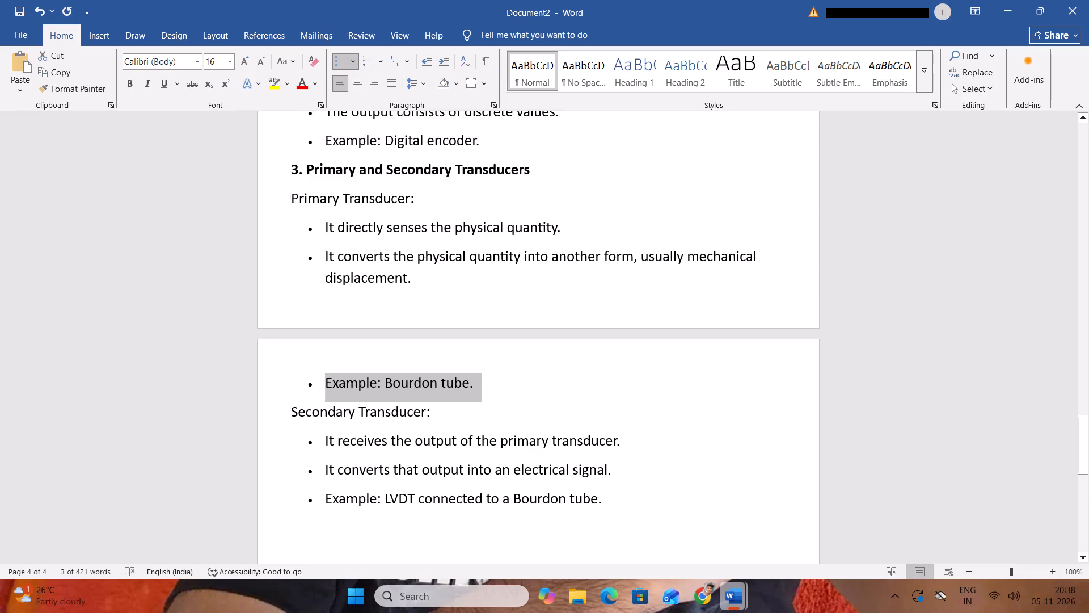
click(438, 286)
key(space)
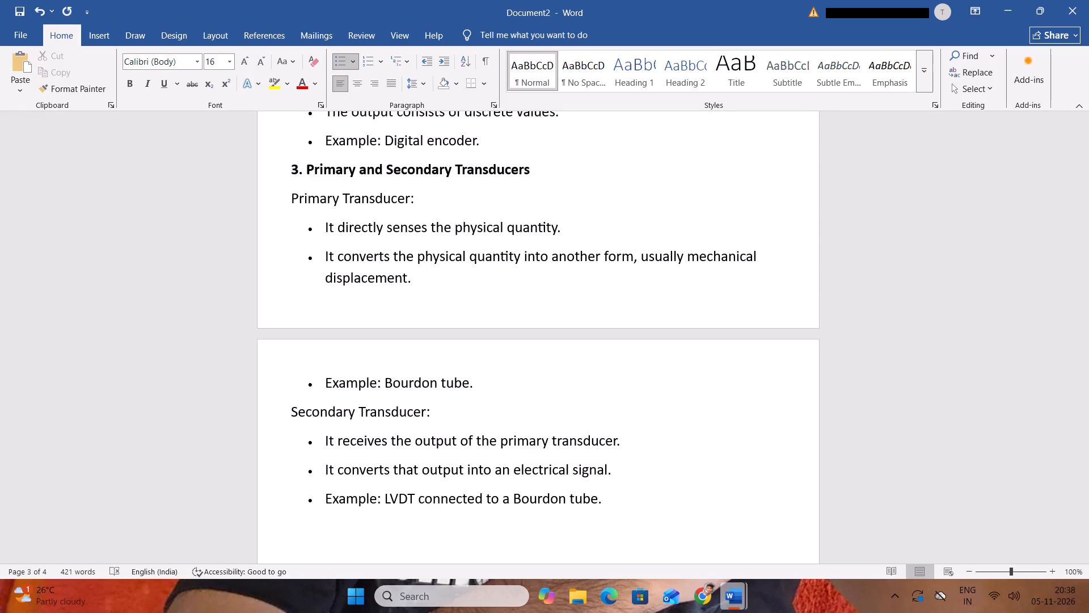
key(ctrl+v)
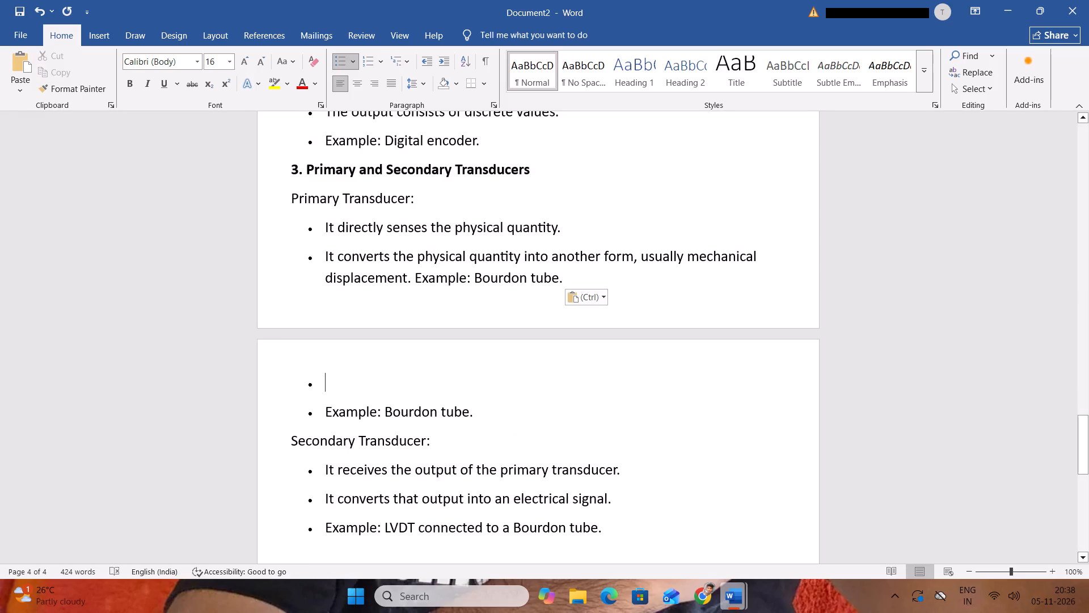
drag(487, 413, 337, 368)
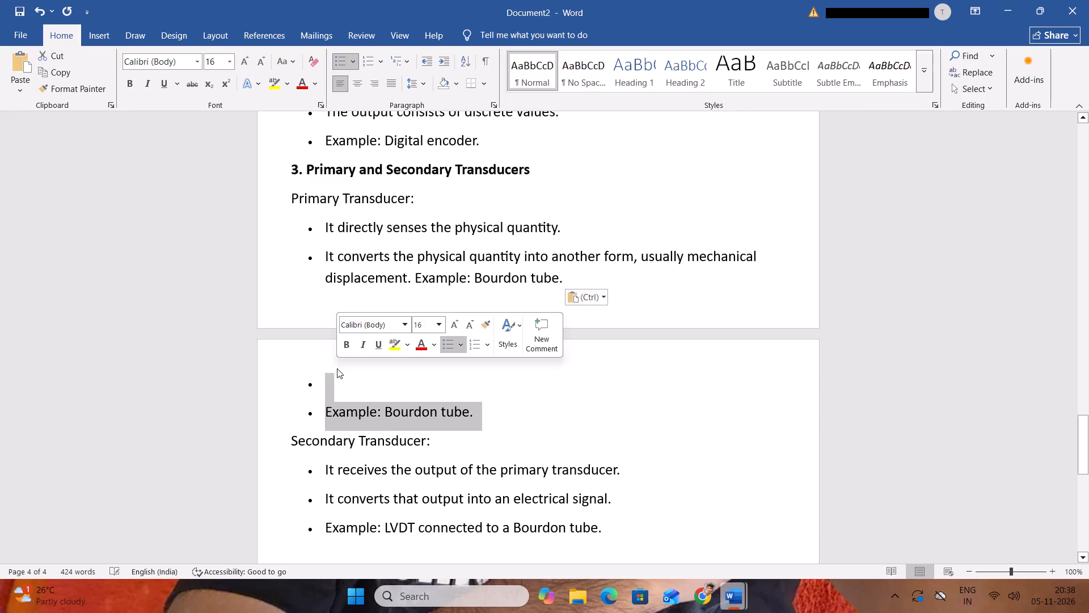
key(BackSpace)
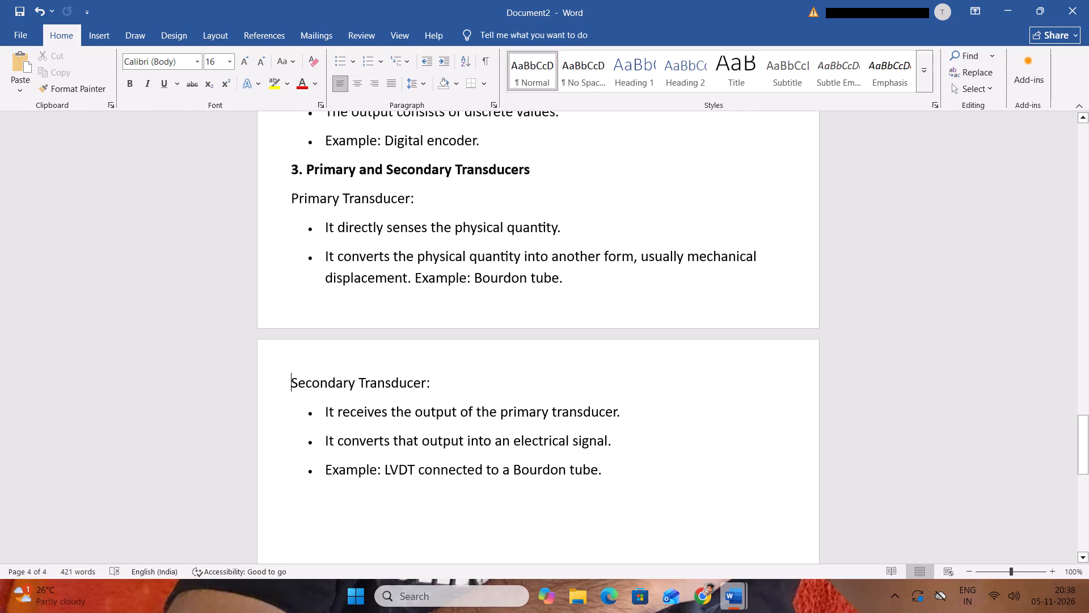
Widen the gap before "Example: Bourdon tube." in the Primary Transducer bullet by two spaces.
click(413, 278)
key(space)
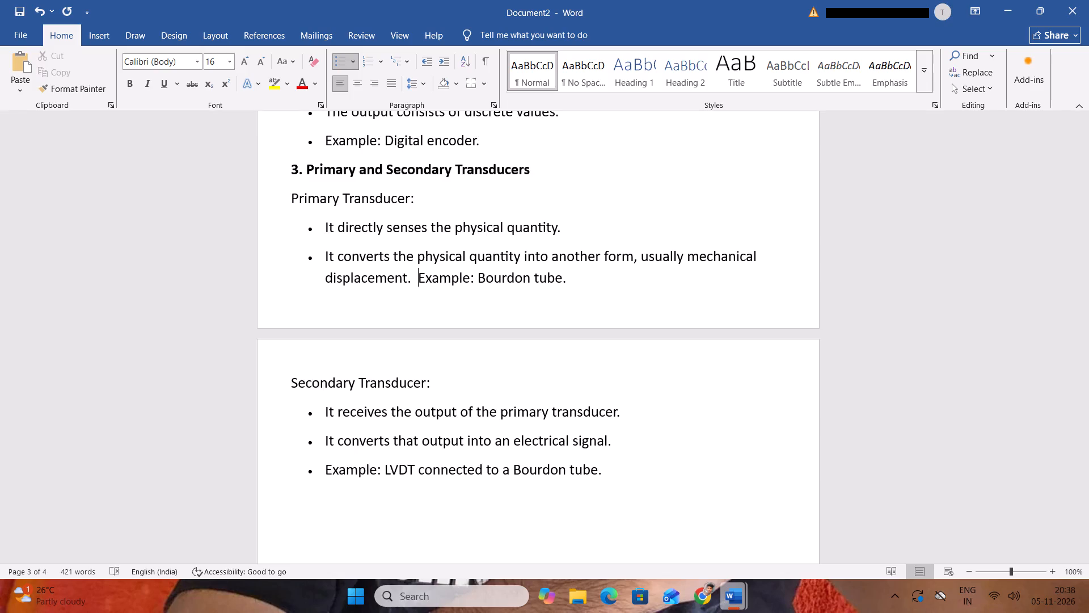
key(space)
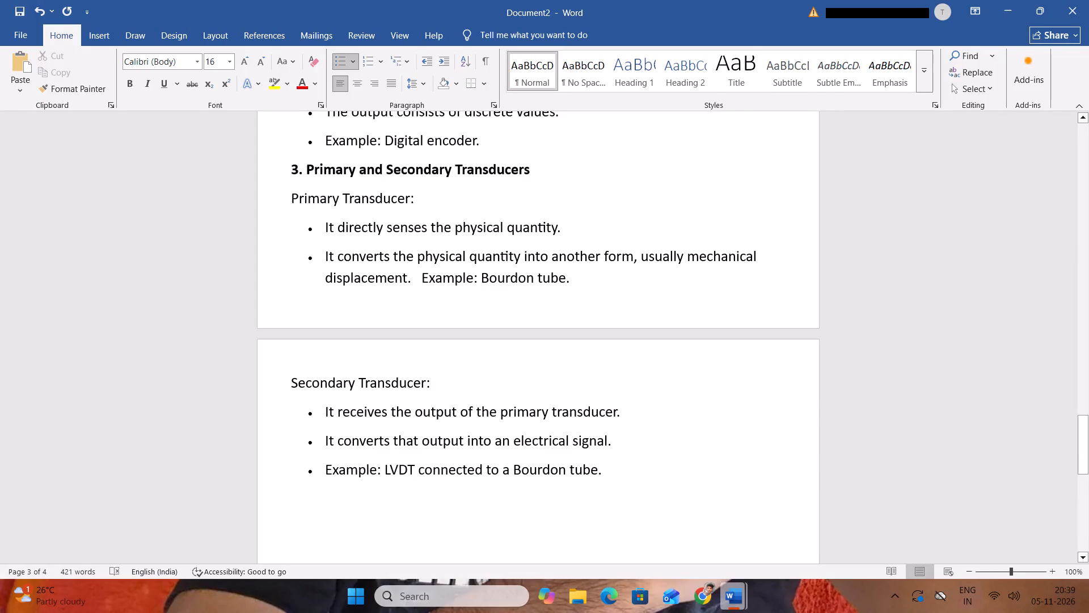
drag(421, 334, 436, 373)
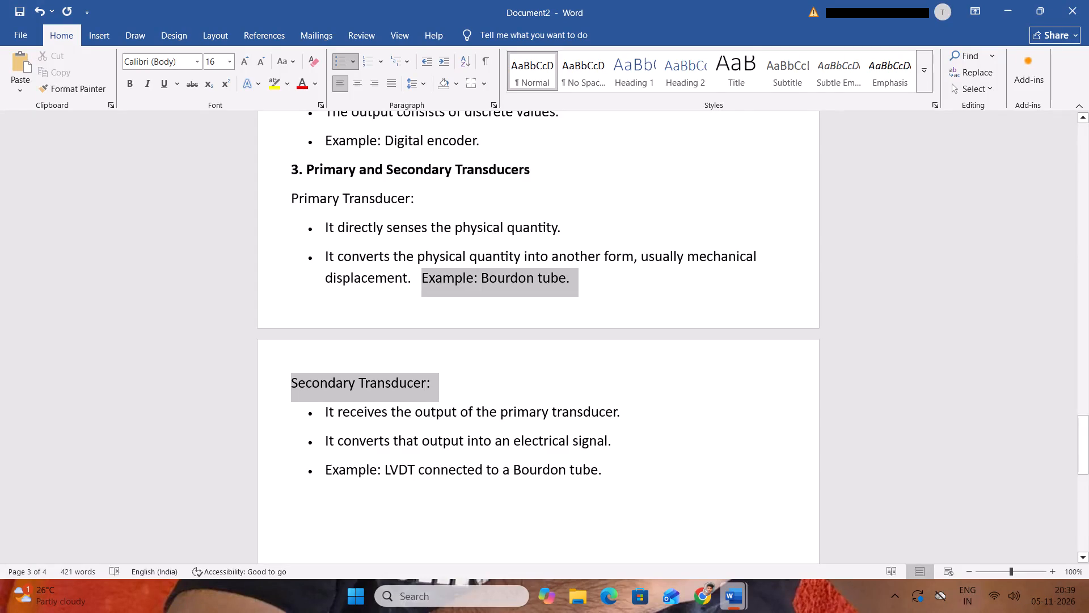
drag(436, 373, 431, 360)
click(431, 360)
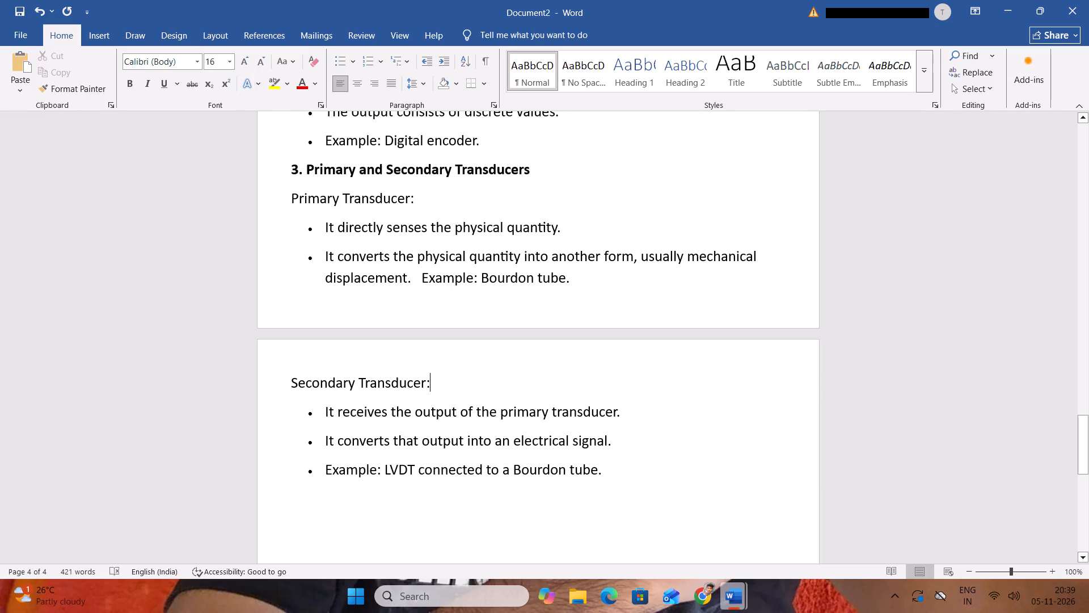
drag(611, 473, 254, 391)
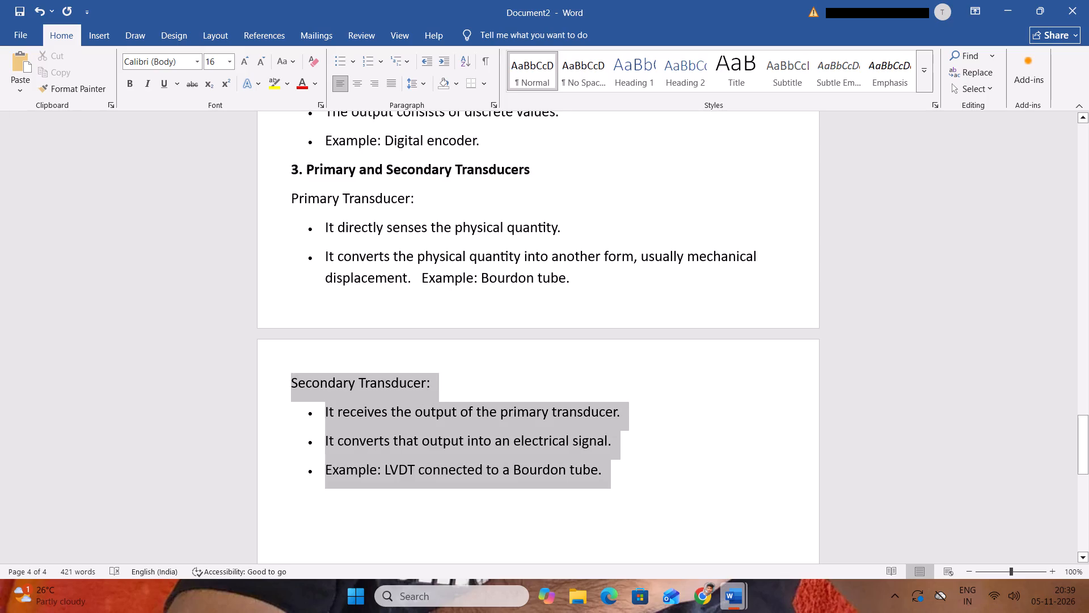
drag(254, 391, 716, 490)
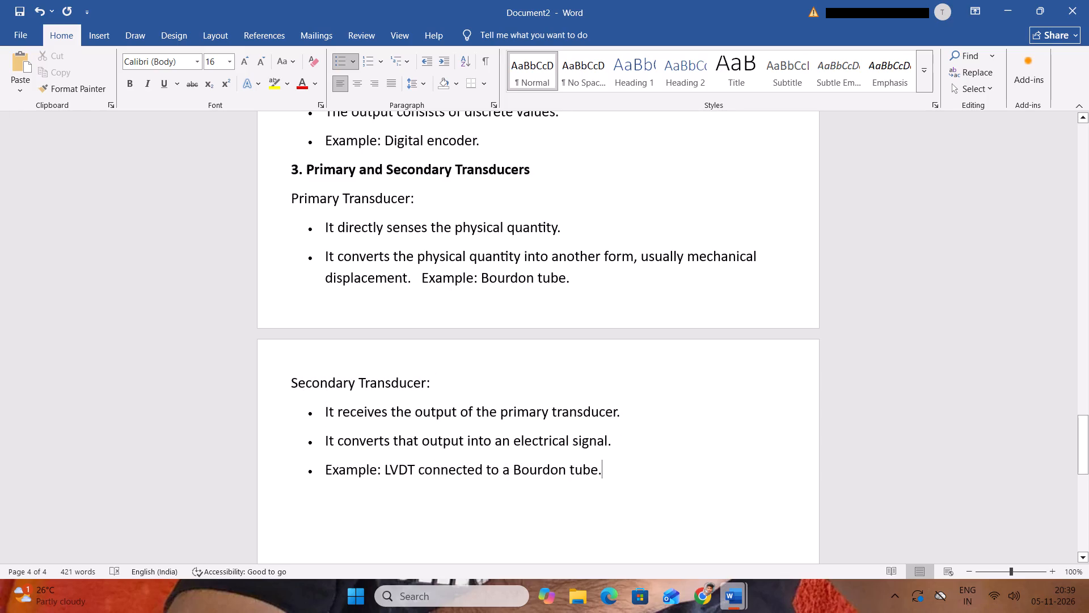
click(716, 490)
Insert a blank line above the "2. List and explain any three classifications of transducers." heading to move it to the top of page 3.
scroll(647, 426, up, 1)
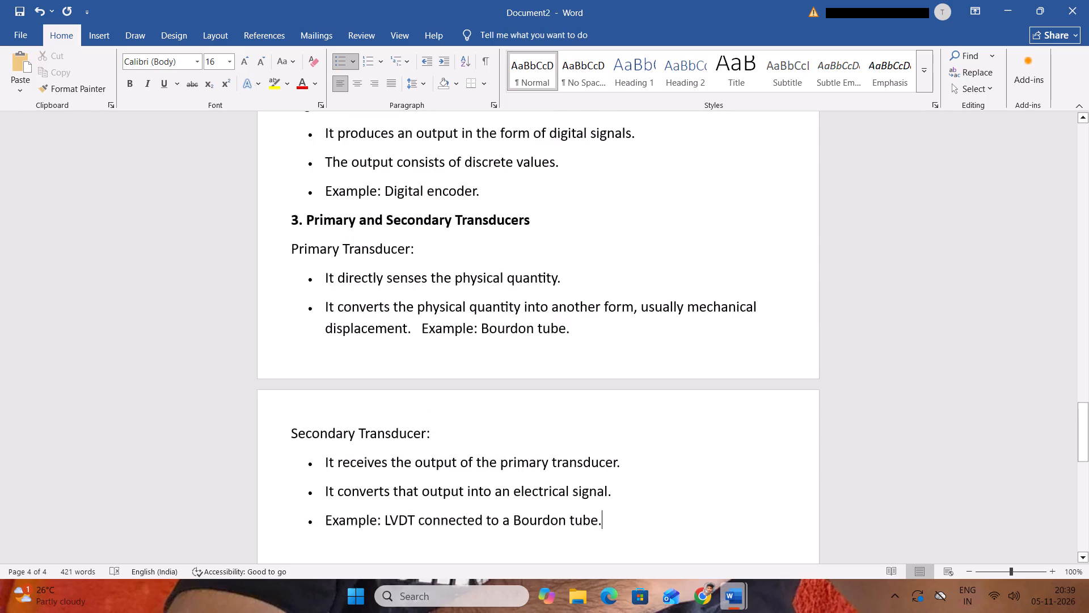
scroll(647, 426, up, 1)
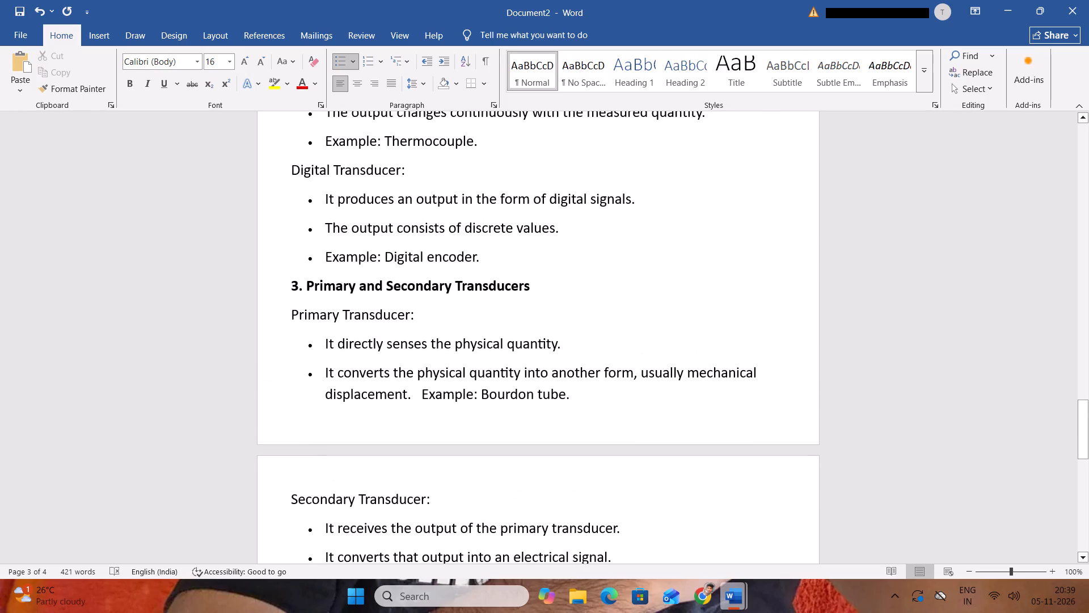
scroll(647, 426, up, 1)
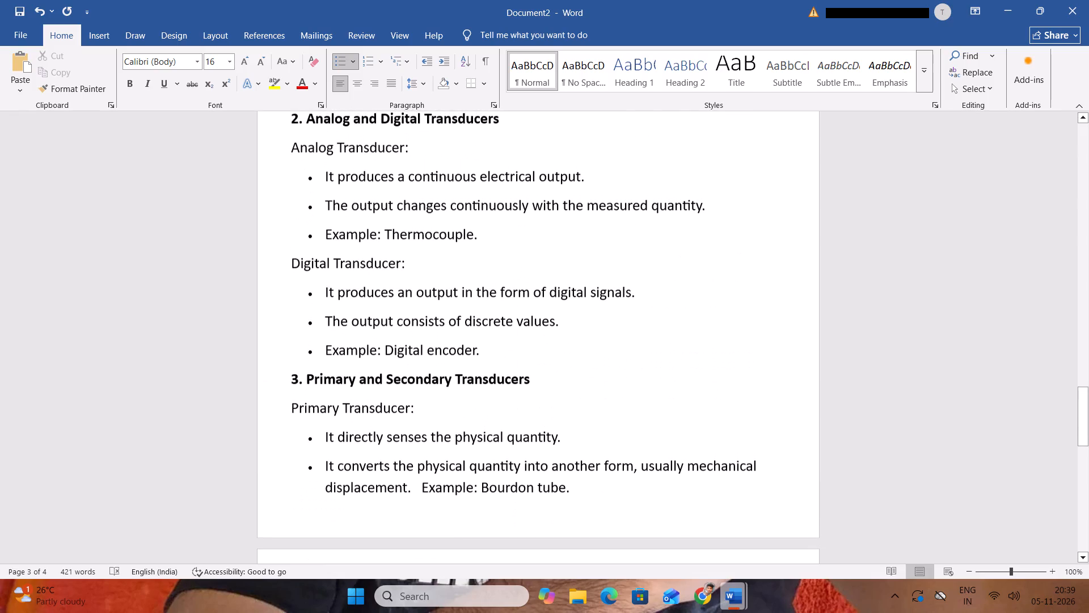
scroll(647, 426, up, 2)
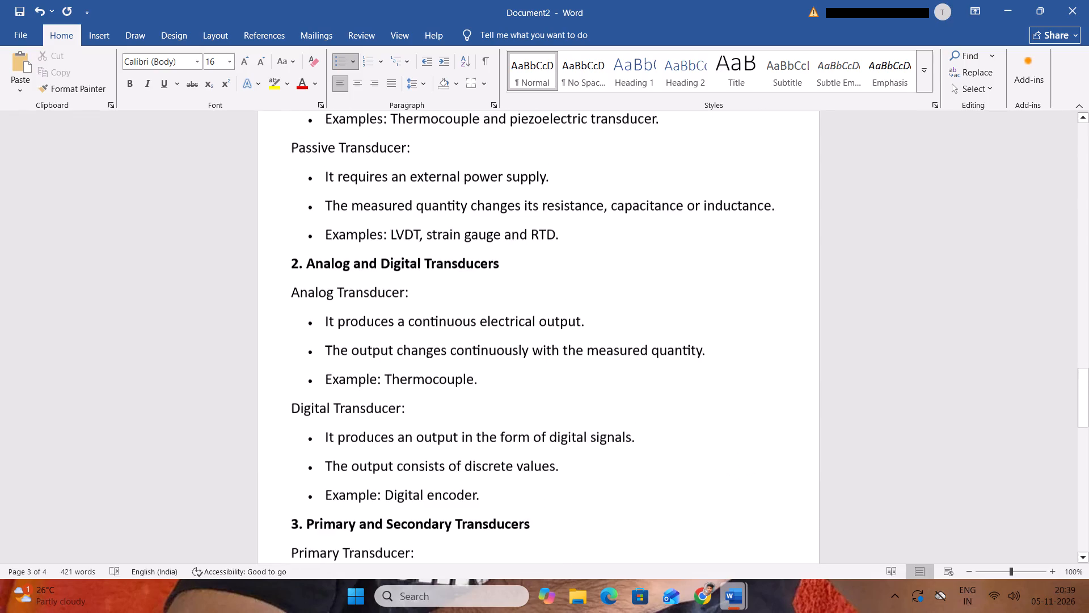
scroll(647, 426, up, 5)
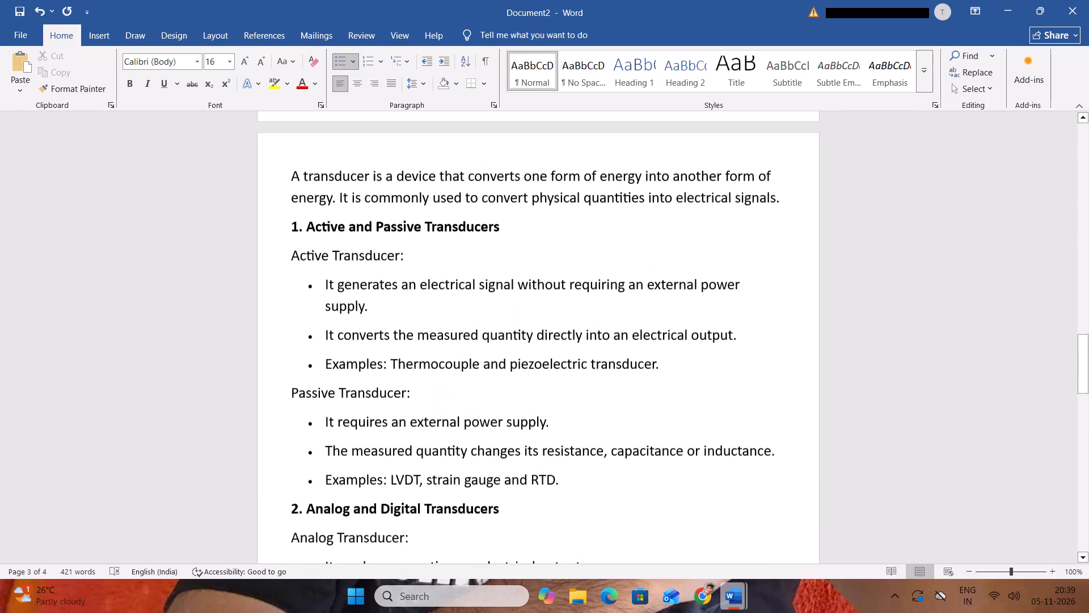
scroll(647, 426, up, 3)
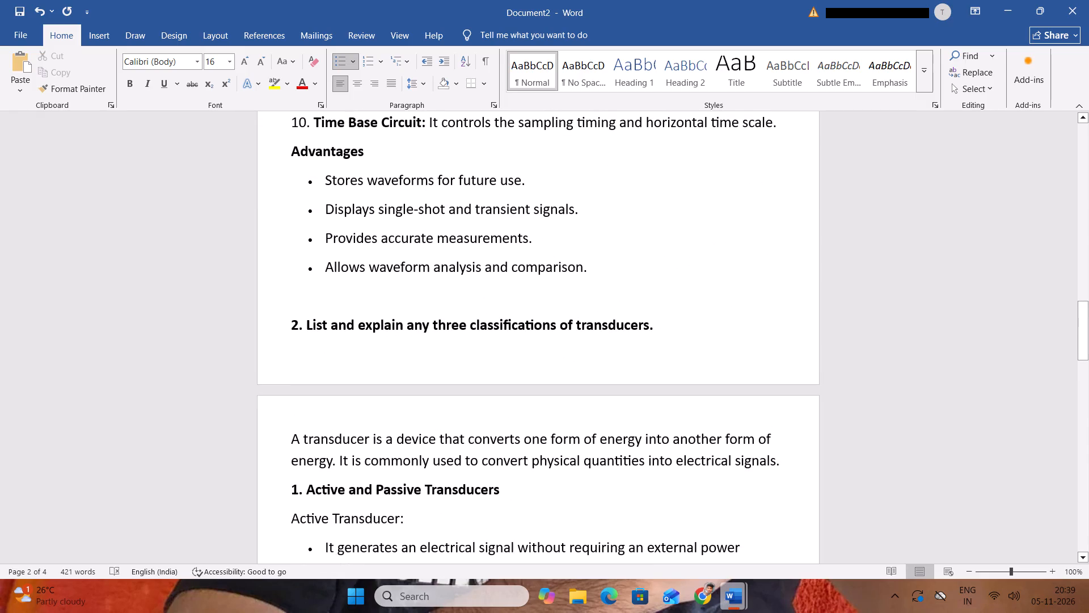
scroll(465, 489, up, 1)
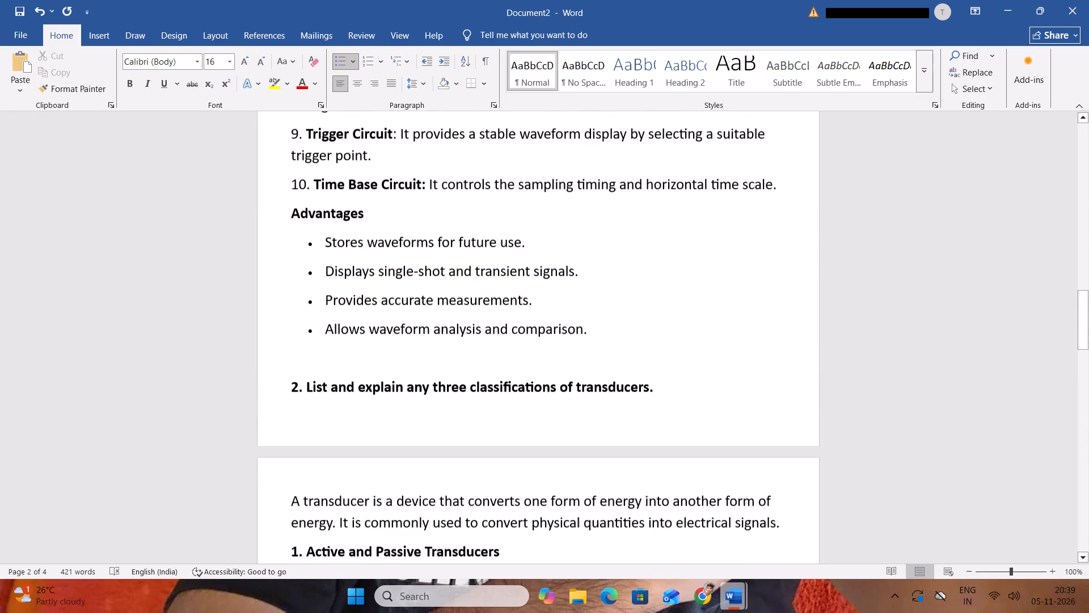
scroll(465, 489, up, 1)
click(286, 409)
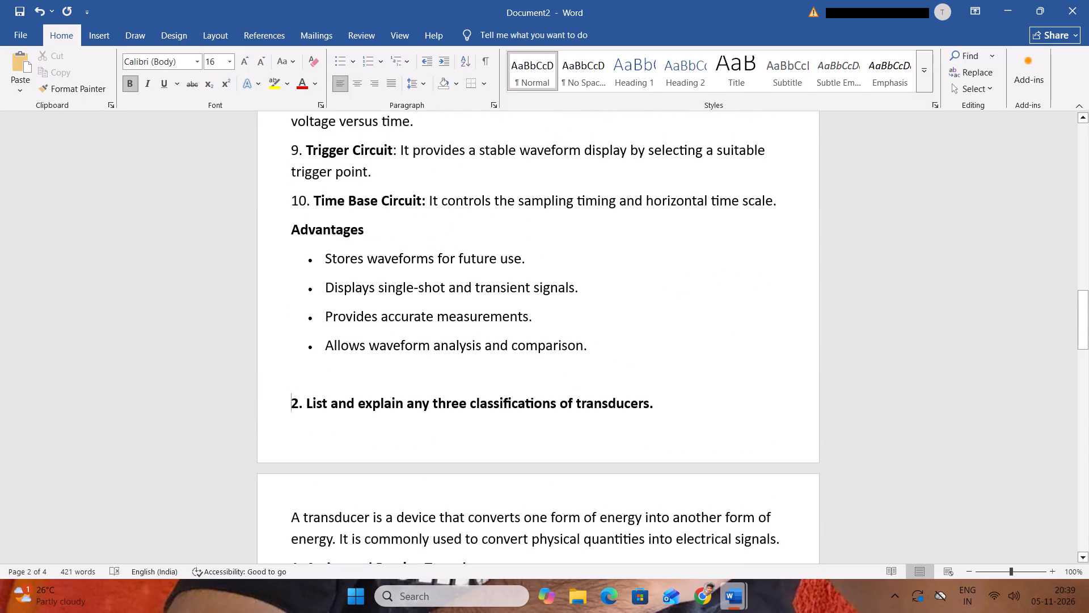
key(Return)
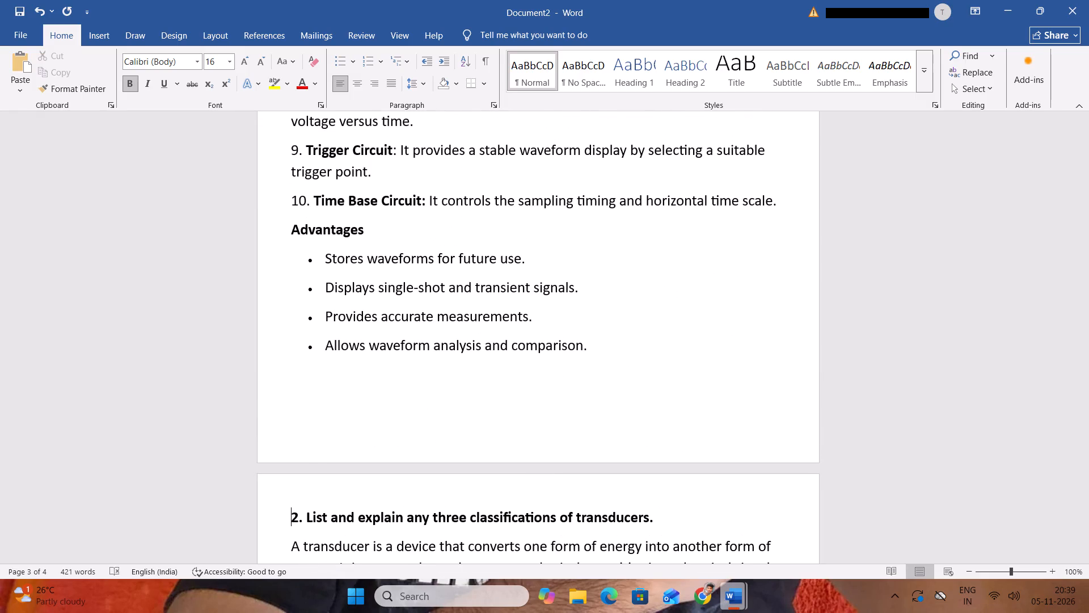
Copy the question 1 heading text "Explain the operation of a Digital Storage Oscilloscope (DSO) with its block diagram." without its number.
click(369, 237)
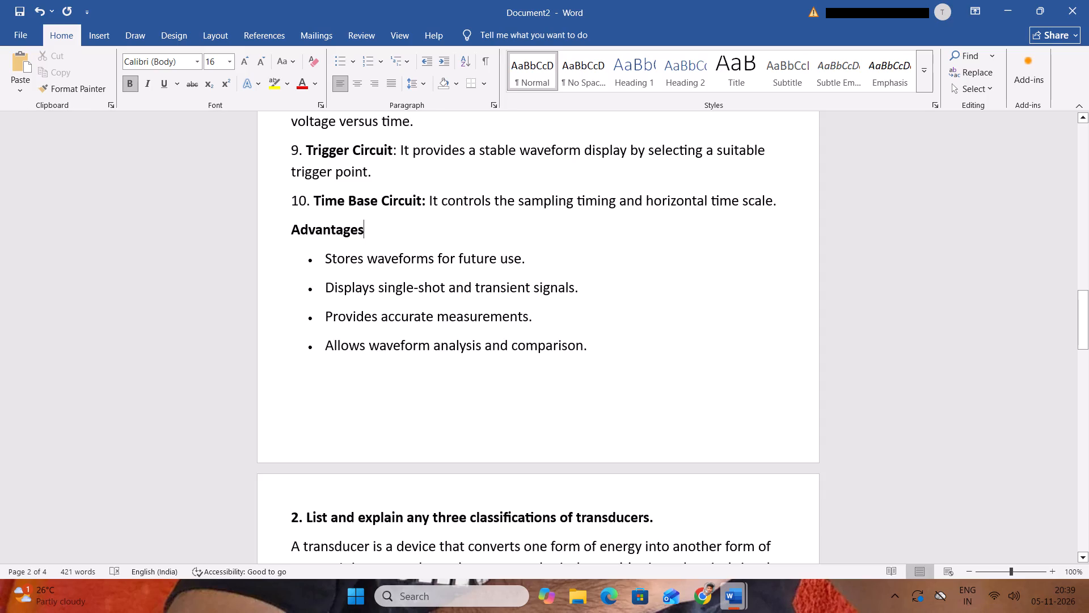
scroll(347, 251, up, 4)
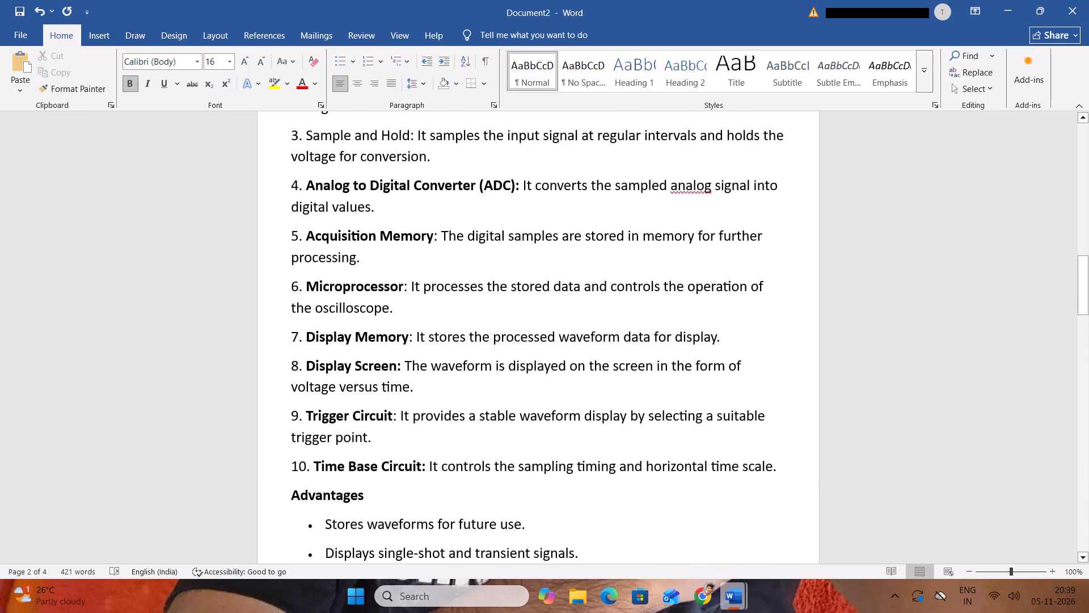
scroll(347, 251, up, 1)
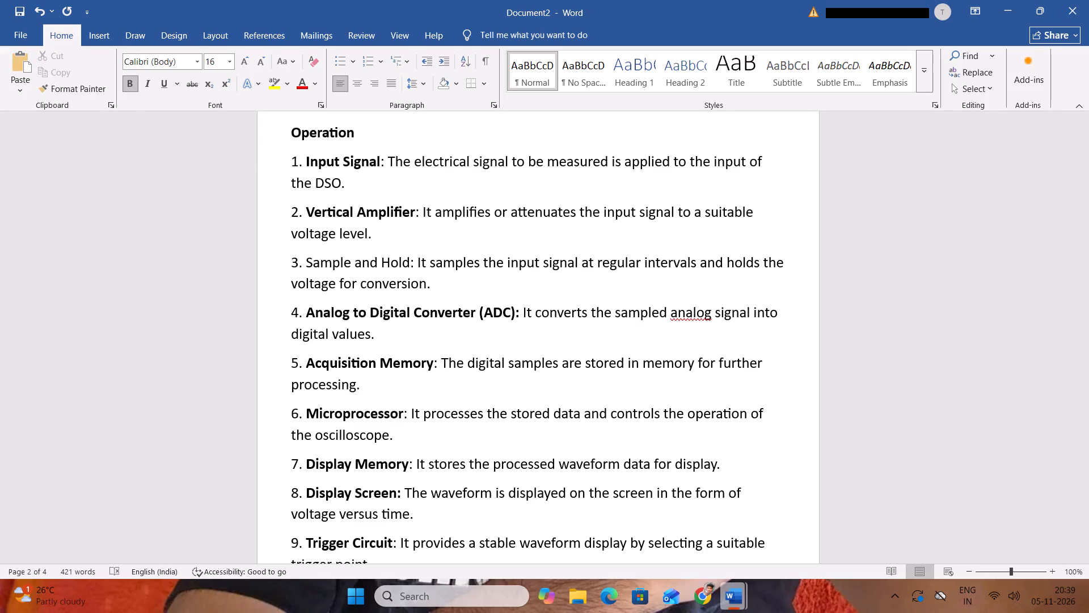
scroll(392, 259, up, 1)
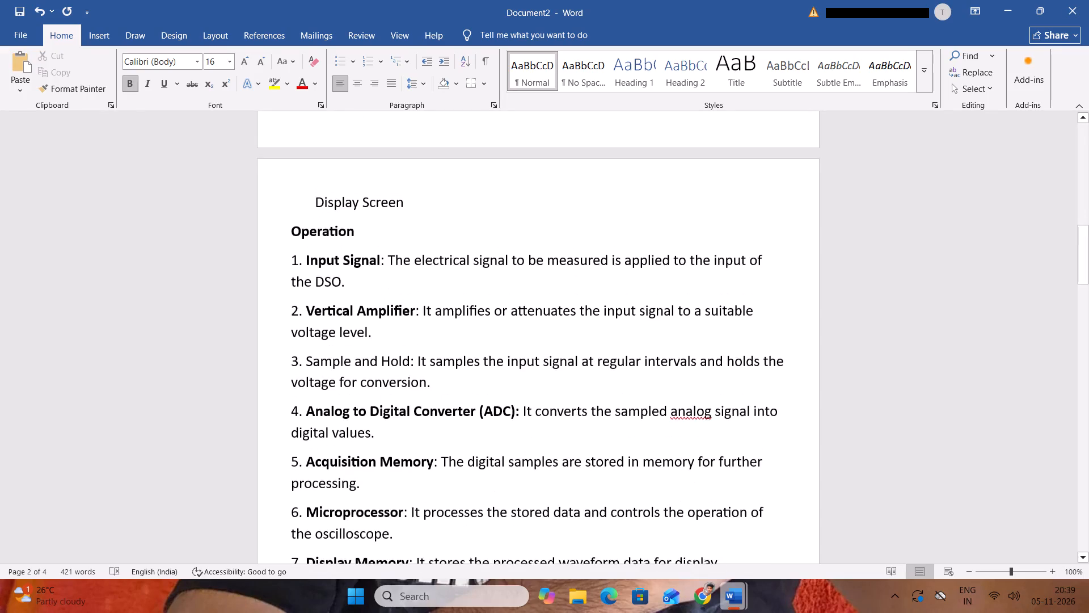
scroll(363, 243, up, 5)
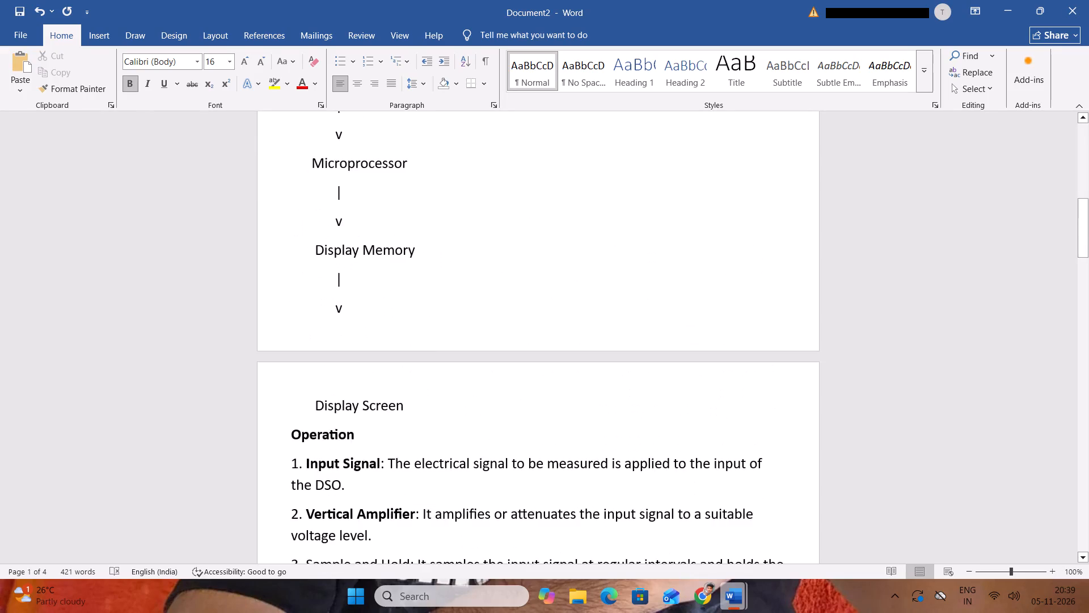
scroll(363, 243, up, 9)
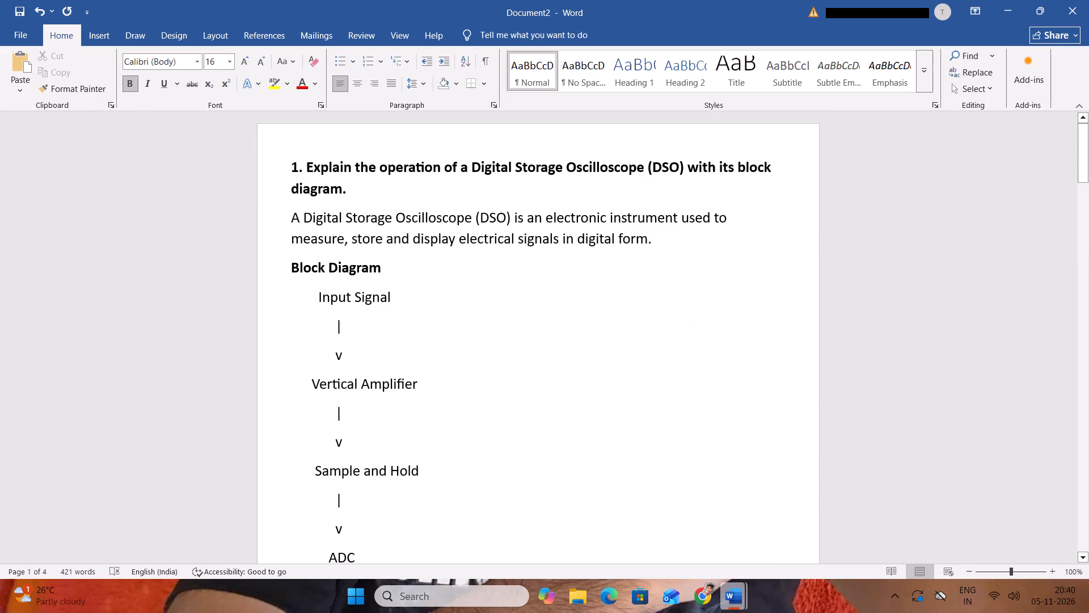
drag(349, 193, 305, 165)
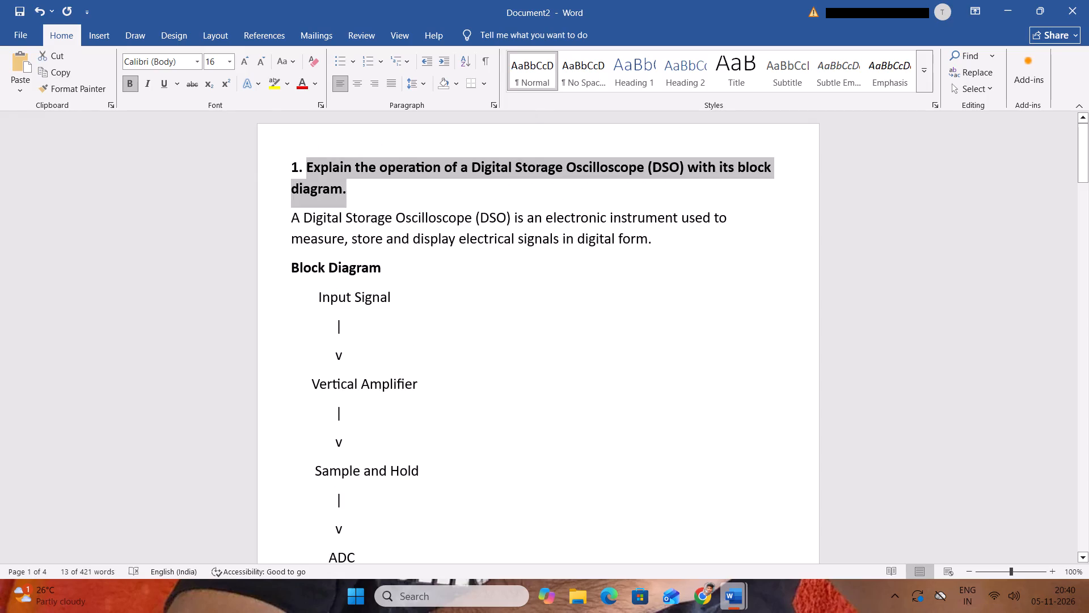
key(ctrl+c)
Switch to Chrome and replace the Google search about CRO frequency with the copied question followed by "block diagram".
key(alt+Tab)
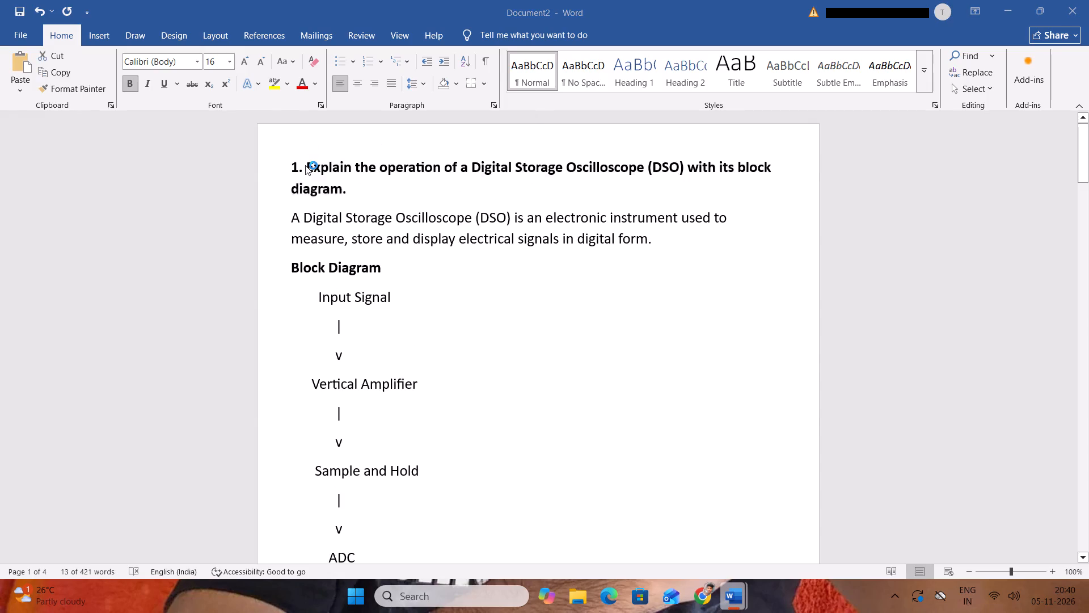
key(alt+Tab)
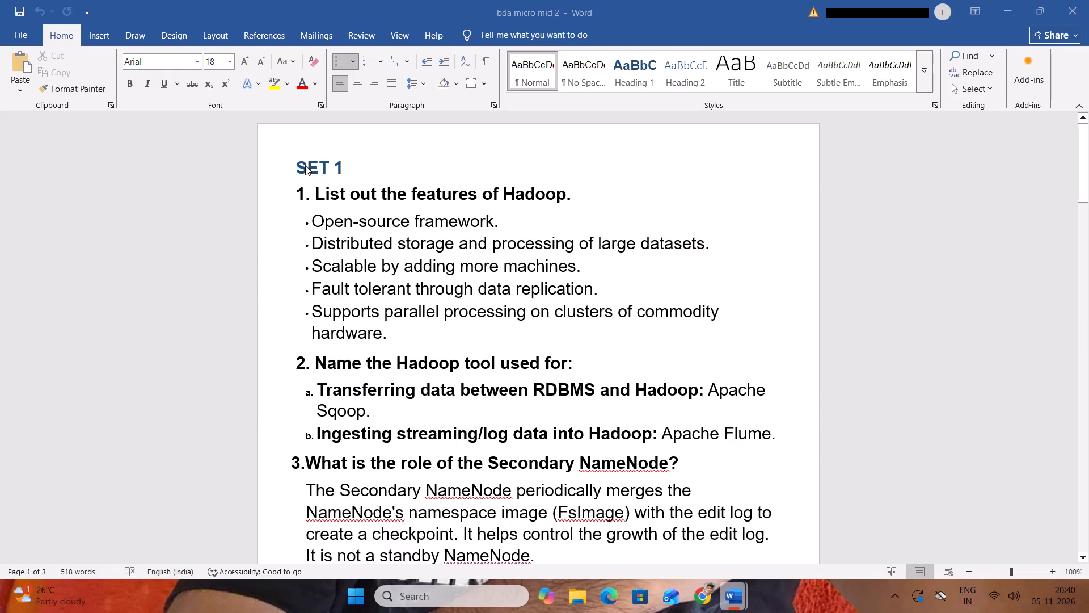
key(alt+Tab)
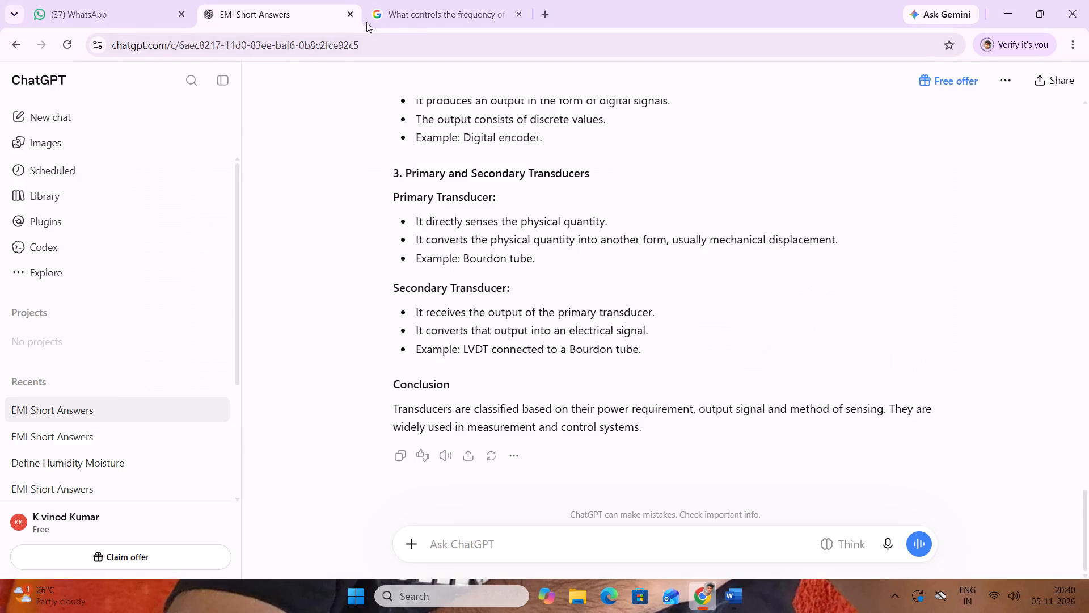
click(393, 15)
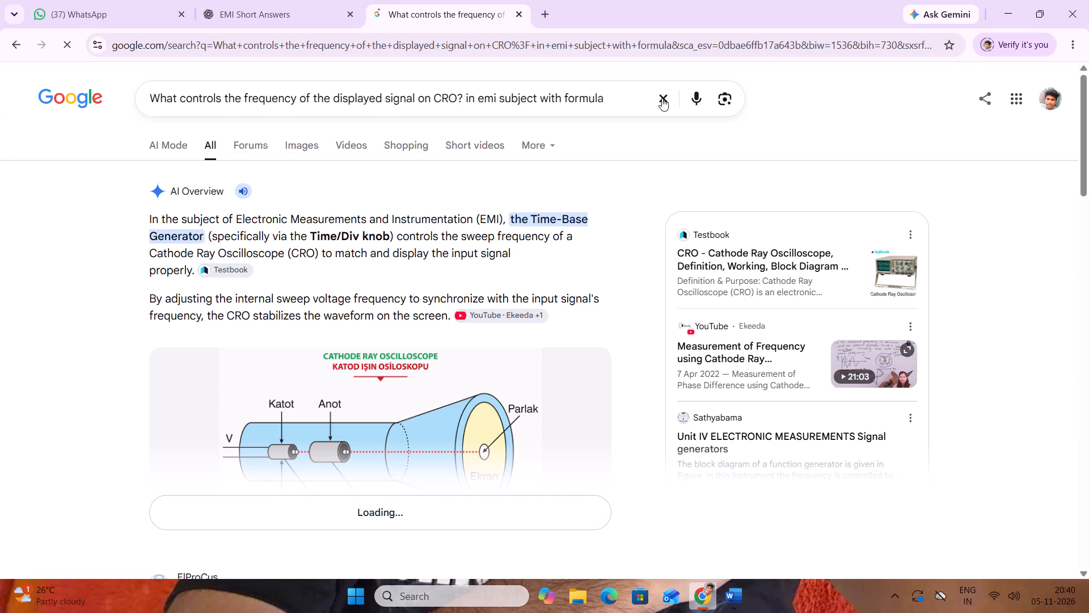
click(662, 98)
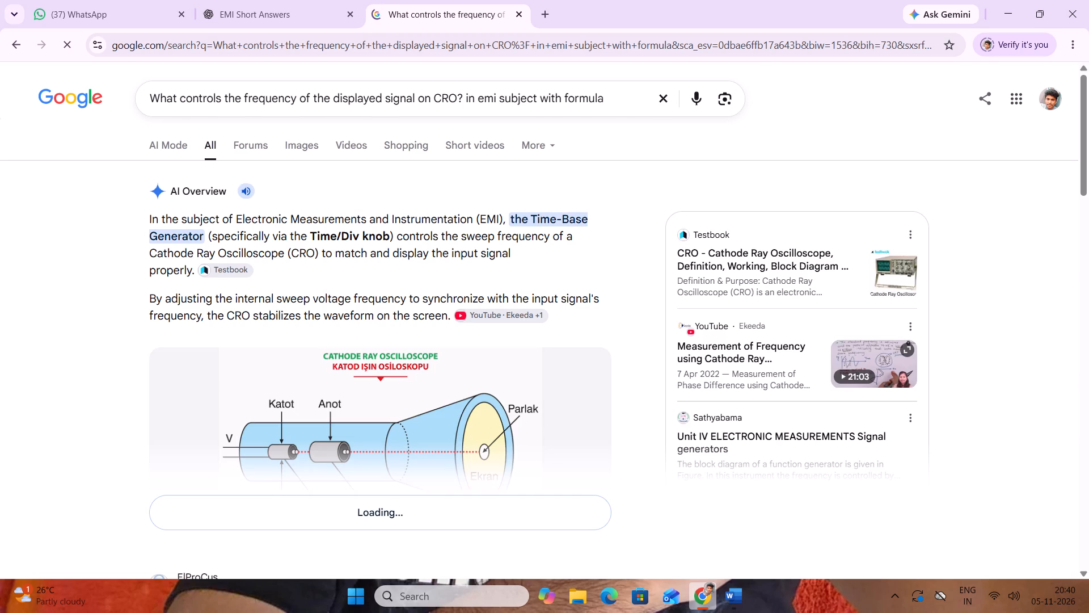
click(600, 100)
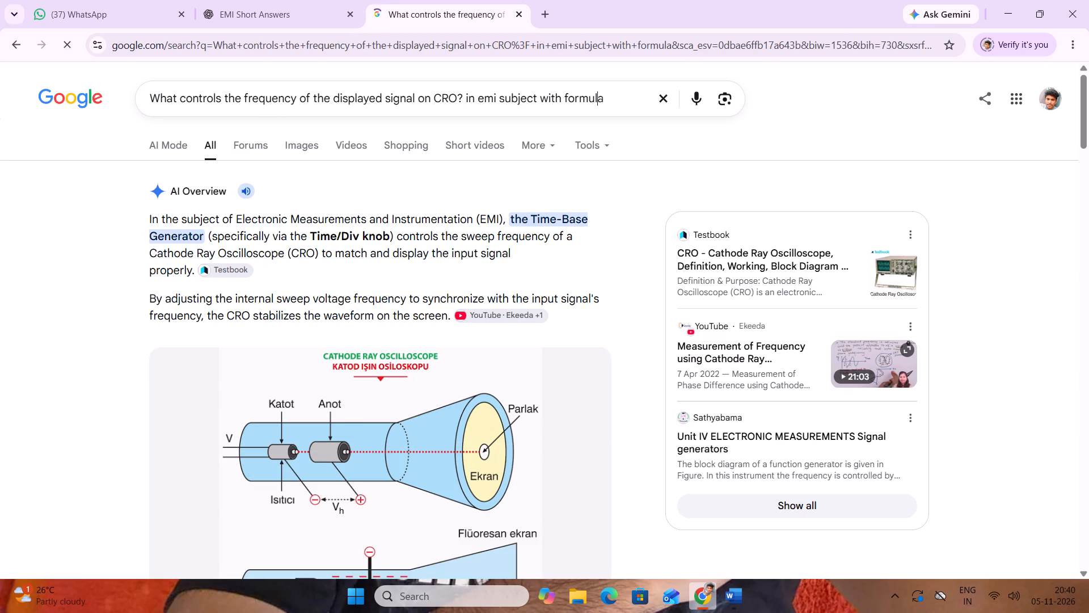
click(600, 100)
drag(609, 95, 170, 145)
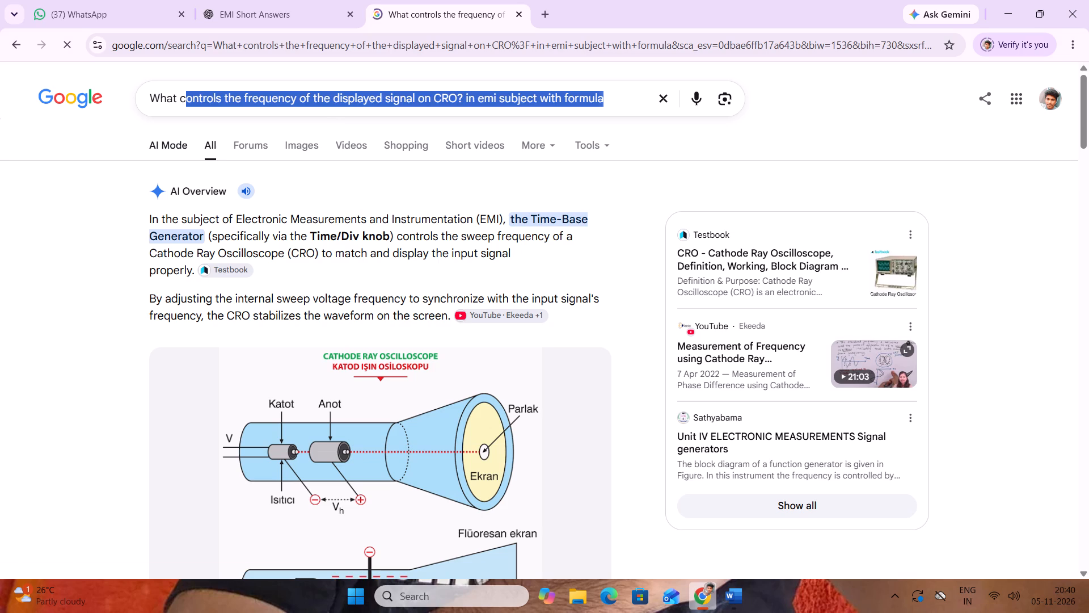
drag(170, 145, 147, 98)
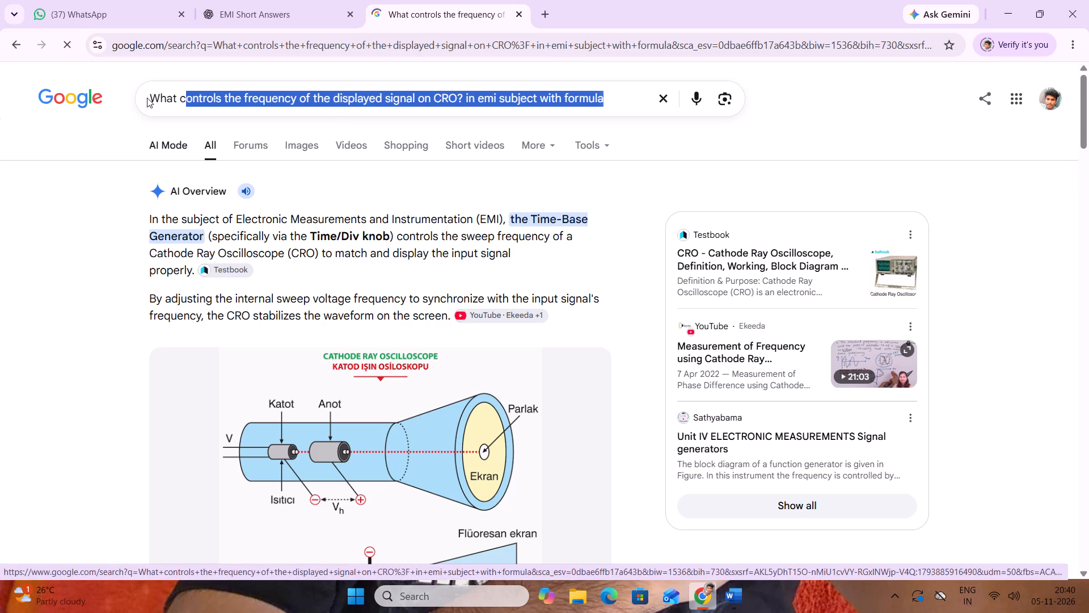
key(BackSpace)
key(BackSpace)
key(BackSpace)
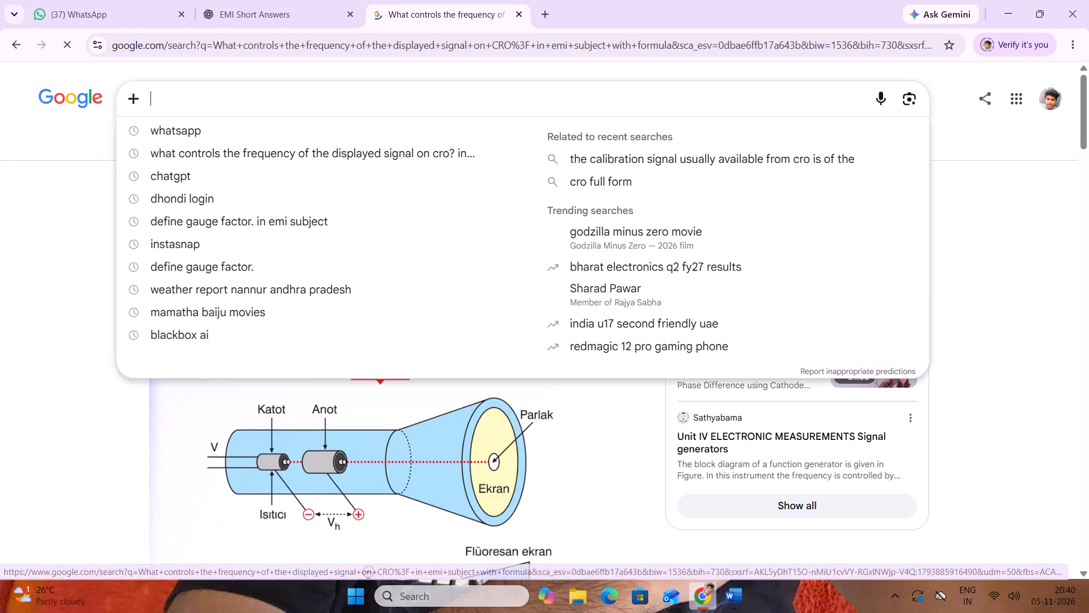
key(ctrl+v)
key(space)
text(block diage)
key(BackSpace)
text(rm)
key(BackSpace)
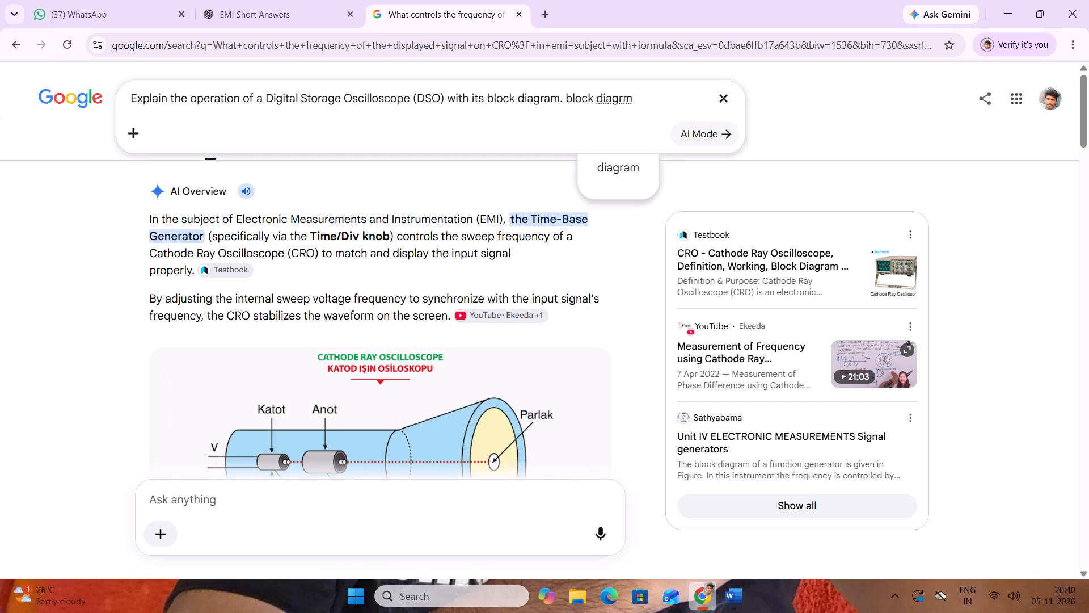
key(s)
key(BackSpace)
text(am)
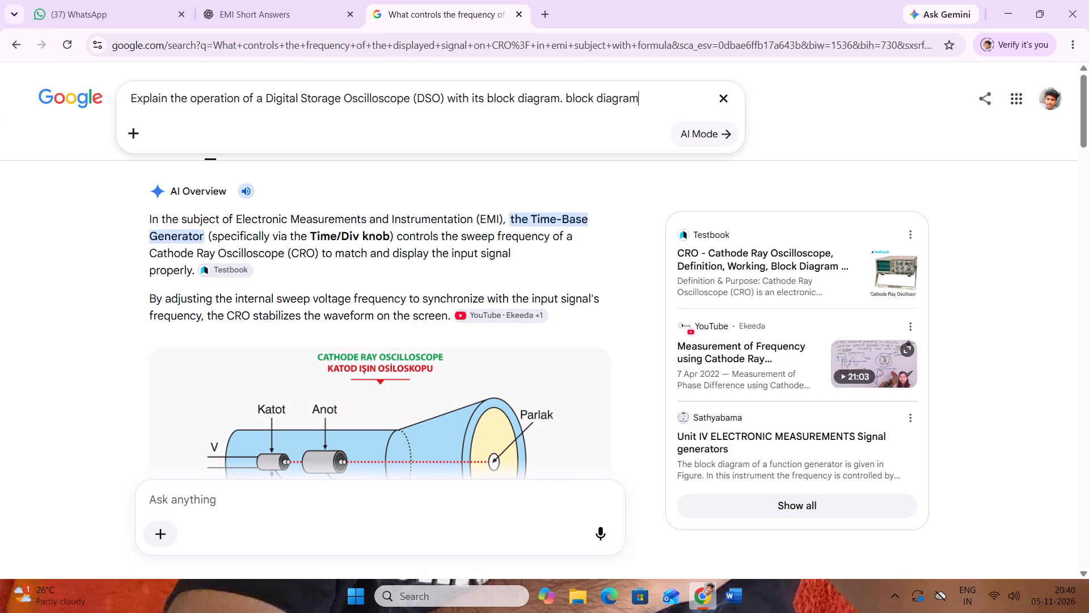
key(Return)
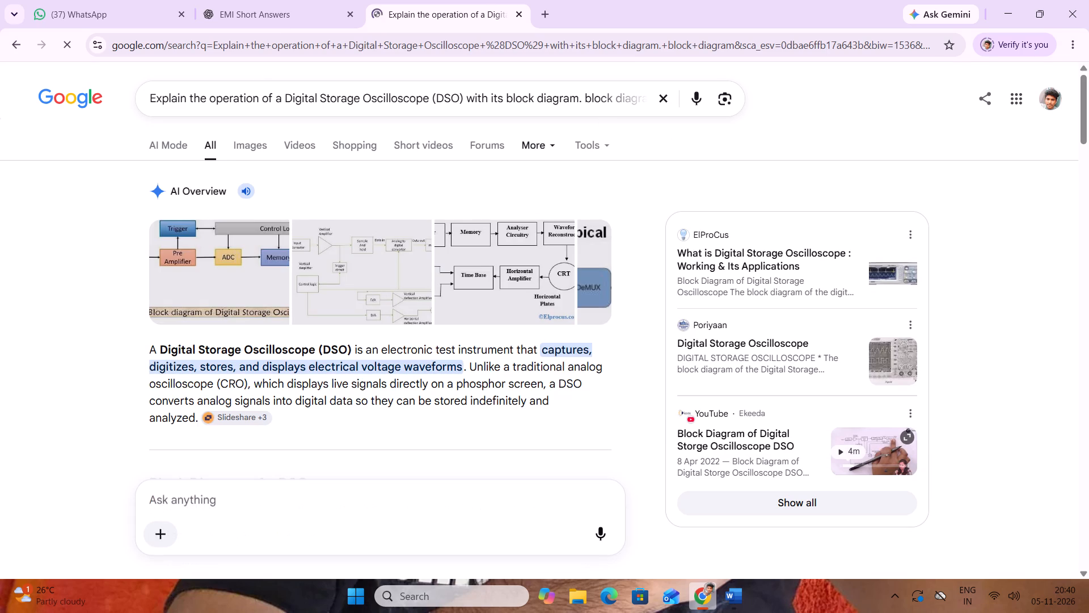
Preview the electronicscoach.com block diagram image from the AI Overview images.
click(259, 262)
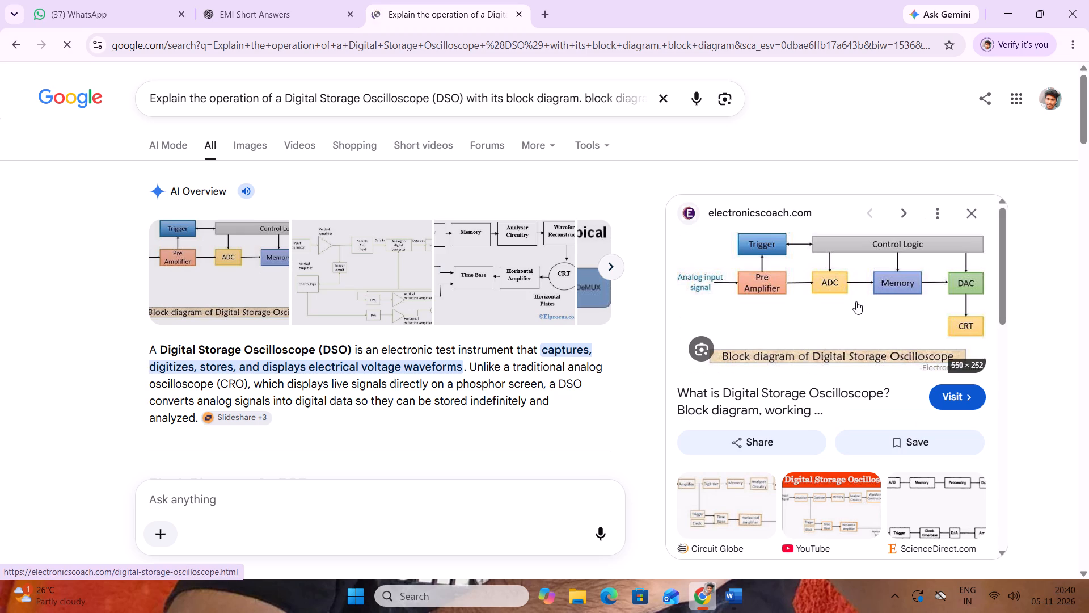
Switch to Document2 in Word to examine the text block diagram under question 1, and return to Chrome.
click(732, 590)
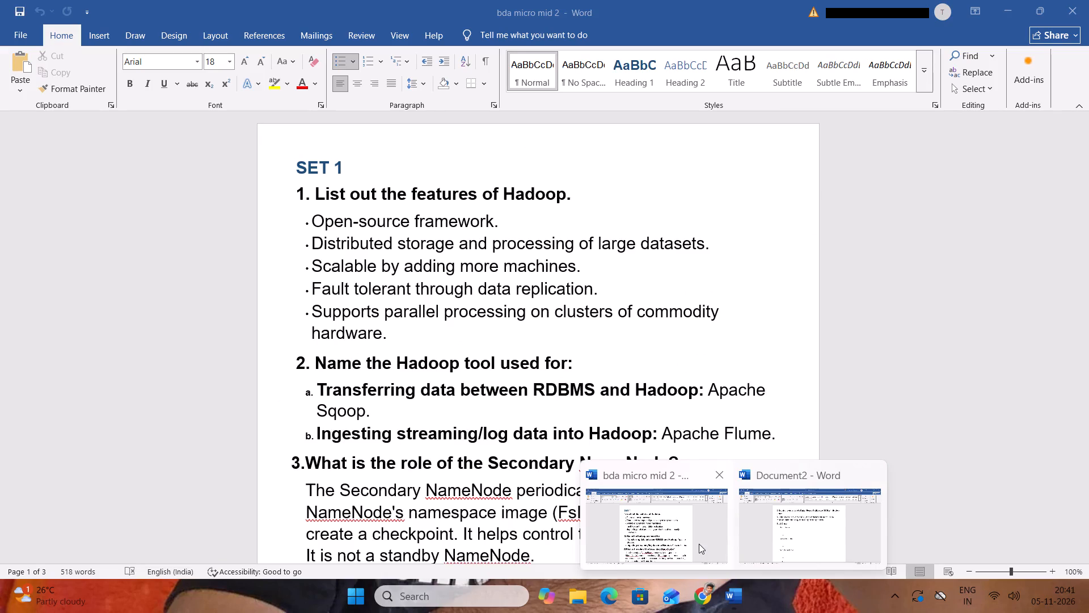
click(800, 525)
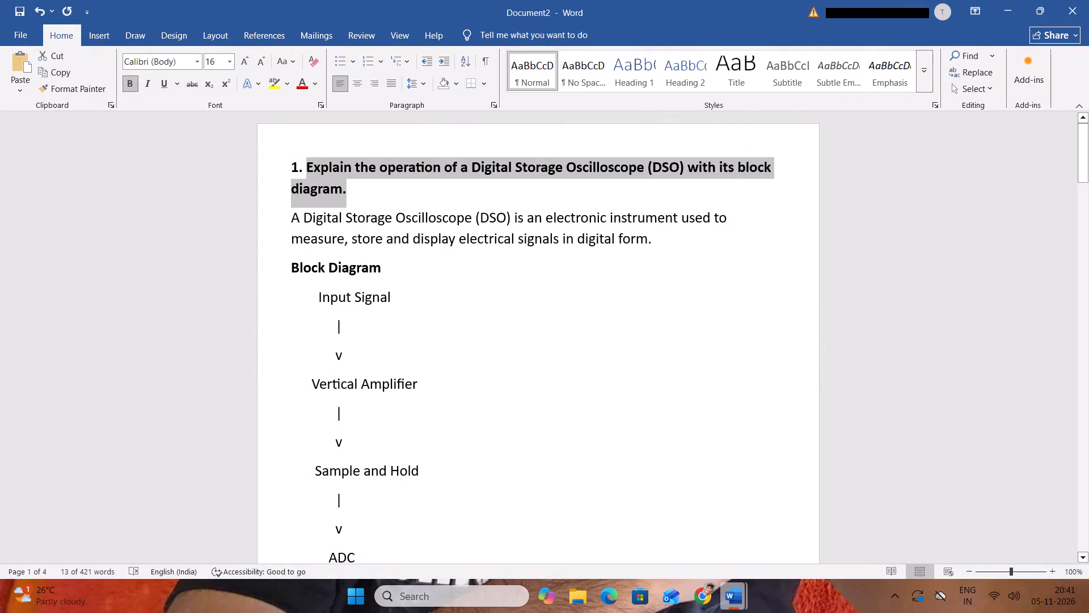
scroll(550, 421, down, 2)
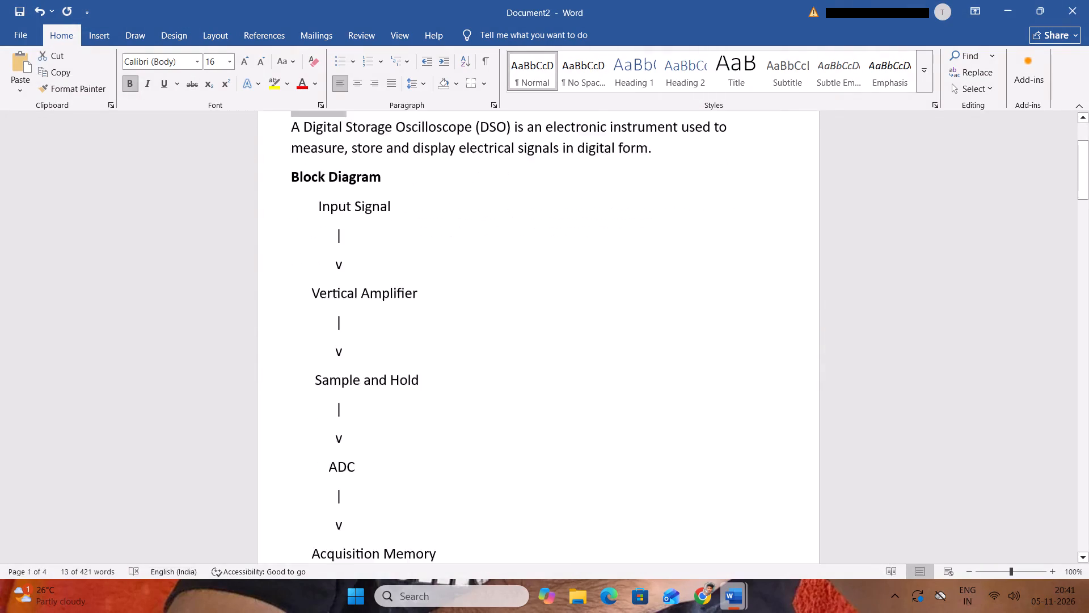
scroll(550, 421, down, 3)
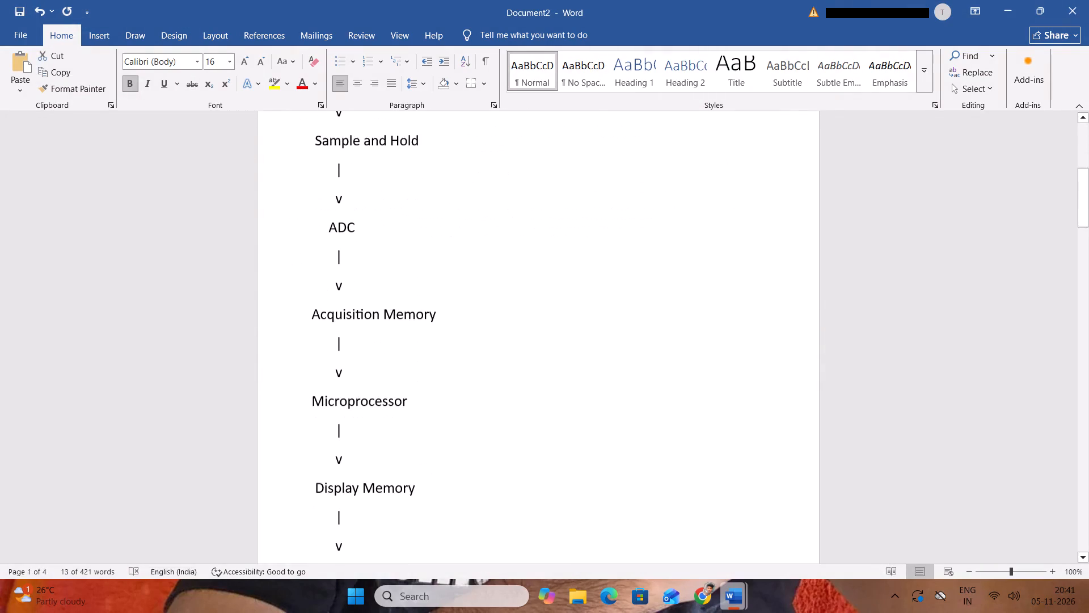
scroll(550, 421, down, 1)
key(alt+Tab)
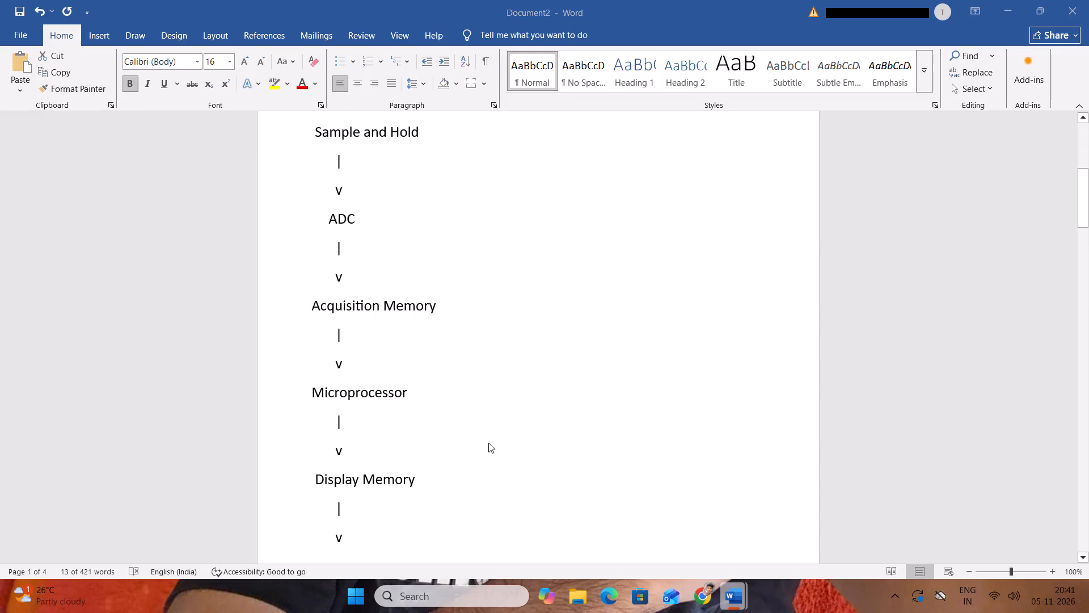
Open the electronicscoach.com page from the image preview and locate its Block Diagram of Digital Storage Oscilloscope figure.
right_click(780, 284)
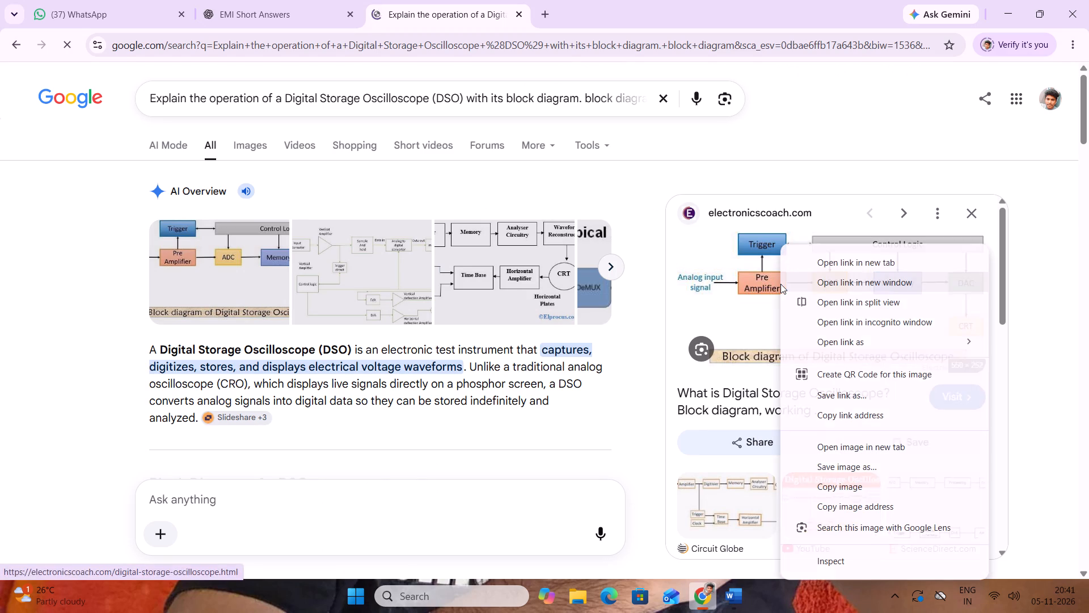
click(707, 284)
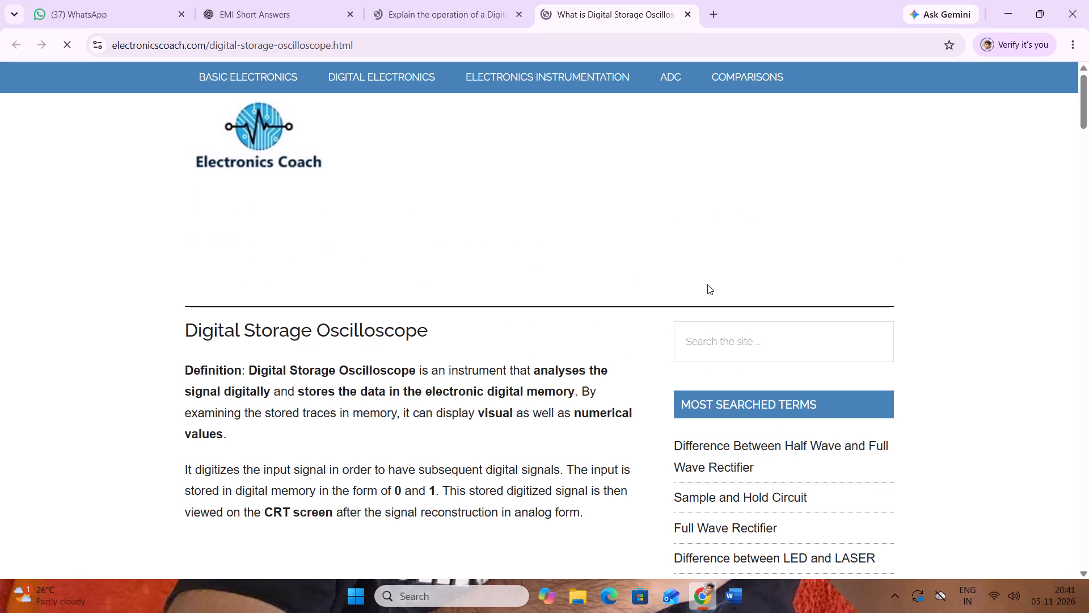
scroll(479, 416, down, 4)
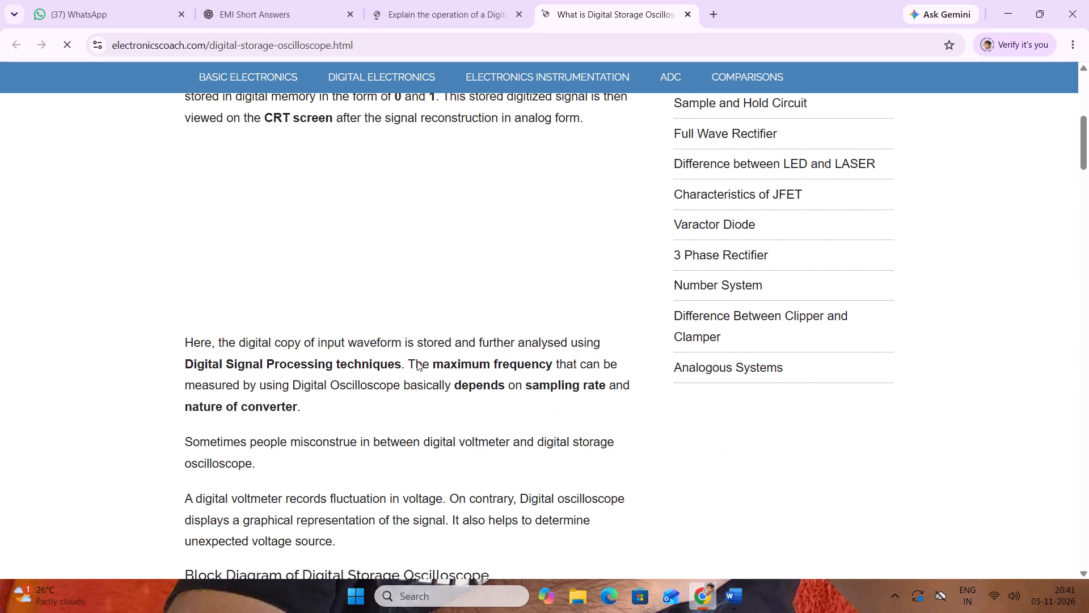
scroll(319, 292, down, 4)
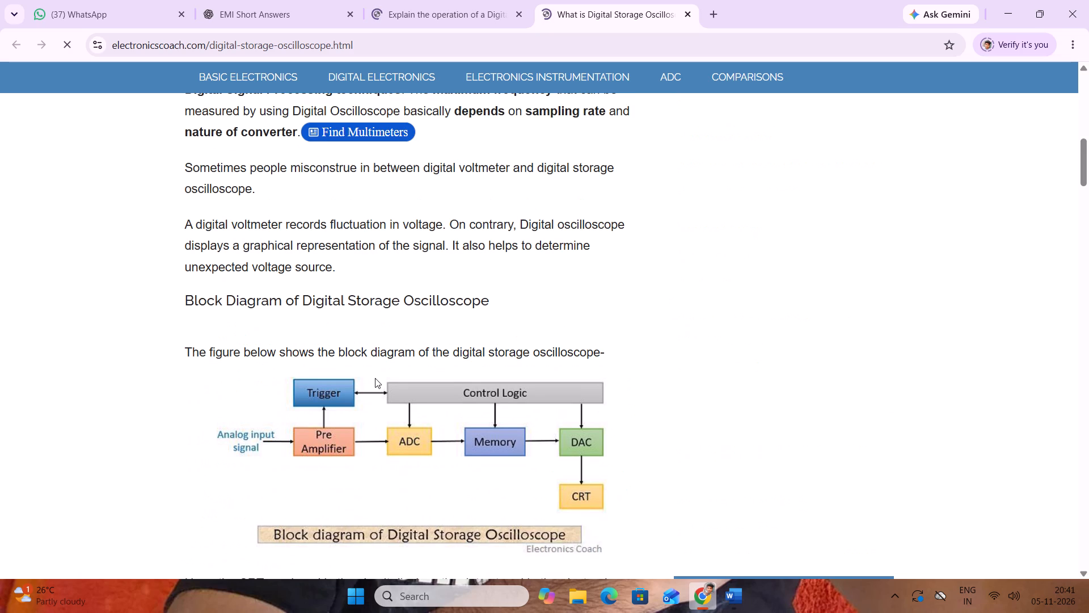
click(375, 378)
click(392, 424)
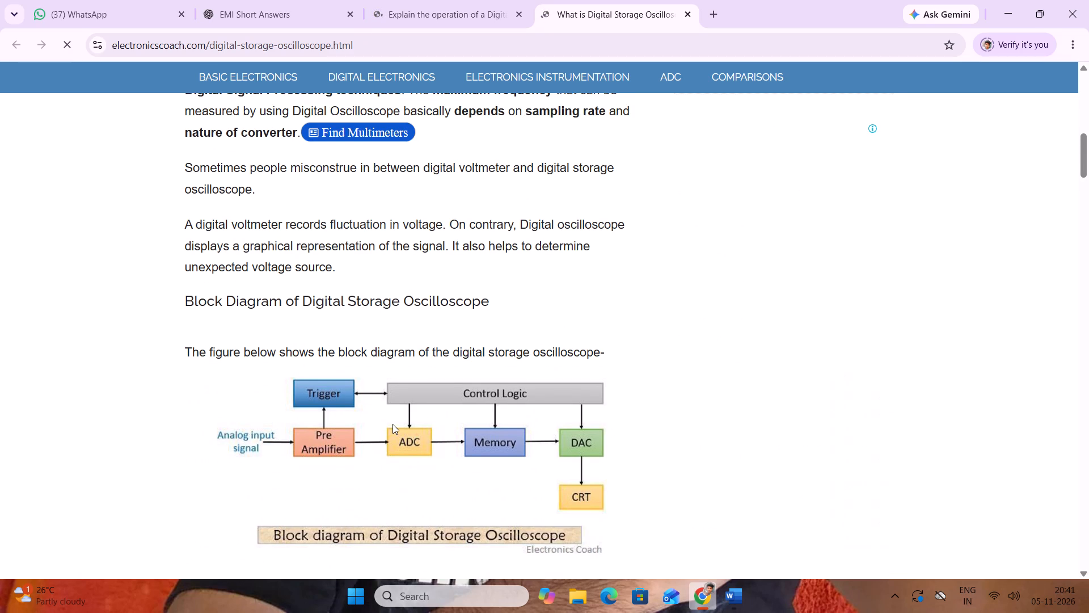
Capture a rectangular screenshot of the Digital Storage Oscilloscope block diagram, including its caption, clear of the advertisement overlay.
scroll(392, 424, down, 1)
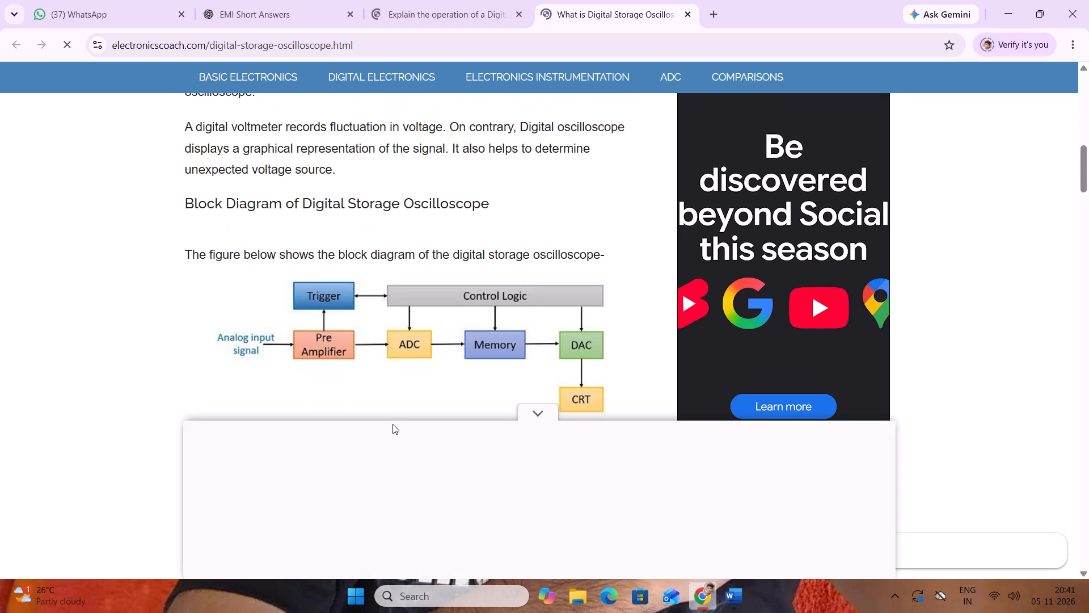
key(Print)
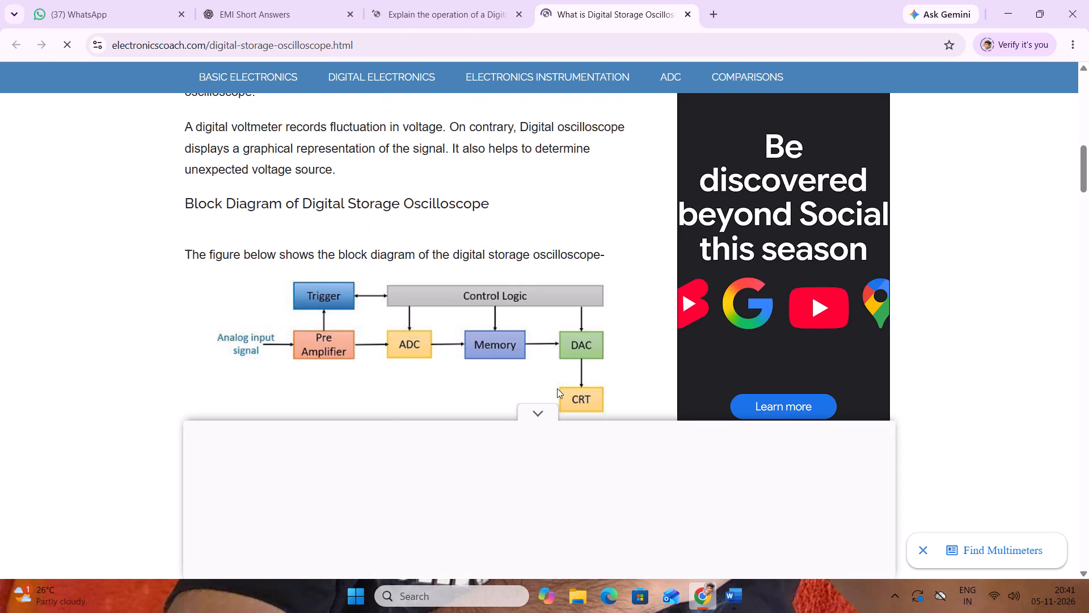
click(541, 412)
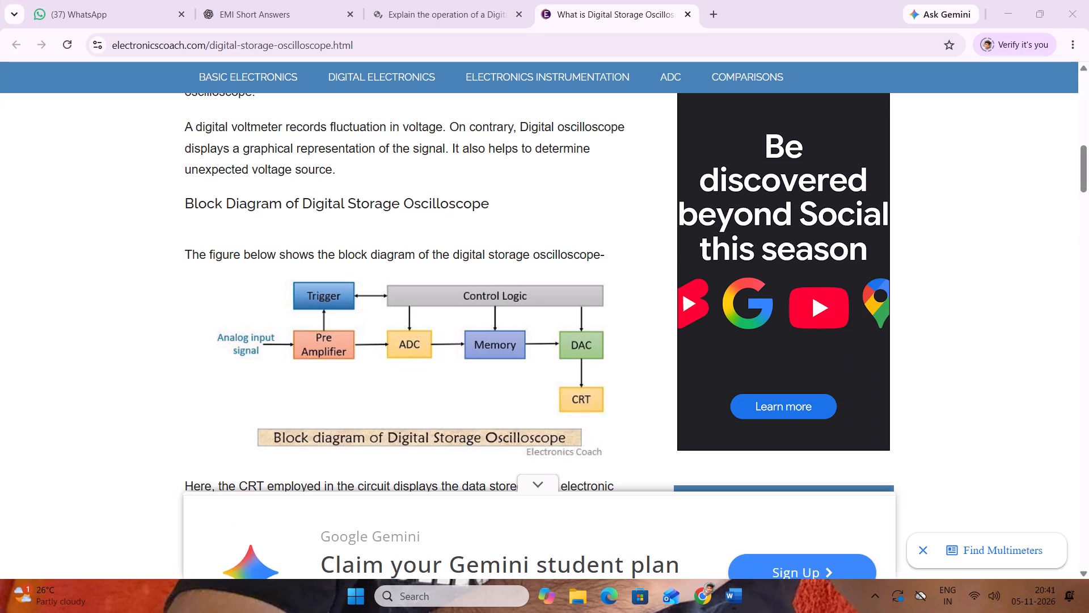
drag(197, 268, 658, 448)
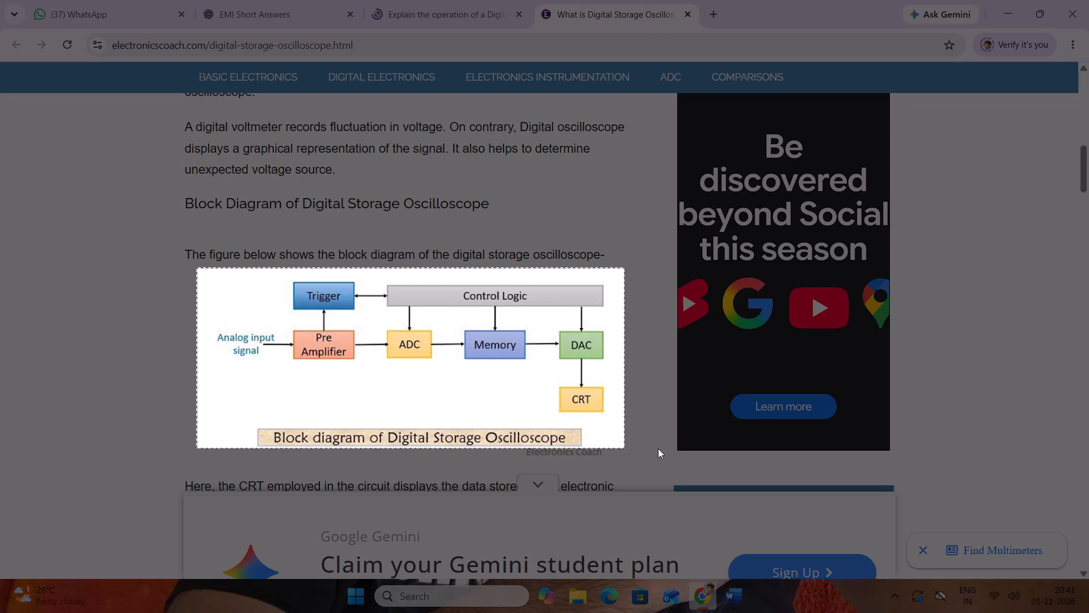
drag(658, 448, 641, 457)
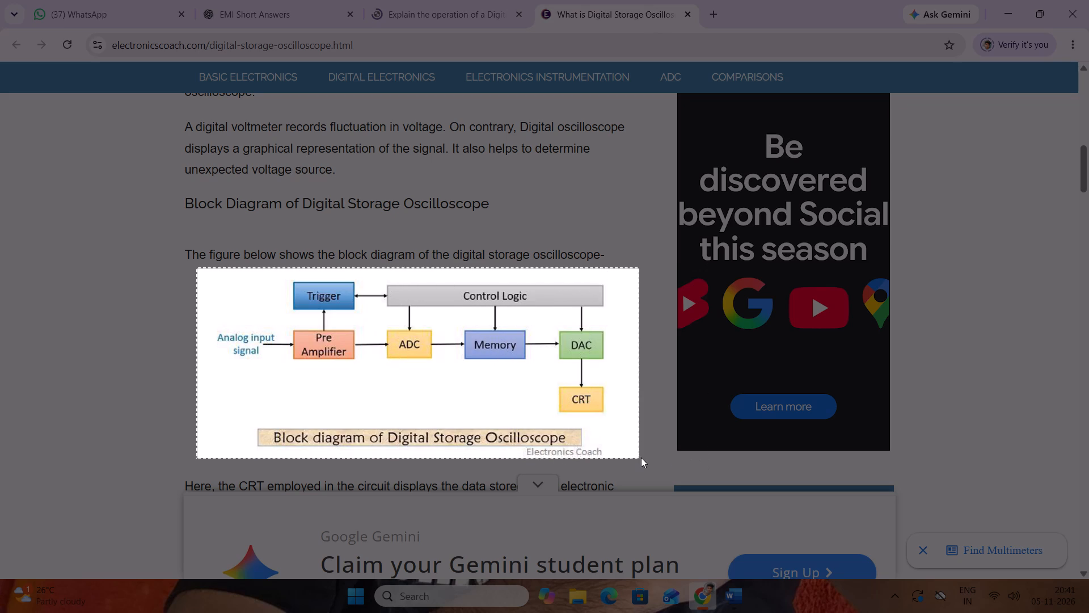
Adjust and finish the rectangular capture so it covers the diagram from Trigger to CRT, excluding the caption.
drag(641, 457, 644, 457)
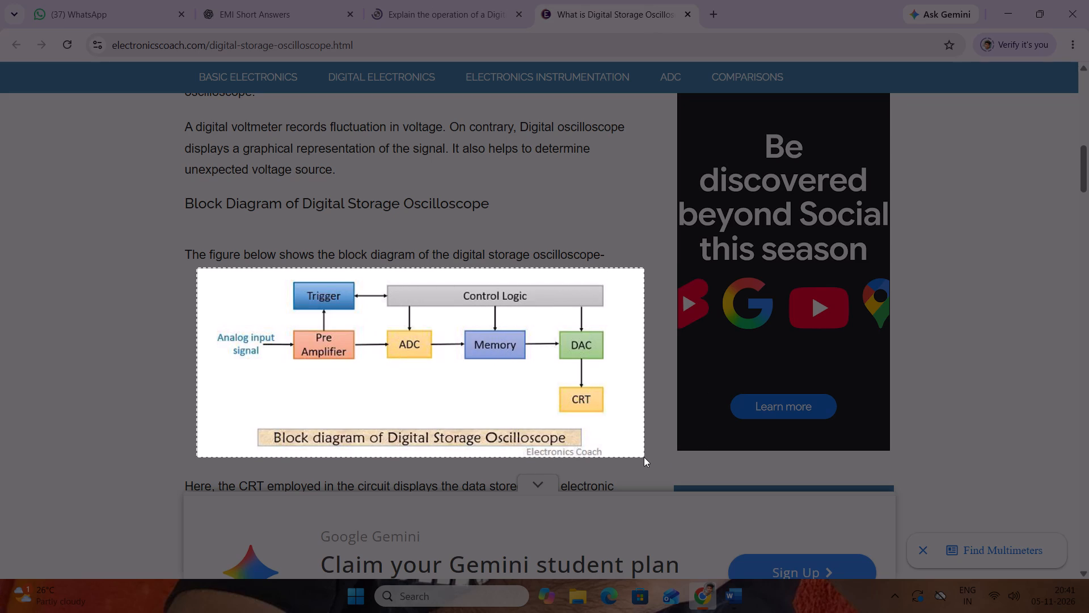
drag(644, 457, 657, 427)
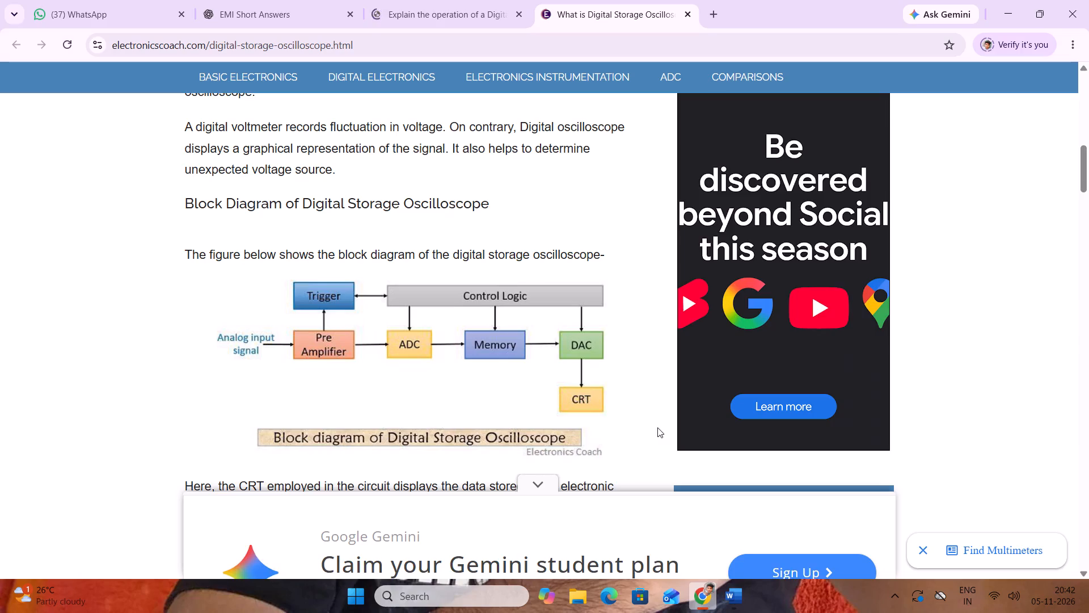
Switch to Document2 in Word and pad the Input Signal line under question 1's Block Diagram heading with leading spaces.
key(alt+Tab)
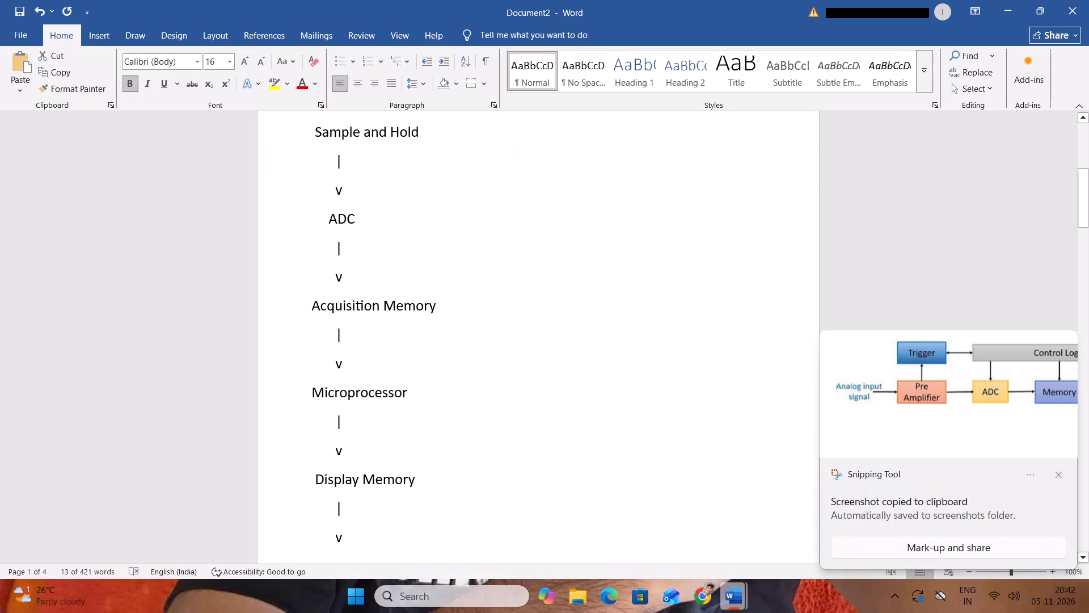
scroll(550, 420, up, 2)
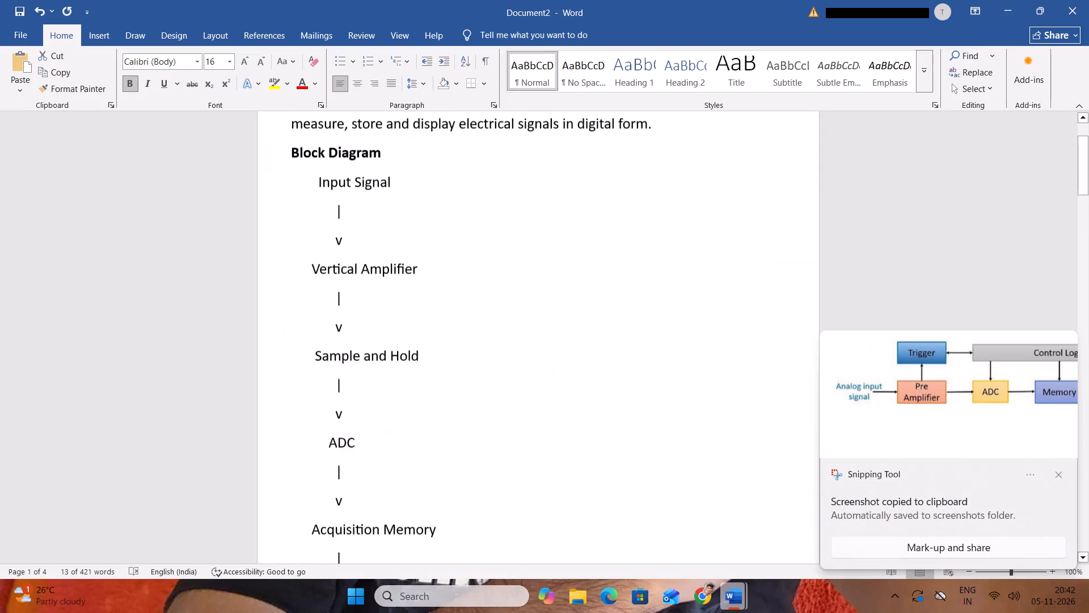
scroll(550, 420, down, 4)
scroll(550, 420, up, 1)
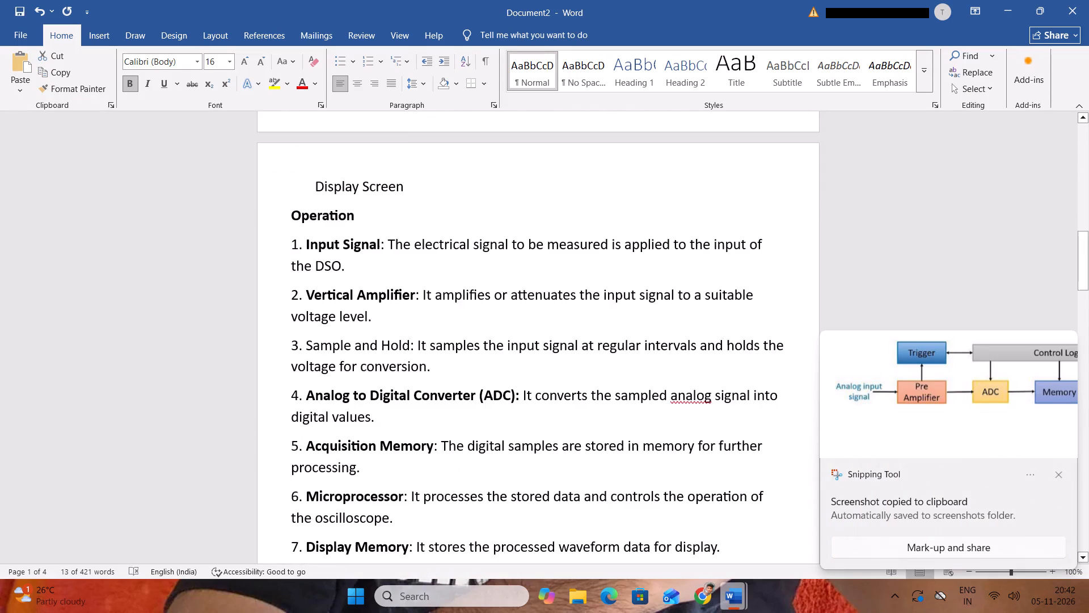
scroll(550, 420, up, 4)
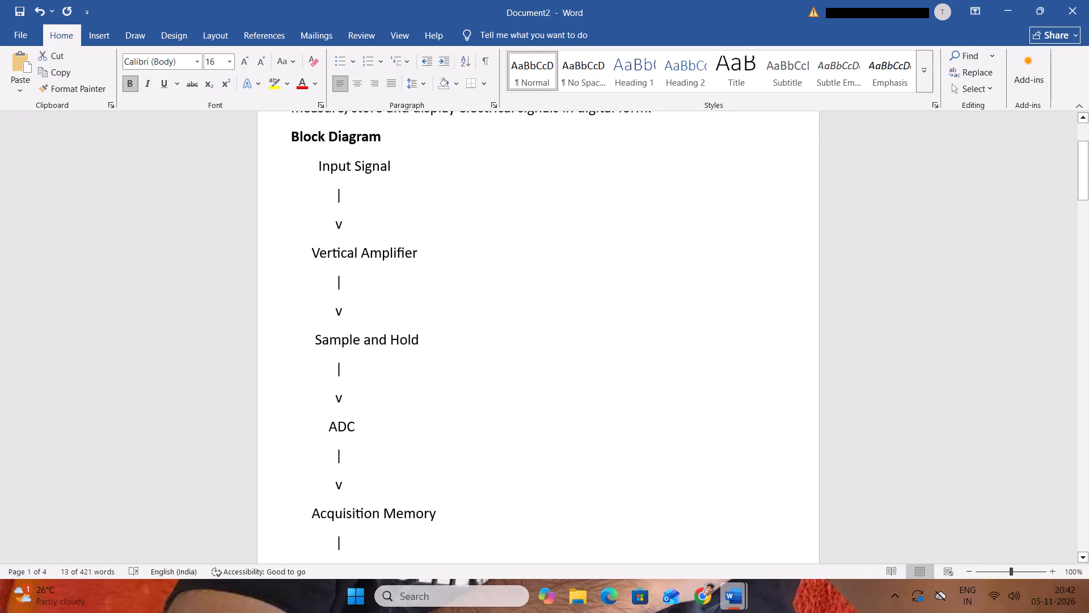
click(315, 170)
key(space)
key(space)
key(space)
key(space)
key(space)
key(space)
key(space)
key(space)
key(space)
key(space)
key(space)
key(space)
key(space)
key(space)
key(space)
key(space)
key(space)
key(space)
key(space)
key(space)
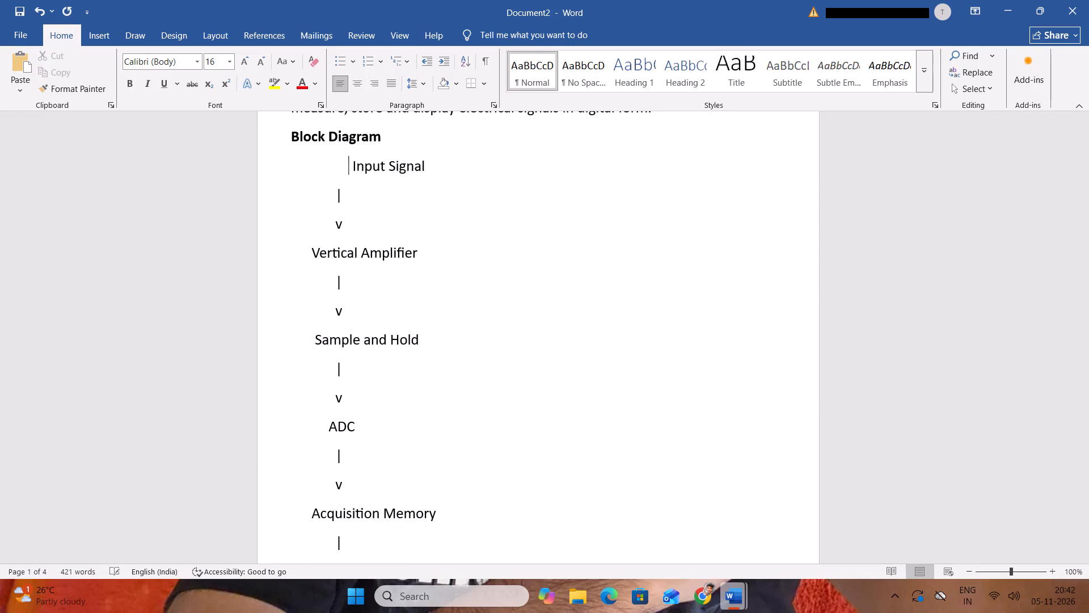
key(BackSpace)
key(BackSpace)
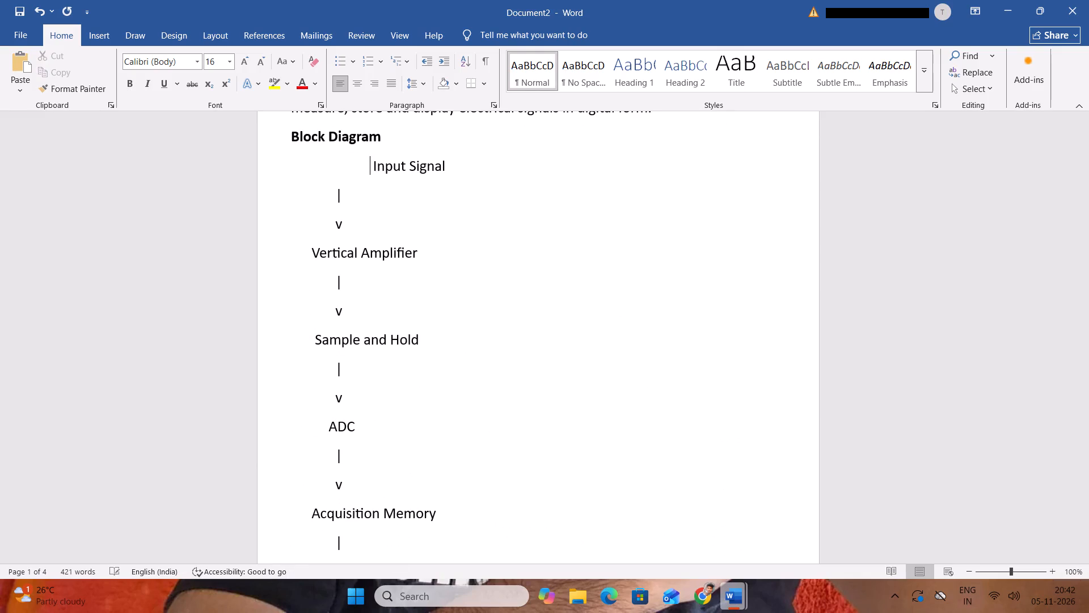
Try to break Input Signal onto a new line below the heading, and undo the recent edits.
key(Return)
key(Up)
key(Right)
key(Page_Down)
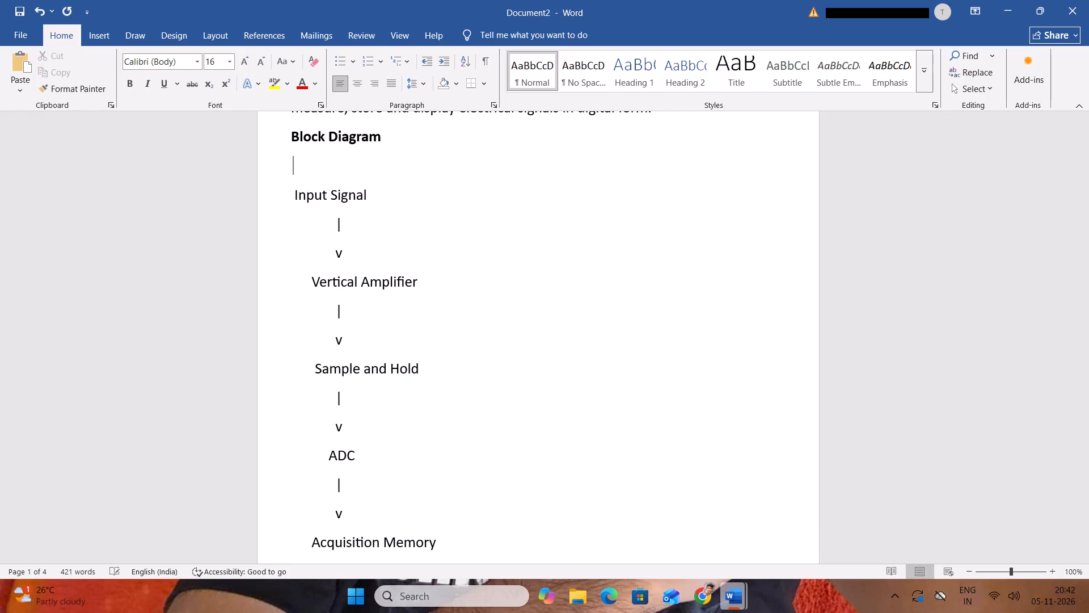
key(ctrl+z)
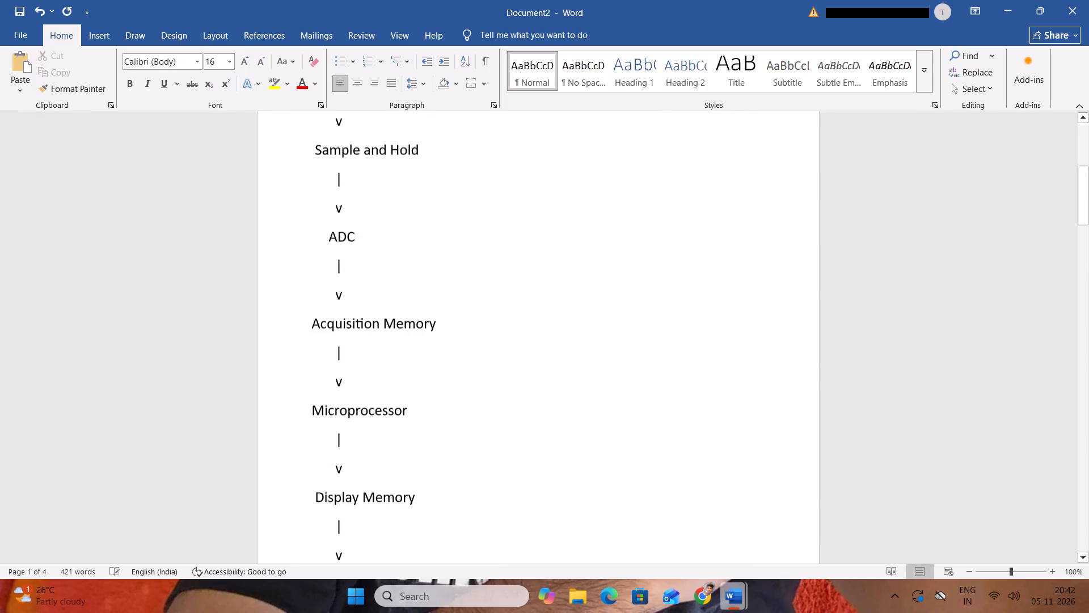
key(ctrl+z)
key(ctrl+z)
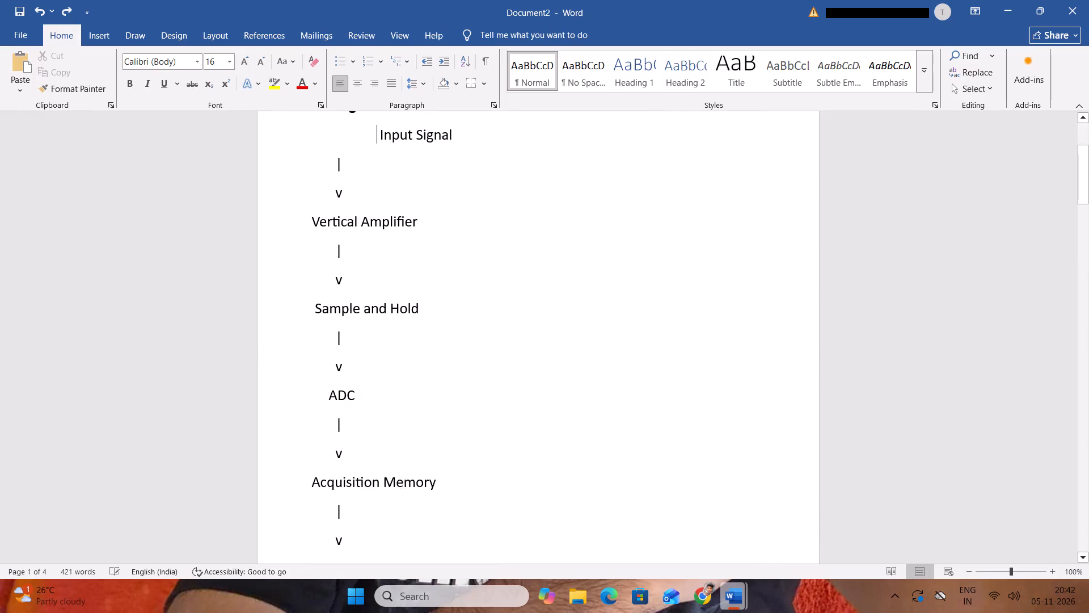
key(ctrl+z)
Open a blank line above Input Signal and fill it with spaces, leaving the cursor there for a picture.
key(Return)
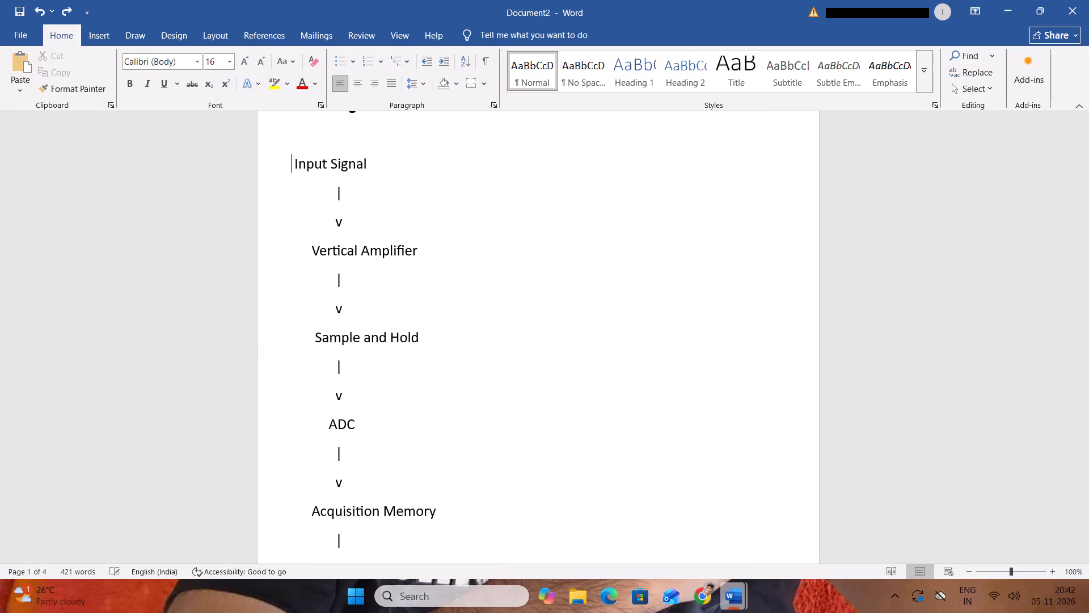
key(Up)
key(space)
key(space)
key(space)
key(space)
key(space)
key(space)
key(space)
key(space)
key(space)
key(space)
key(space)
key(space)
key(space)
key(space)
key(space)
key(space)
key(space)
key(space)
key(space)
key(space)
Insert the newest screenshot, the oscilloscope block diagram, from this device under the Block Diagram heading.
click(108, 37)
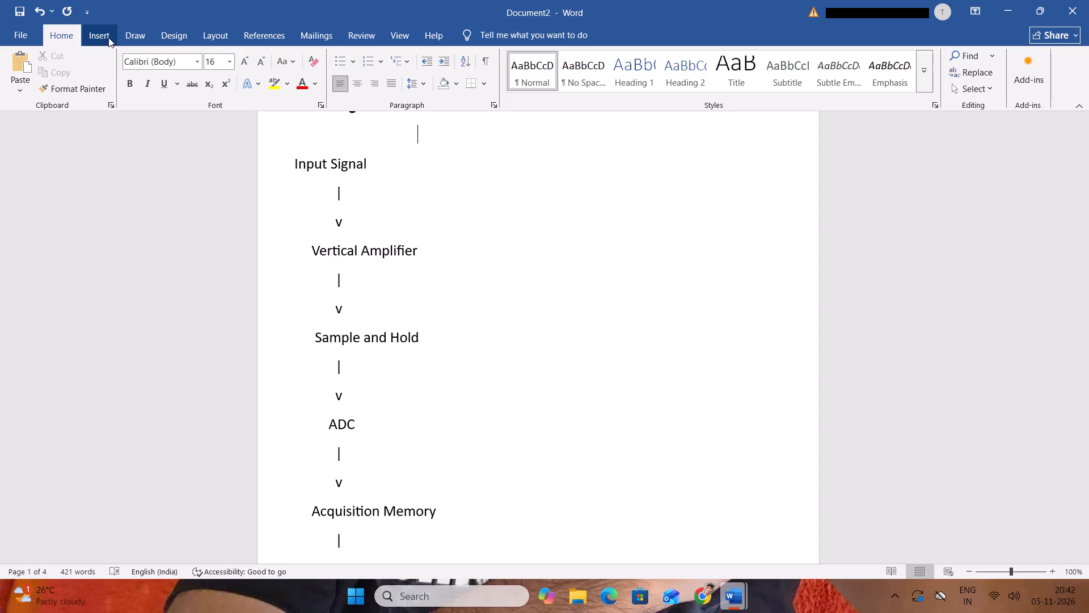
click(151, 88)
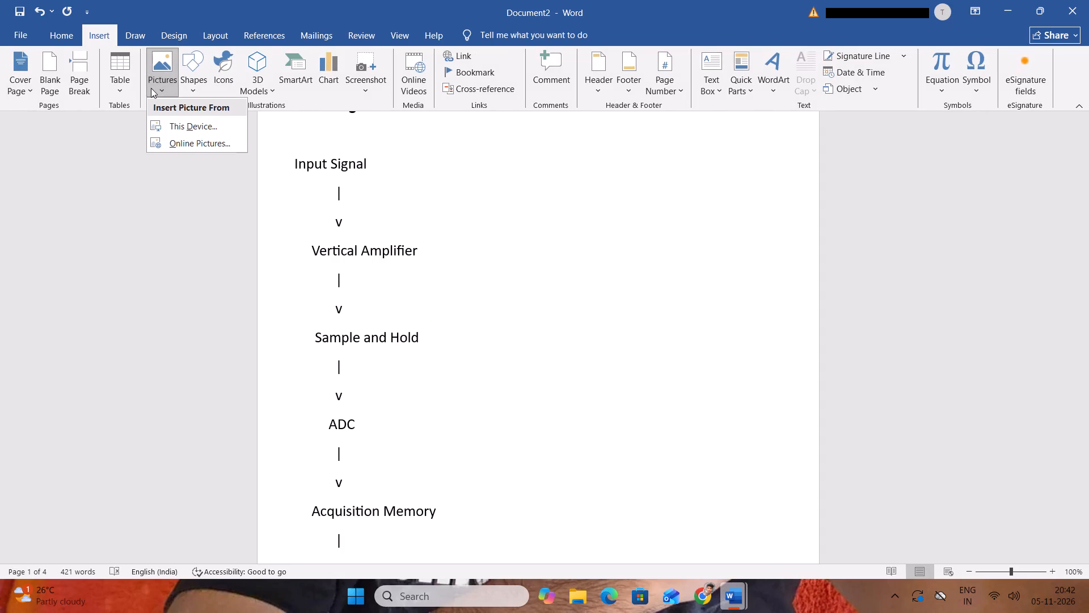
click(178, 121)
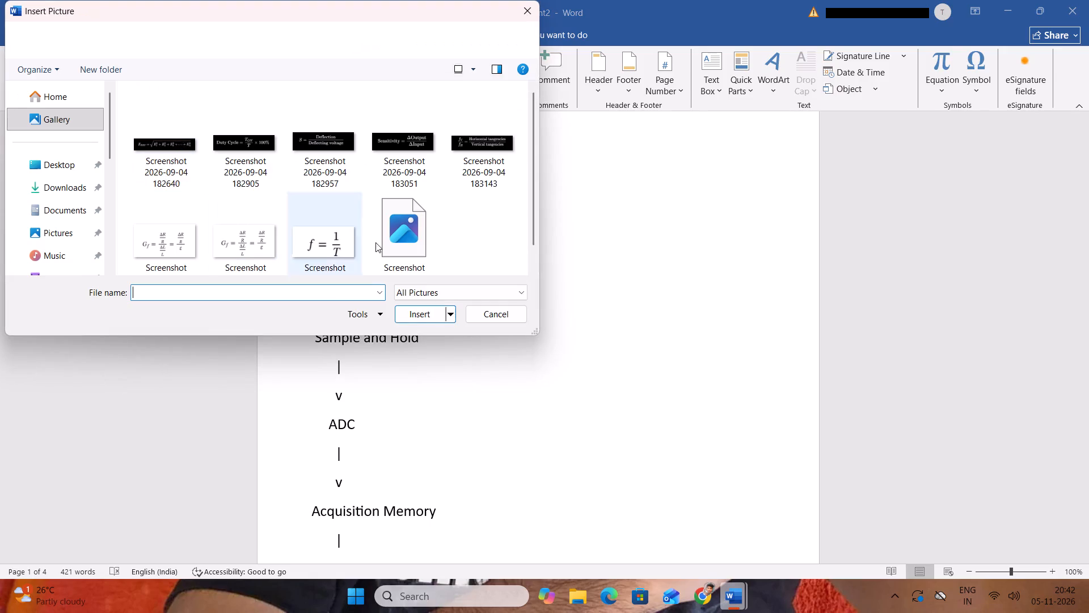
click(393, 253)
click(429, 311)
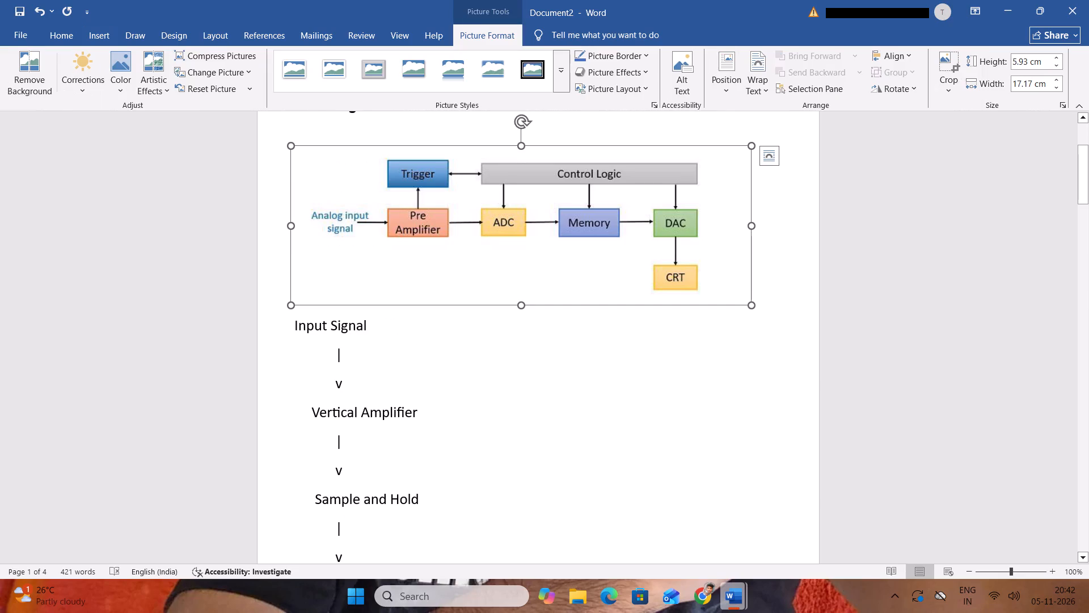
Delete the old text diagram below the picture, from Input Signal through Display Screen.
drag(303, 324, 351, 388)
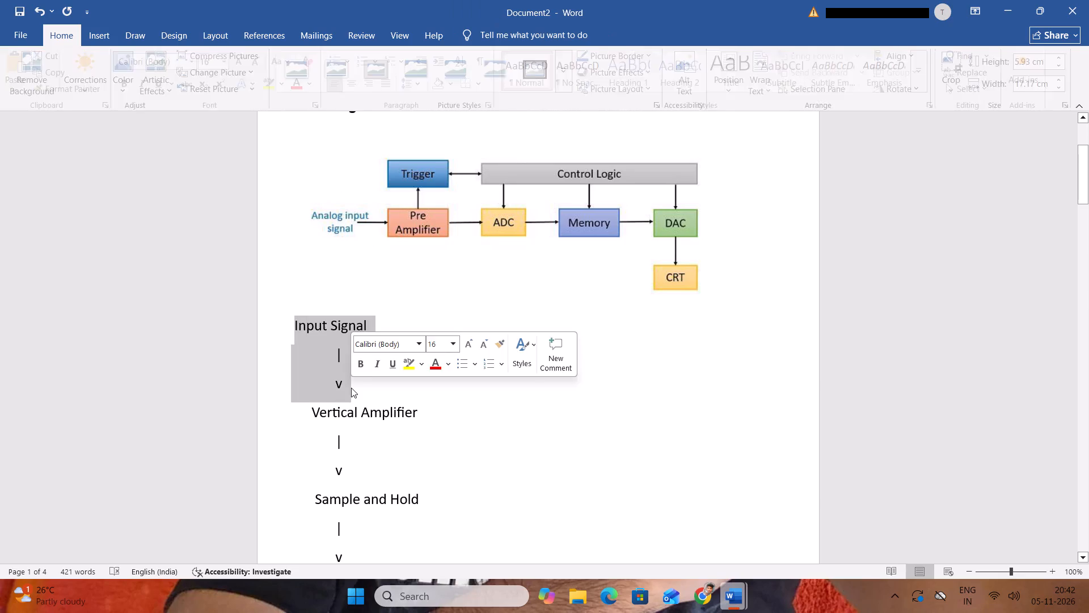
key(BackSpace)
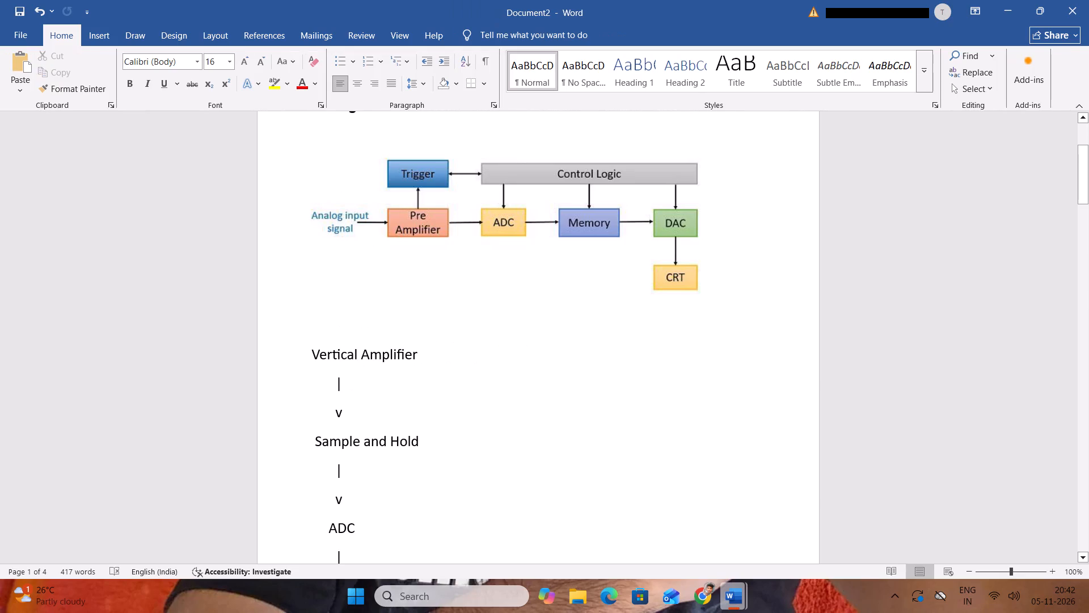
drag(298, 309, 360, 396)
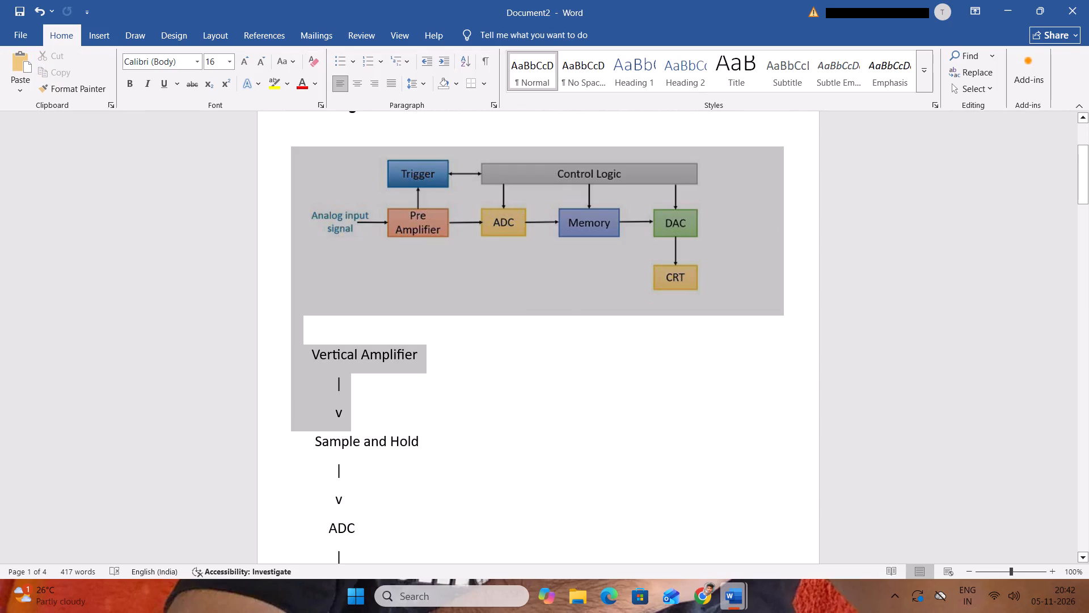
drag(360, 396, 345, 364)
click(318, 331)
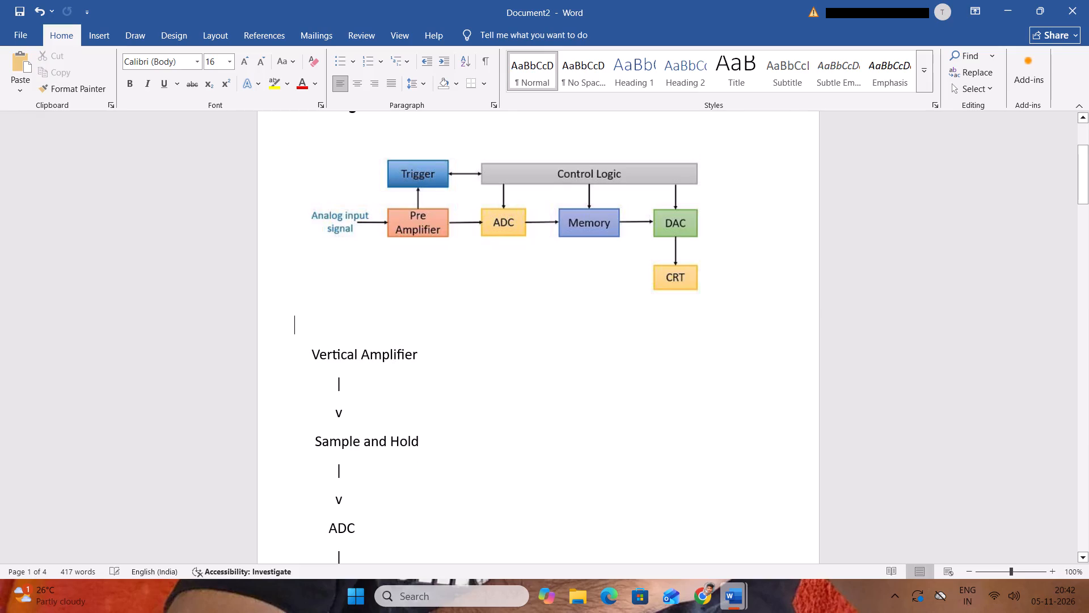
drag(293, 328, 442, 559)
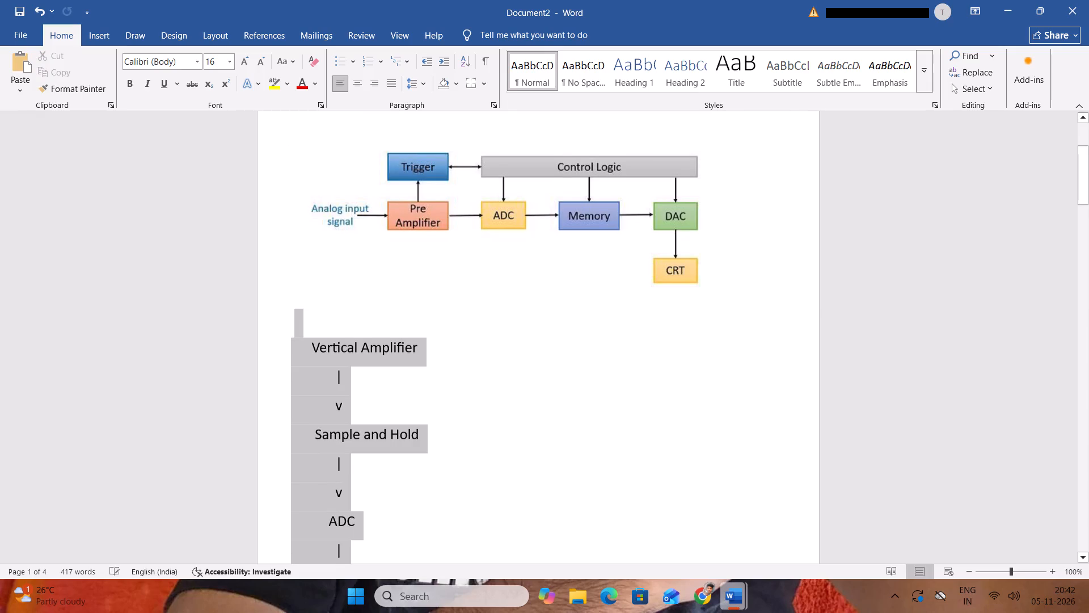
drag(442, 559, 433, 421)
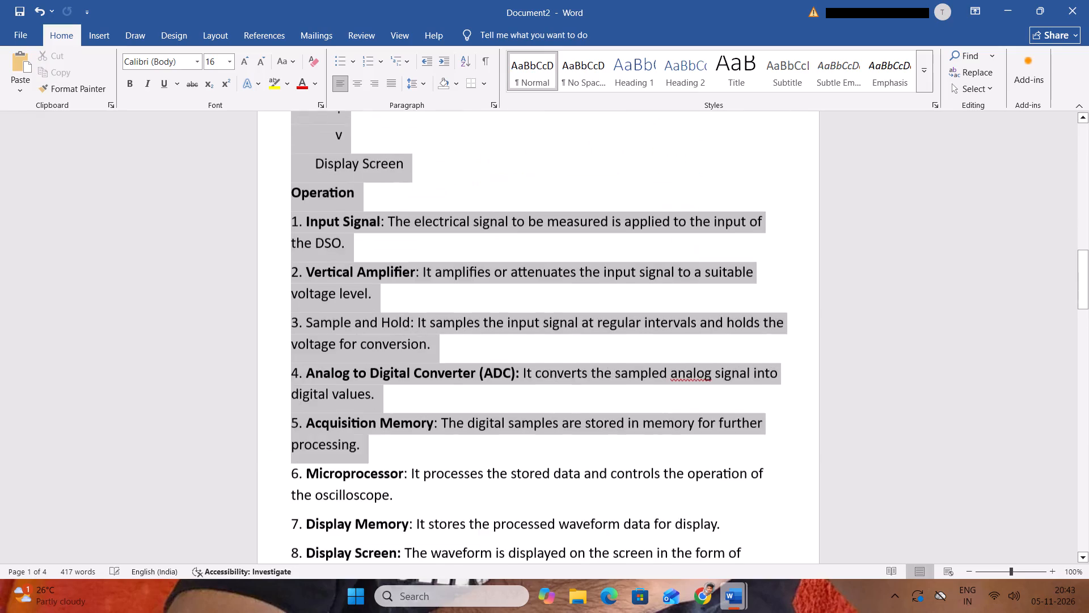
drag(433, 421, 420, 169)
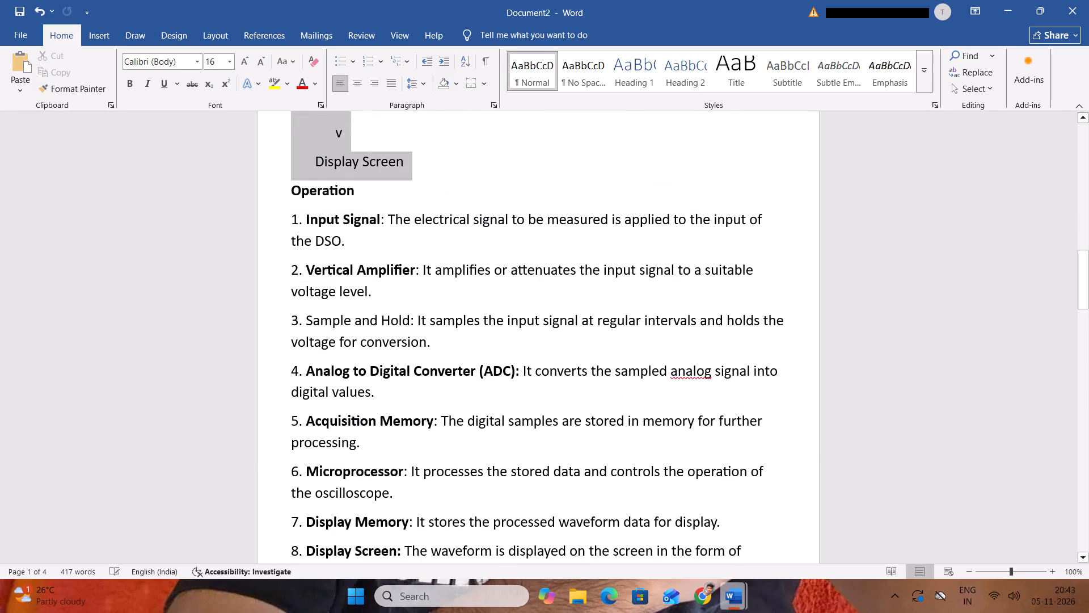
drag(420, 169, 421, 169)
key(BackSpace)
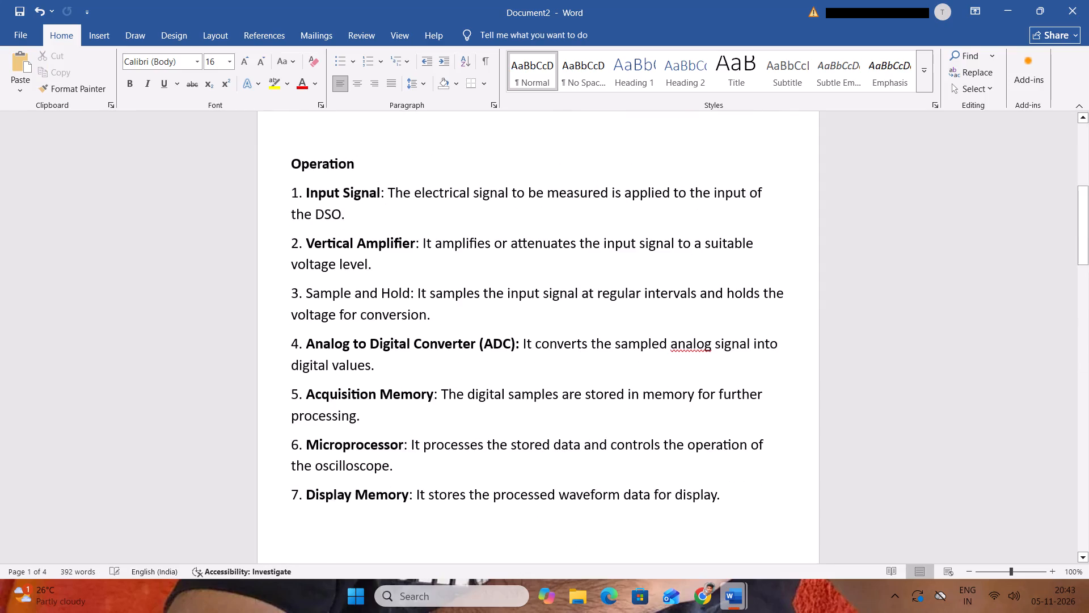
Remove the empty line between the inserted picture and the Operation heading.
scroll(421, 169, up, 2)
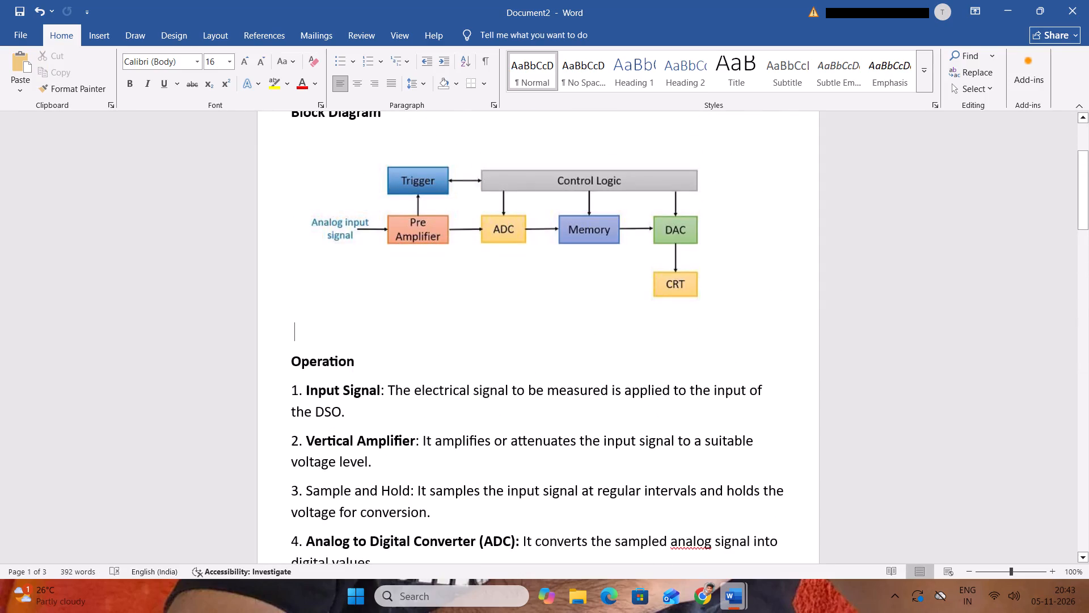
key(Down)
key(BackSpace)
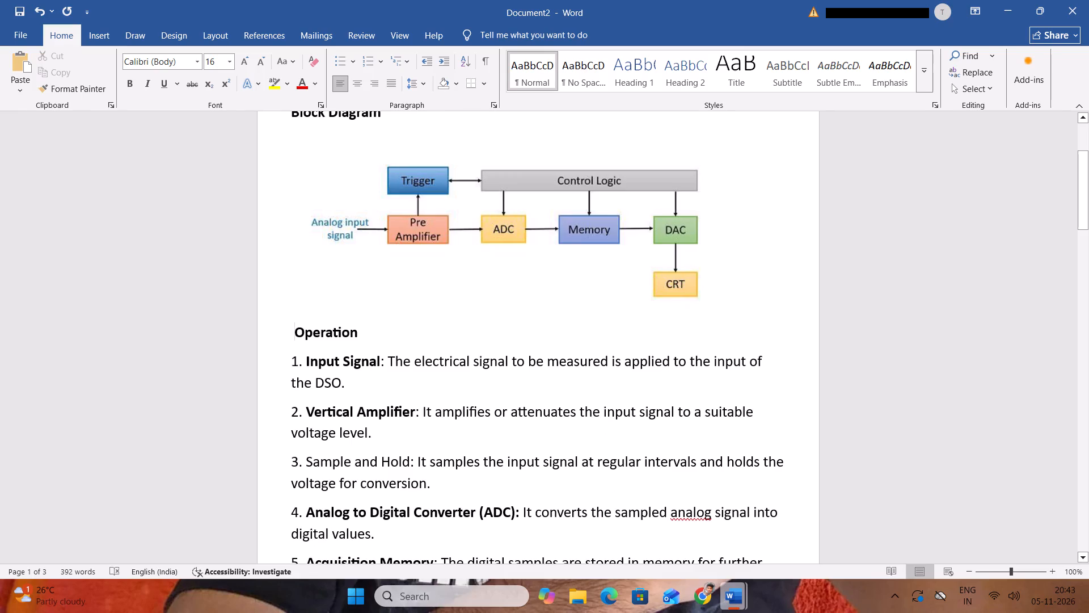
Review question 1's answer, checking the block diagram picture, the Operation points and the page break into Advantages.
scroll(503, 229, down, 1)
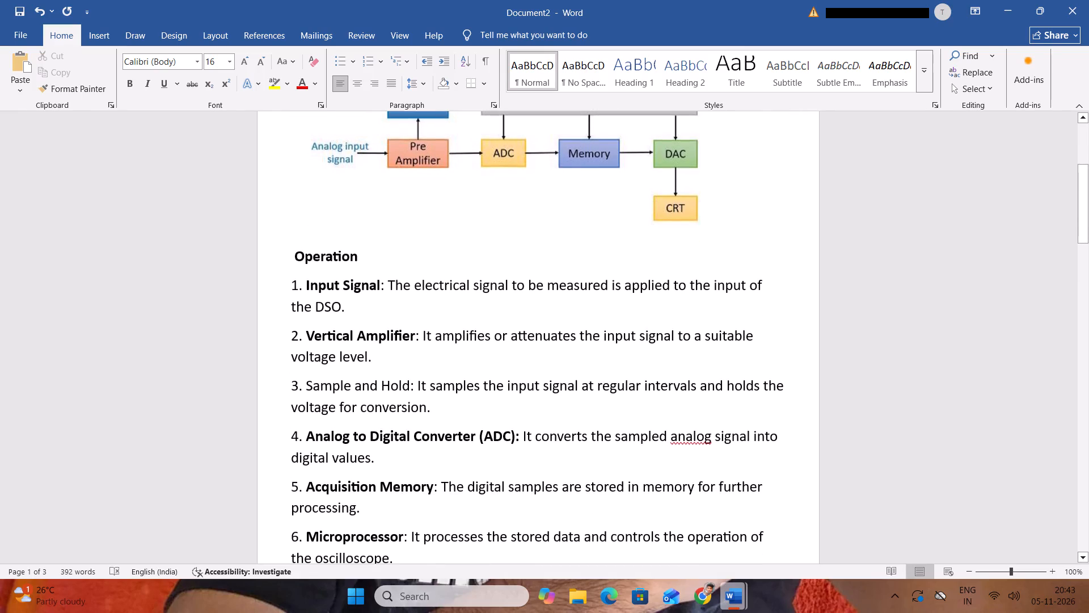
scroll(503, 229, down, 1)
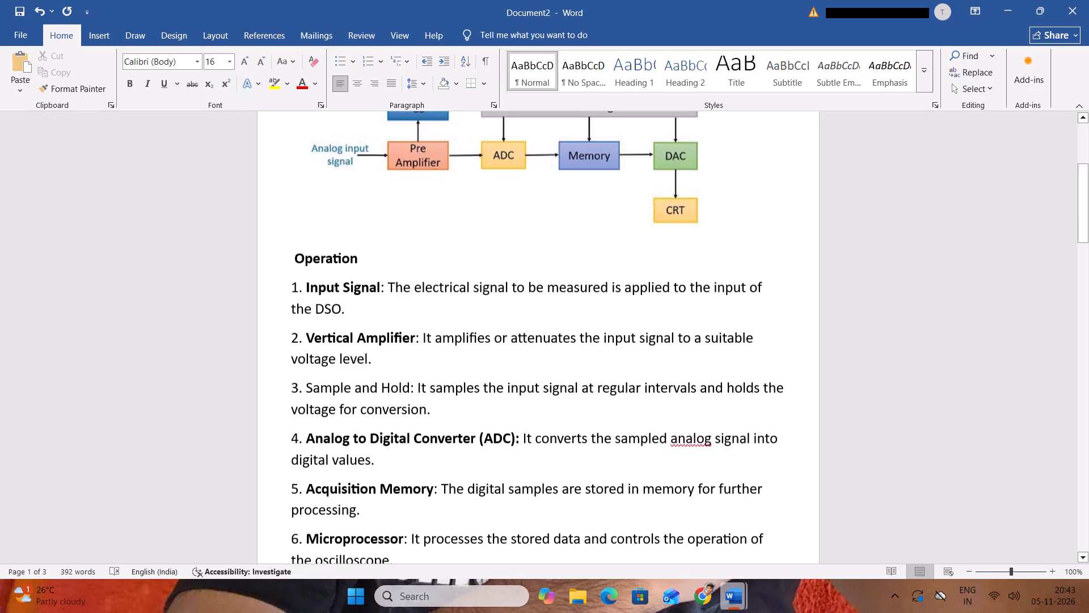
scroll(503, 229, down, 1)
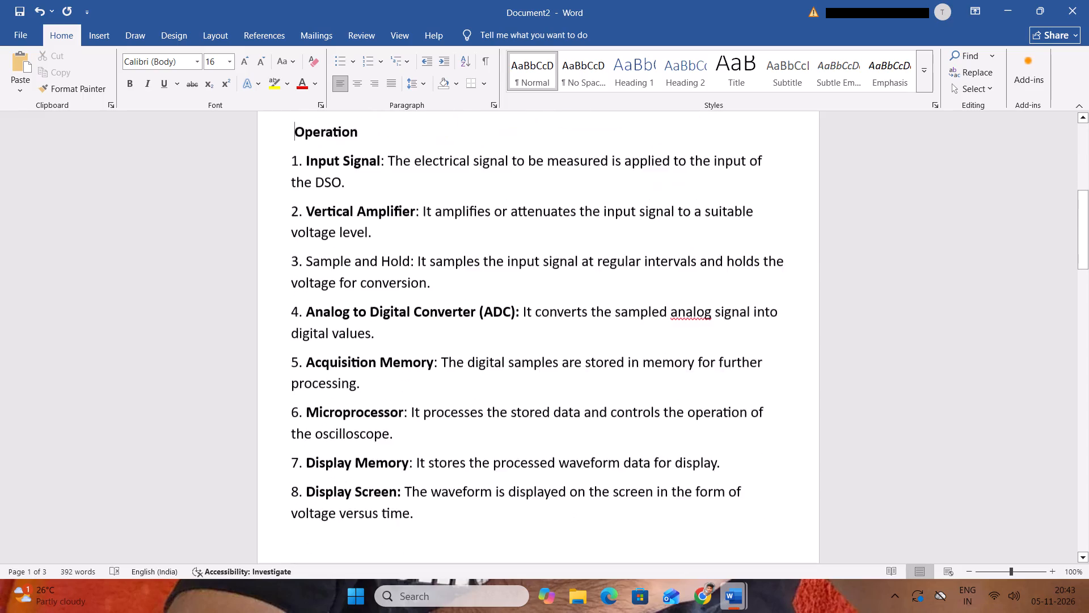
scroll(503, 229, down, 1)
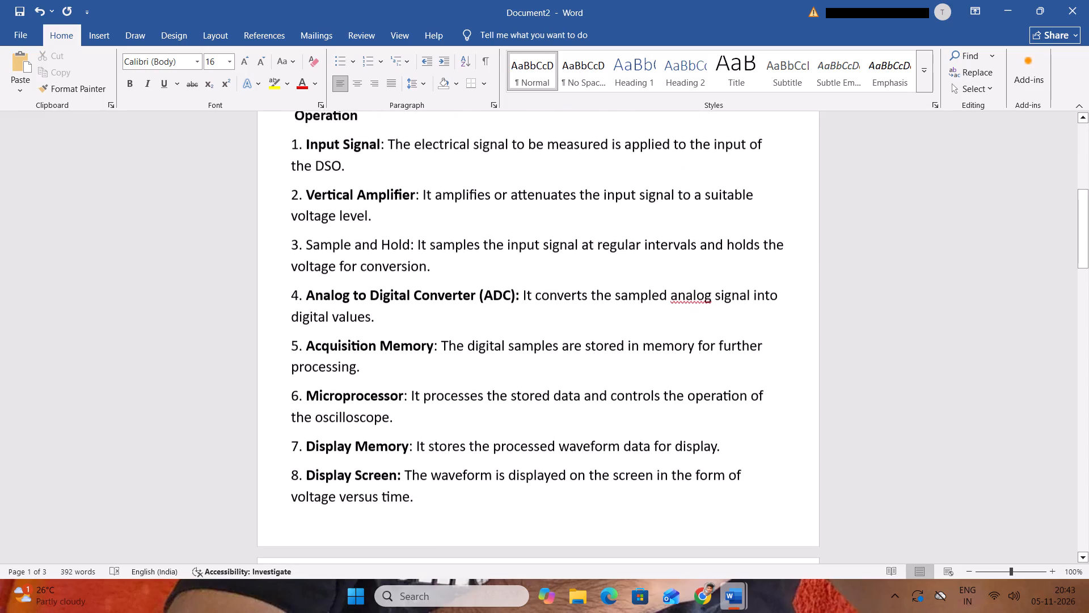
scroll(503, 229, down, 1)
scroll(503, 229, up, 1)
scroll(503, 229, down, 1)
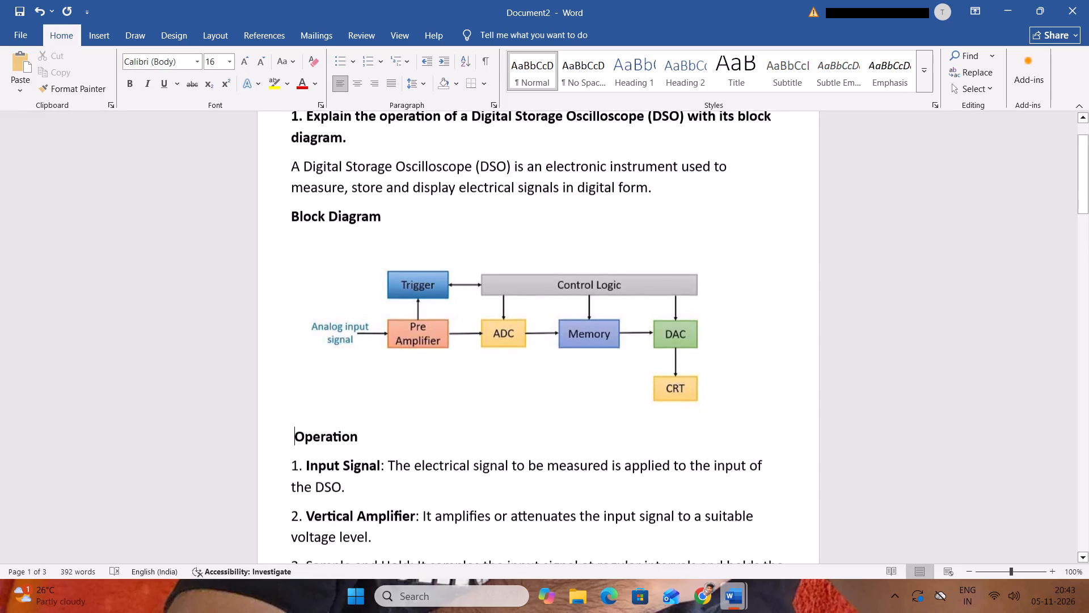
scroll(503, 229, down, 3)
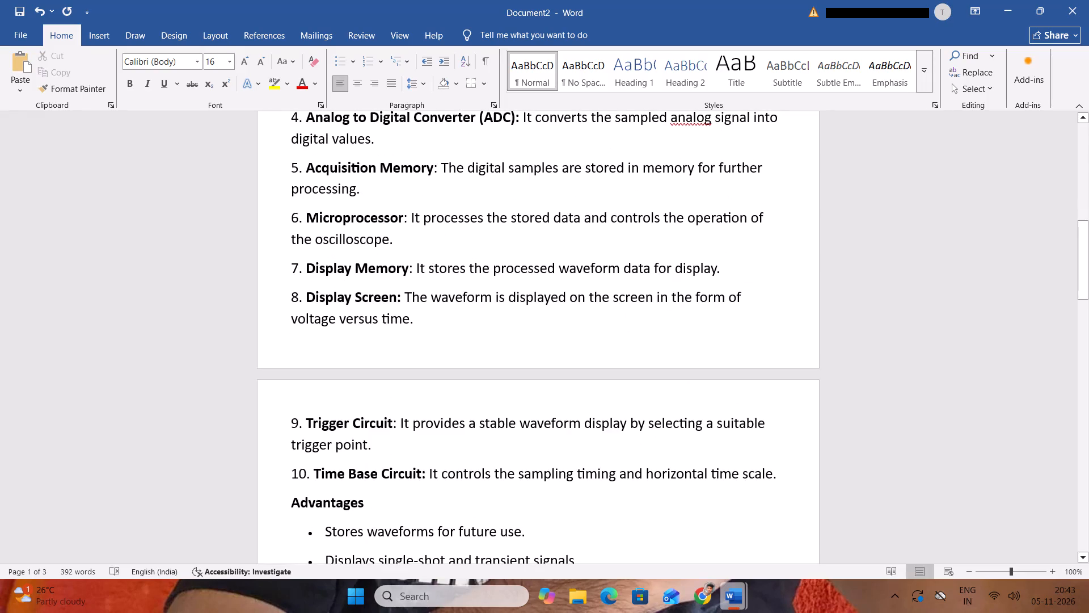
scroll(452, 276, up, 7)
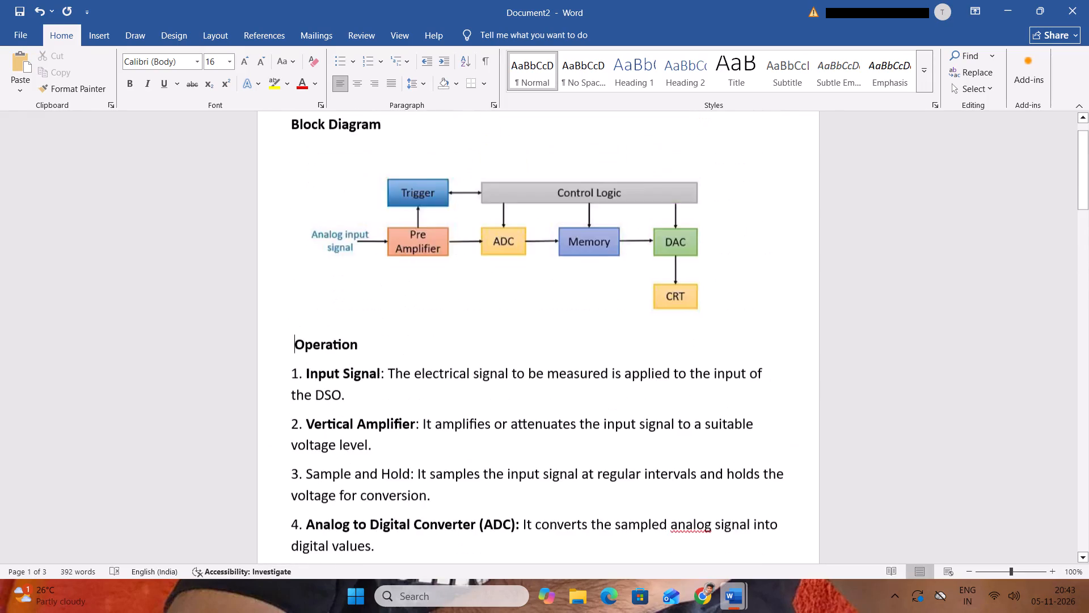
Delete the Block Diagram heading and its empty line above the oscilloscope picture in question 1.
scroll(452, 276, up, 1)
drag(391, 257, 339, 256)
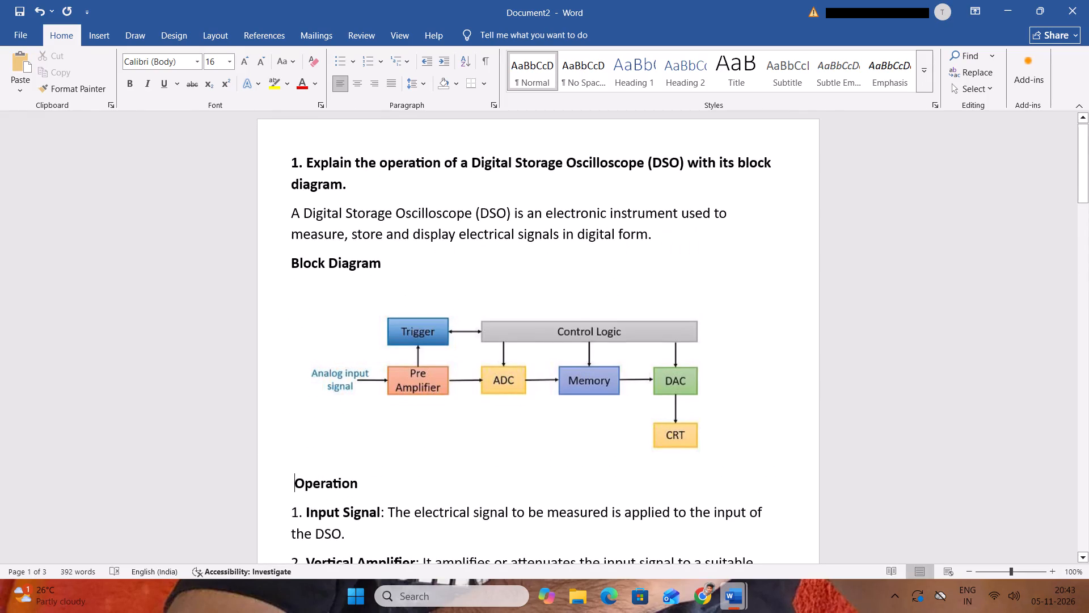
drag(339, 256, 232, 273)
key(BackSpace)
key(BackSpace)
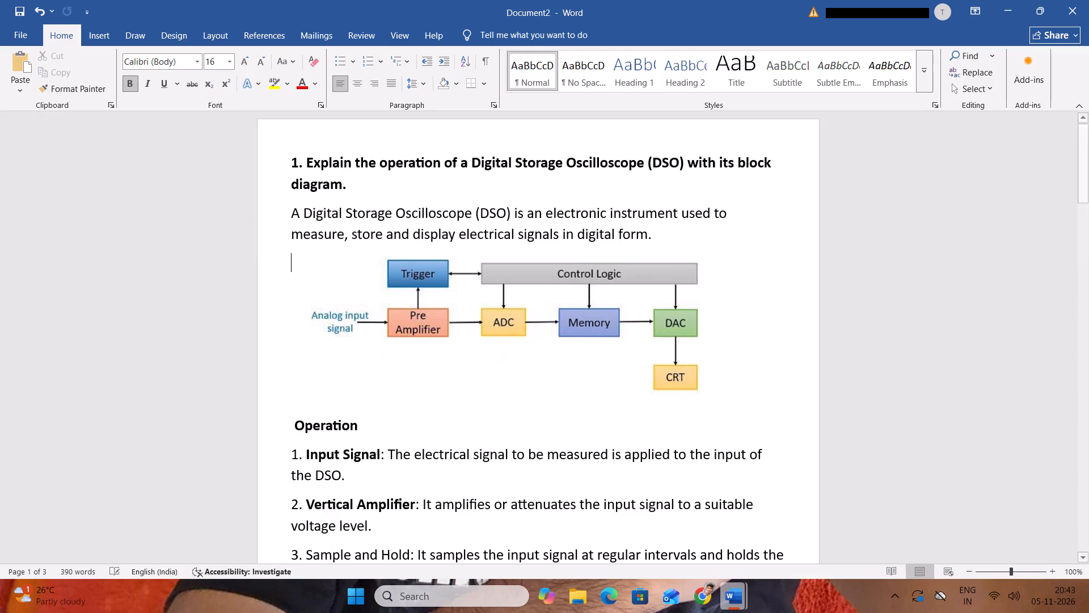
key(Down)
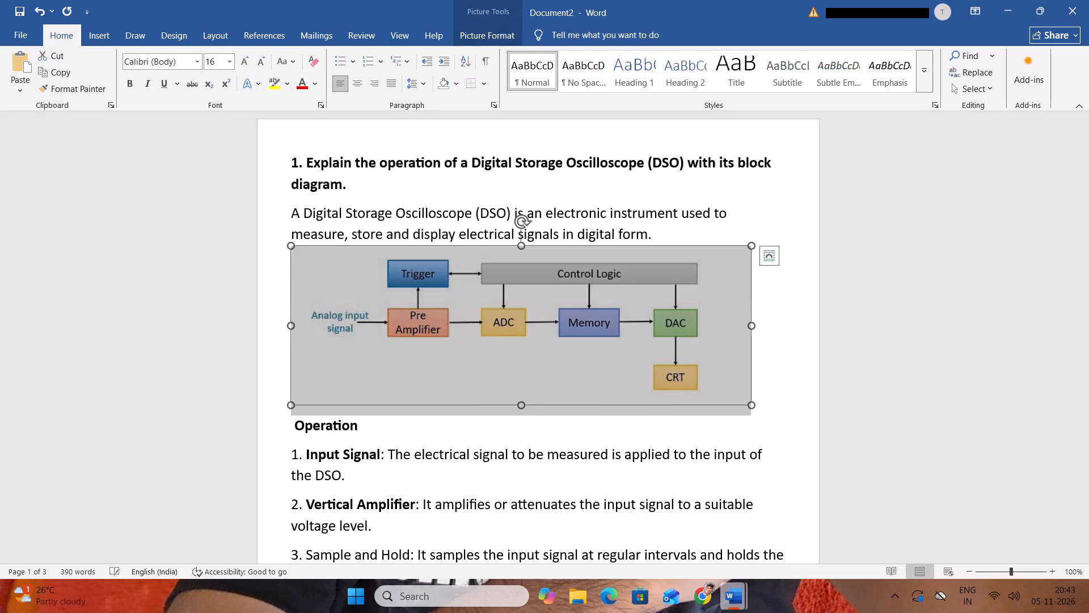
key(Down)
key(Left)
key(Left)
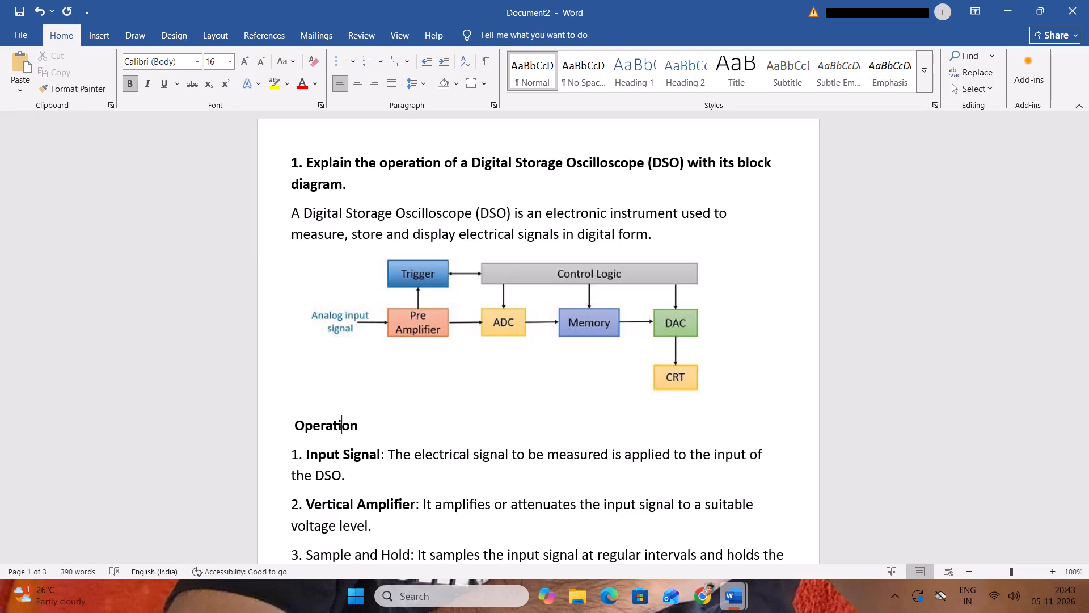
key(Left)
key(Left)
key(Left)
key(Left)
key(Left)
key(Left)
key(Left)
Remove the empty lines between the last Advantages bullet and the question 2 heading.
scroll(232, 273, down, 3)
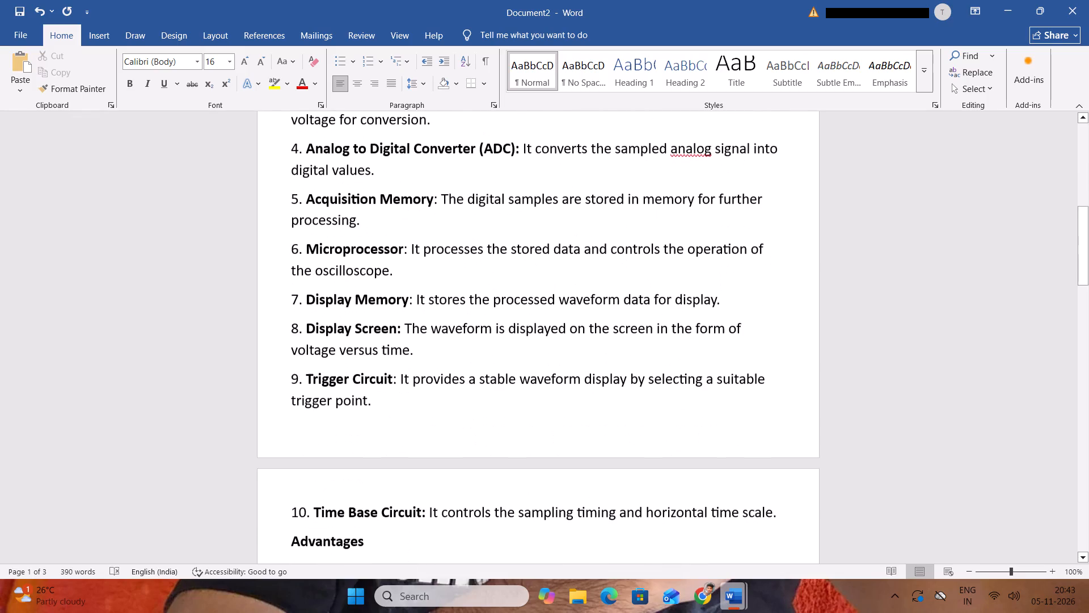
scroll(232, 273, down, 5)
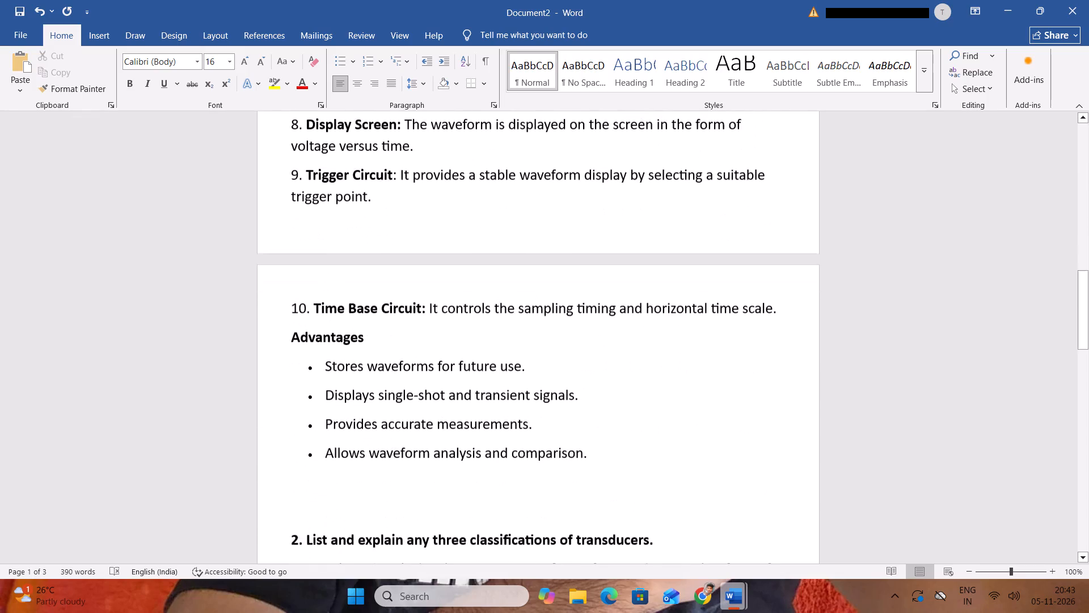
scroll(232, 273, down, 1)
click(290, 317)
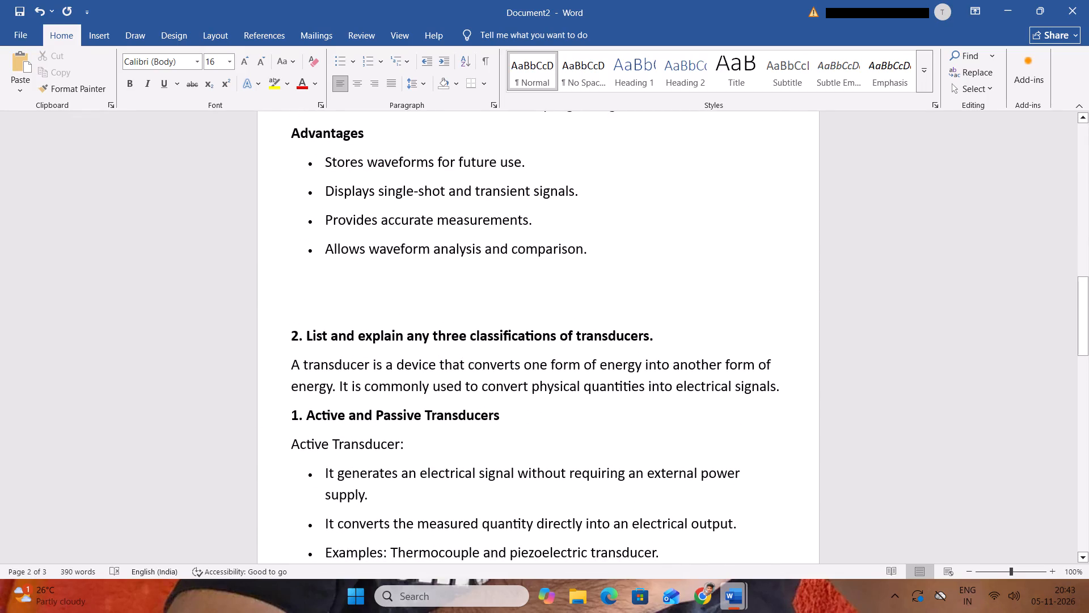
key(BackSpace)
key(BackSpace)
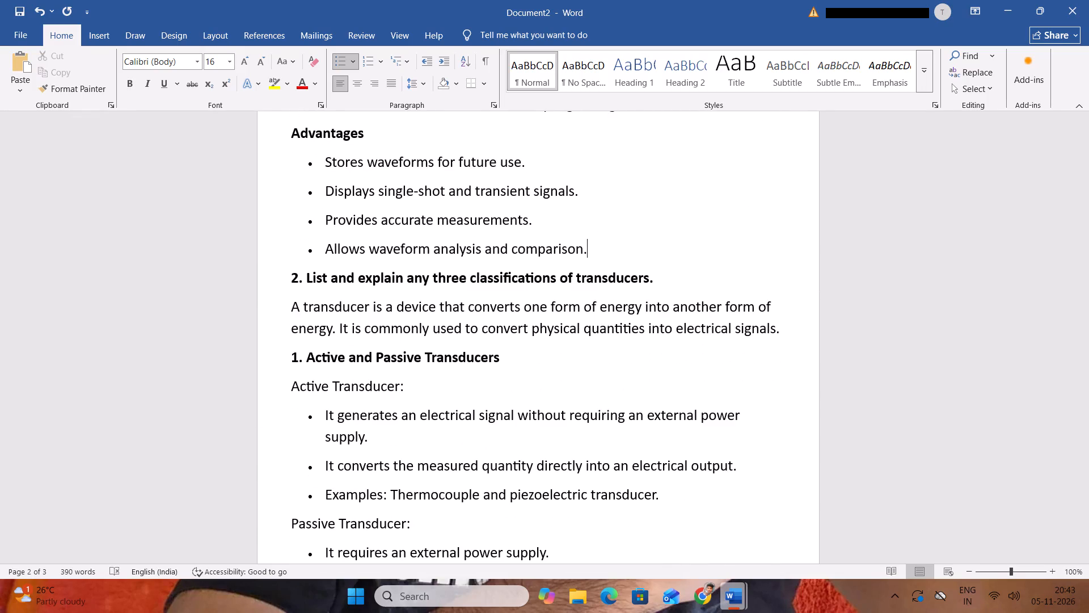
Review question 2's transducer classifications, and recheck question 1's Advantages, Operation points and block diagram picture.
scroll(290, 317, down, 5)
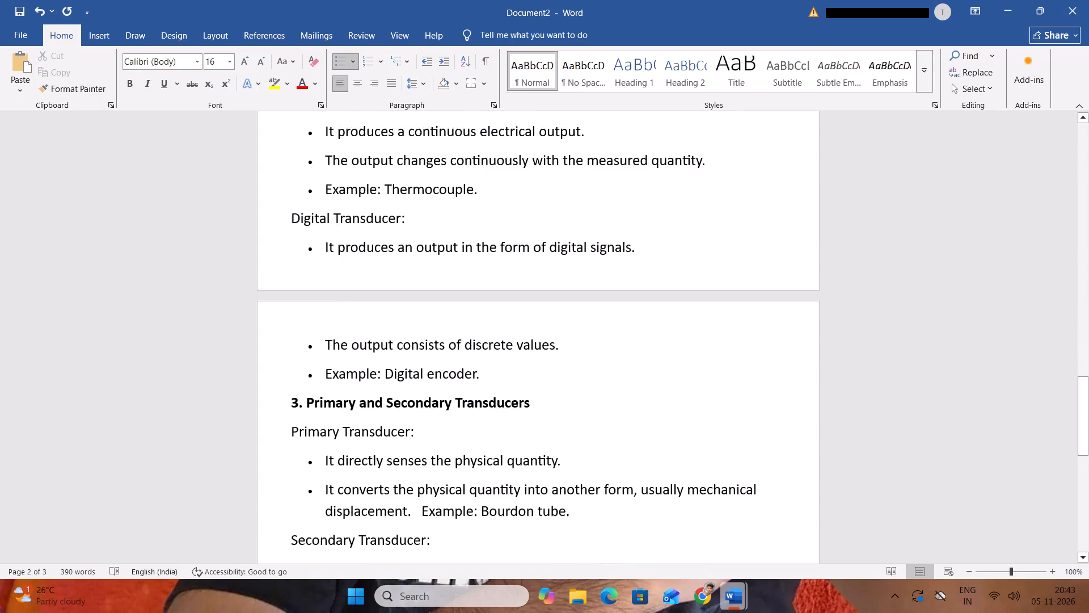
scroll(290, 317, up, 1)
scroll(290, 317, down, 1)
scroll(290, 317, up, 2)
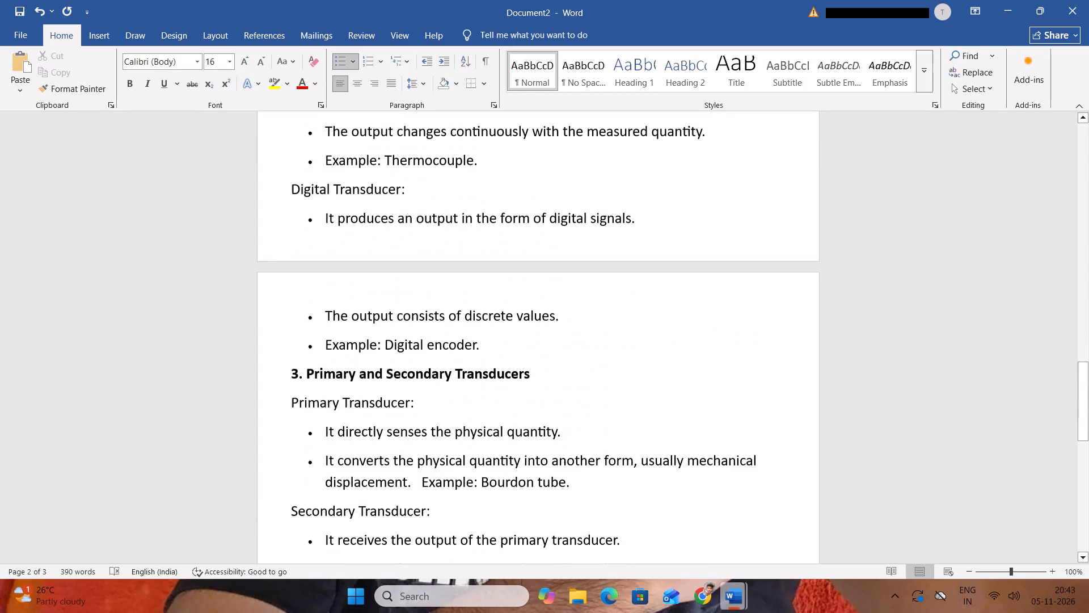
scroll(290, 317, up, 1)
scroll(290, 317, down, 1)
scroll(290, 317, up, 2)
scroll(290, 317, down, 1)
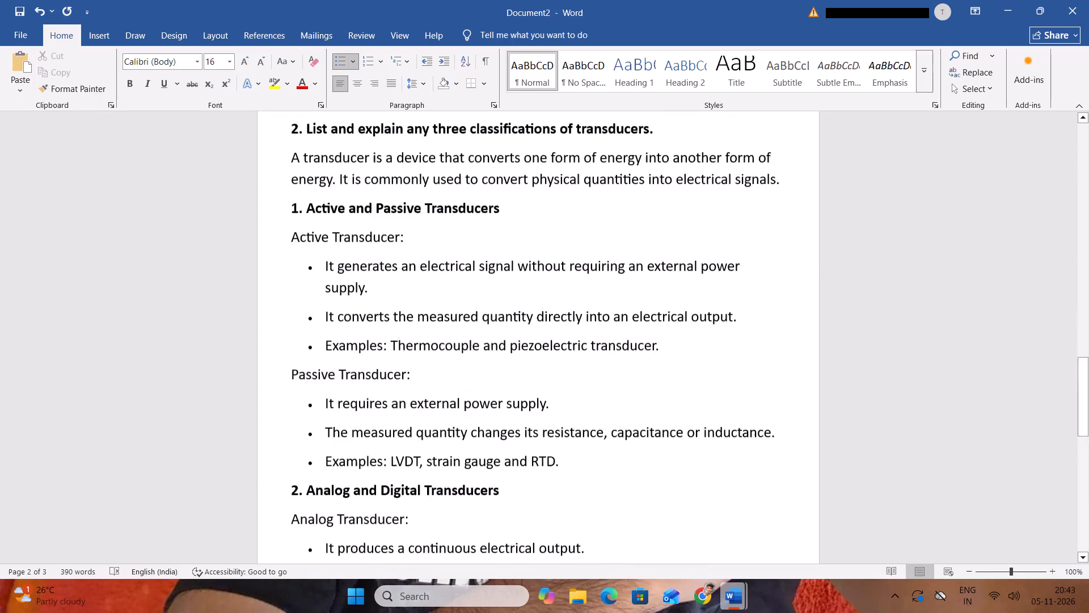
scroll(290, 317, down, 1)
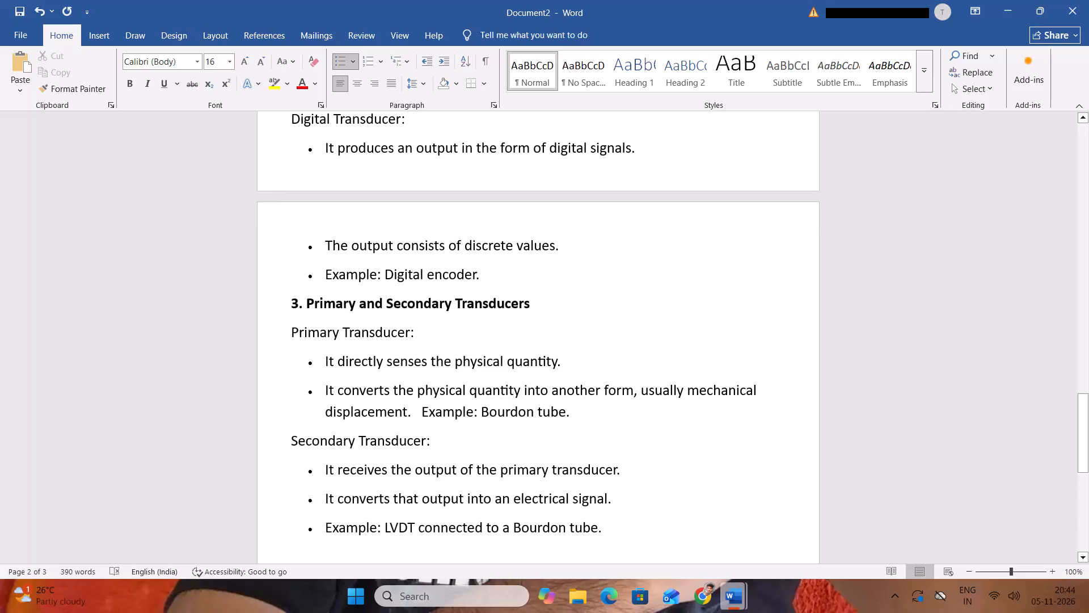
scroll(290, 317, up, 6)
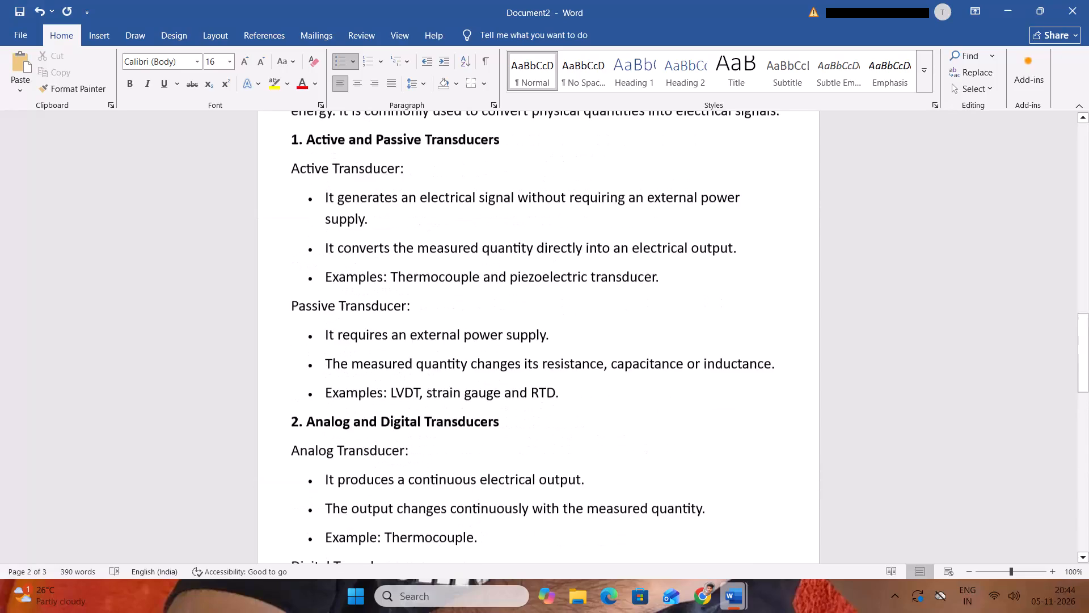
scroll(290, 317, up, 2)
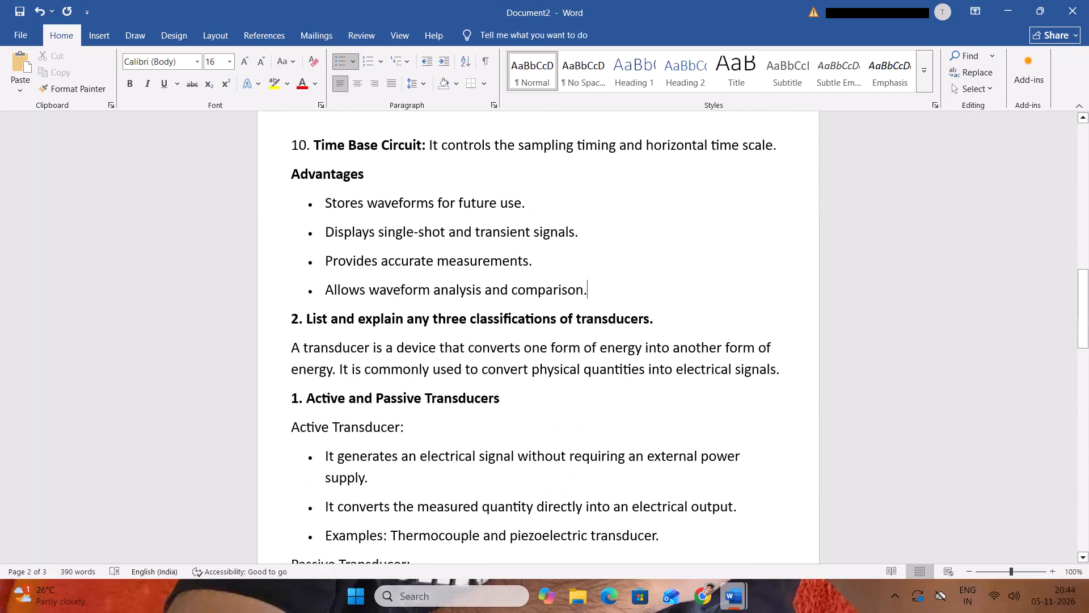
scroll(290, 317, up, 1)
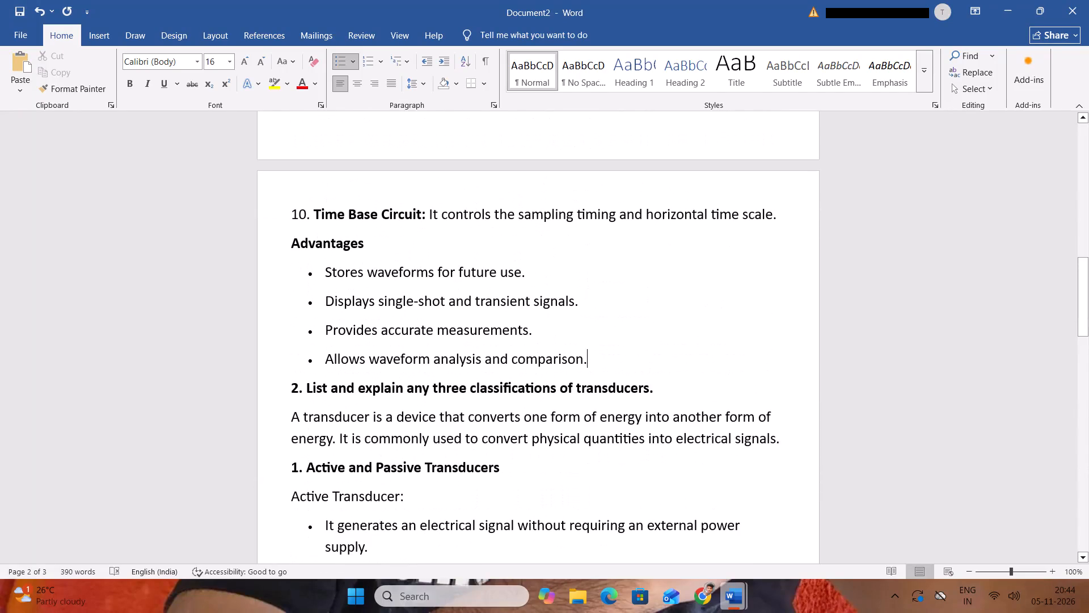
scroll(290, 317, up, 2)
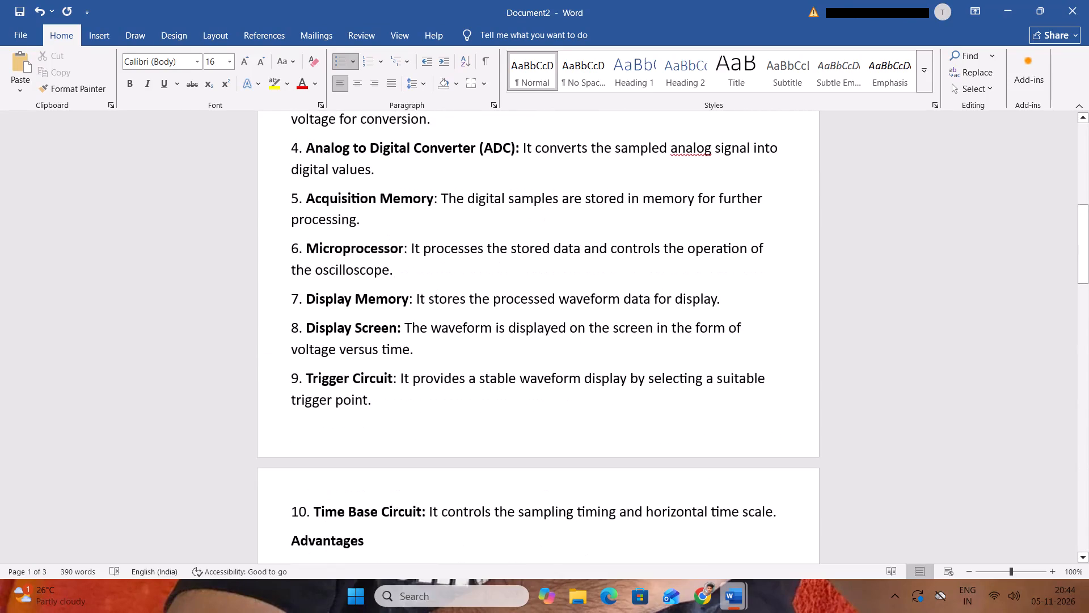
scroll(290, 317, up, 3)
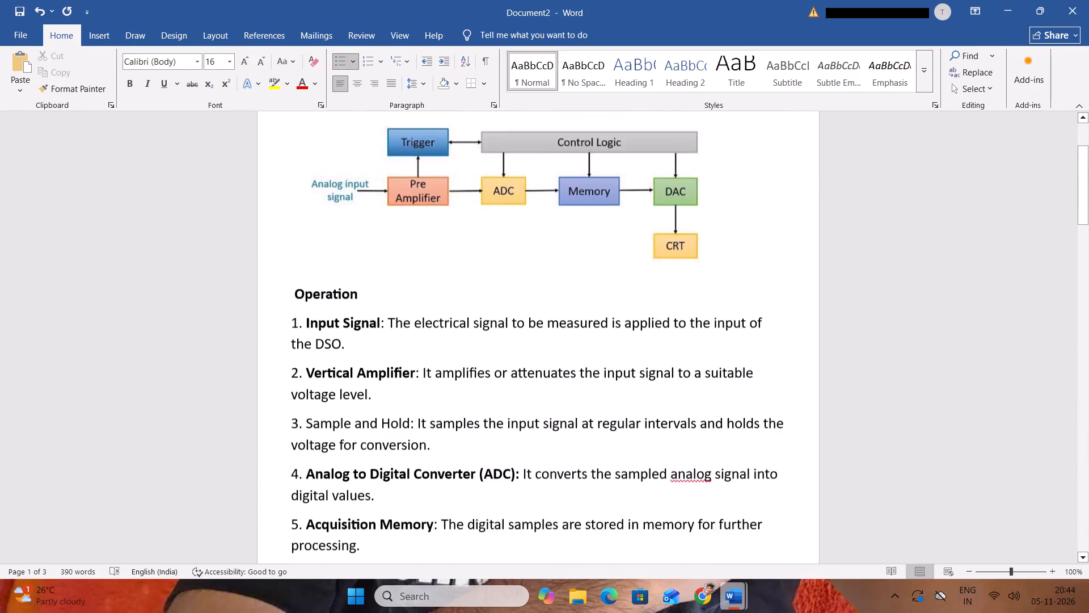
scroll(290, 317, up, 1)
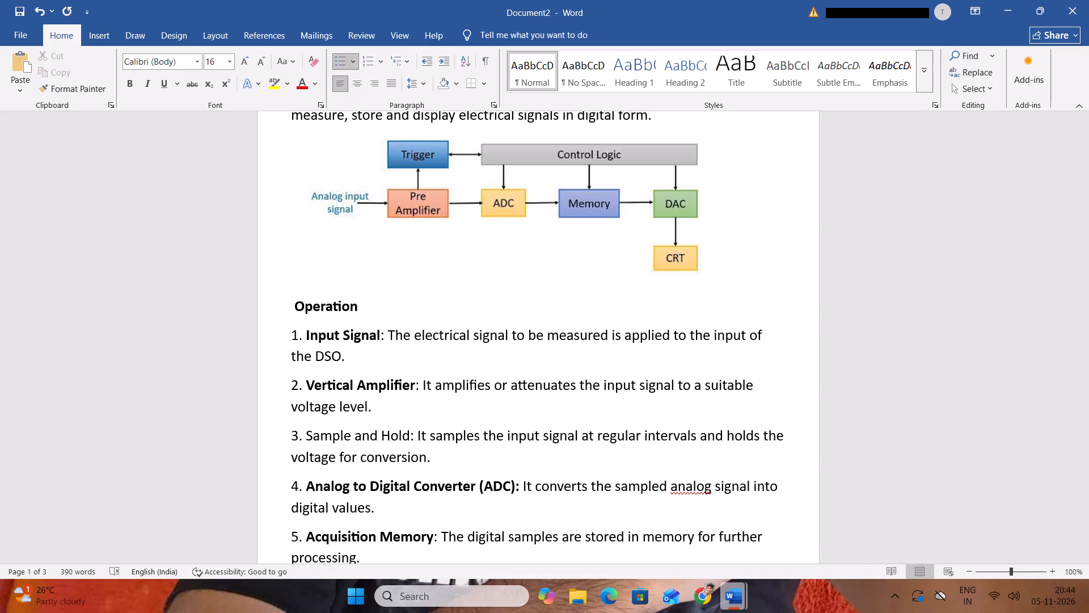
Read through the document from question 1's Operation section to the end of the Secondary Transducer points.
scroll(435, 339, down, 2)
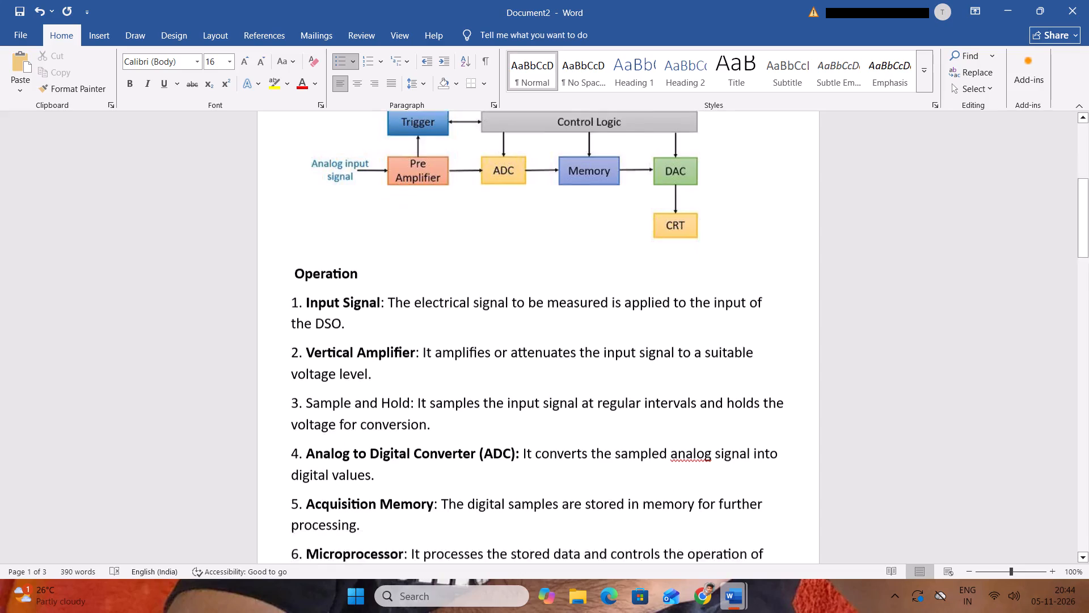
scroll(435, 339, down, 12)
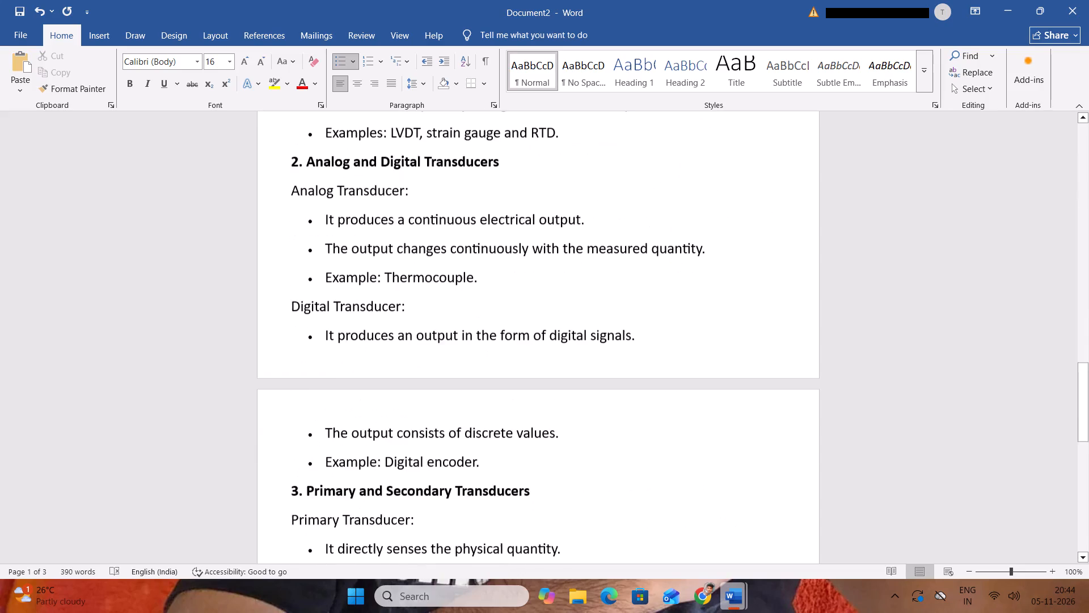
scroll(435, 339, down, 8)
Replace the number 1 of the Active and Passive Transducers heading with "i)".
scroll(435, 339, up, 3)
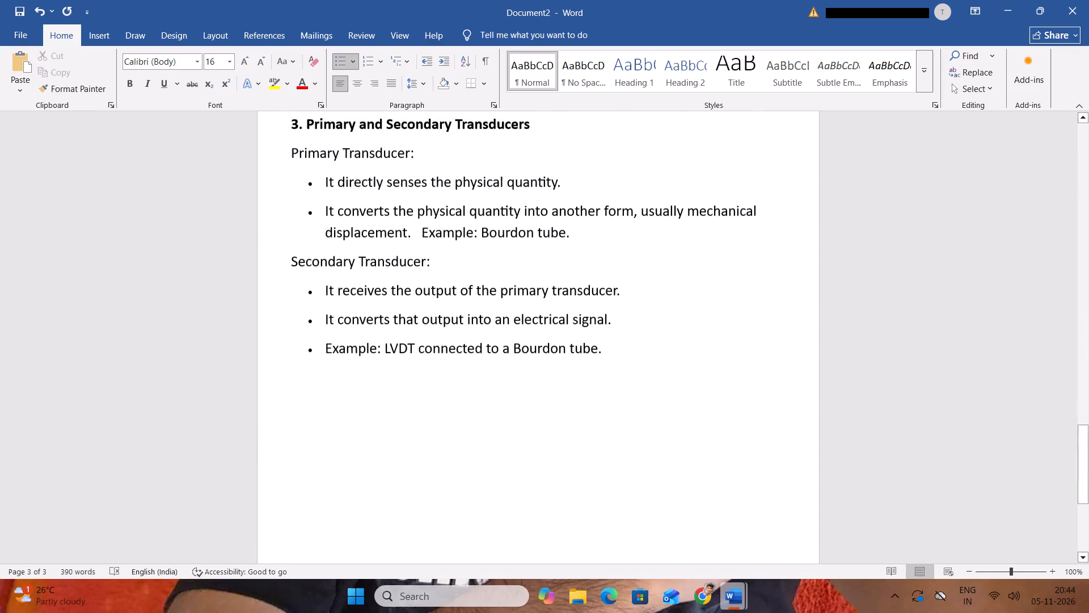
scroll(435, 339, up, 2)
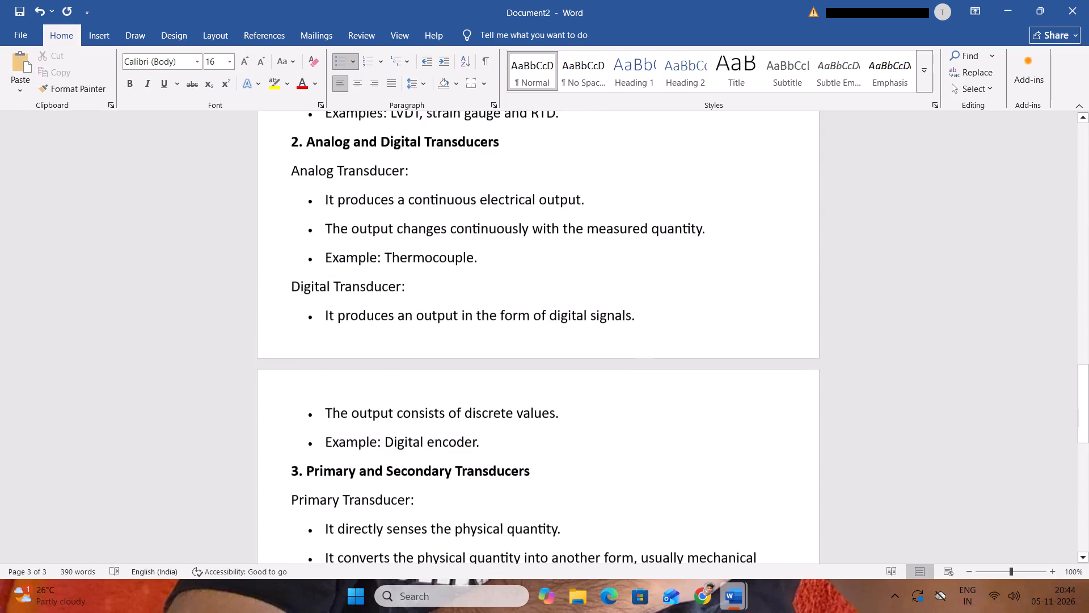
scroll(435, 339, up, 2)
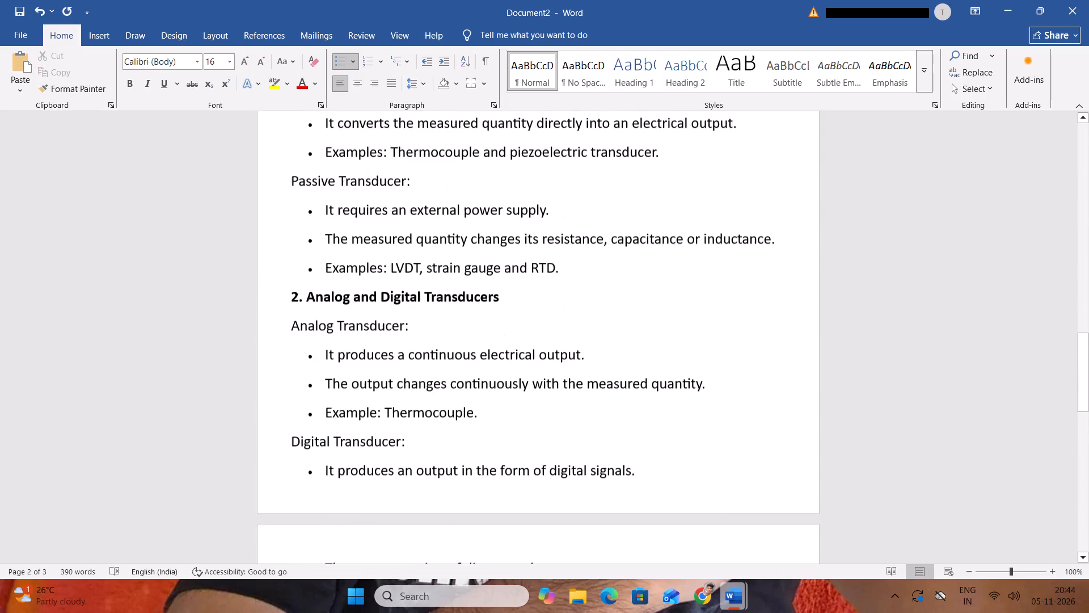
scroll(435, 339, up, 2)
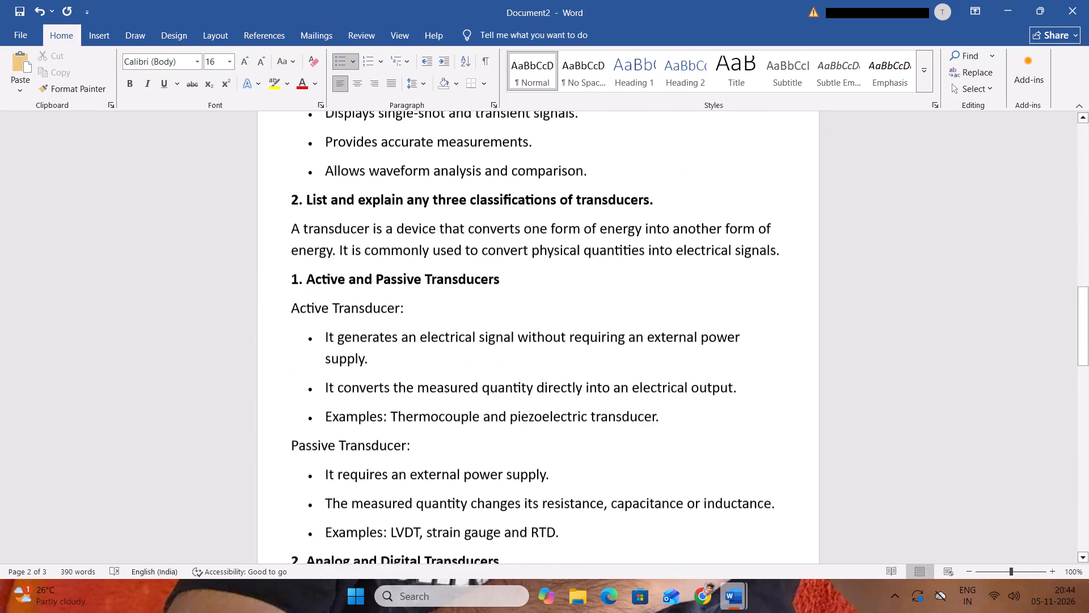
scroll(435, 339, up, 2)
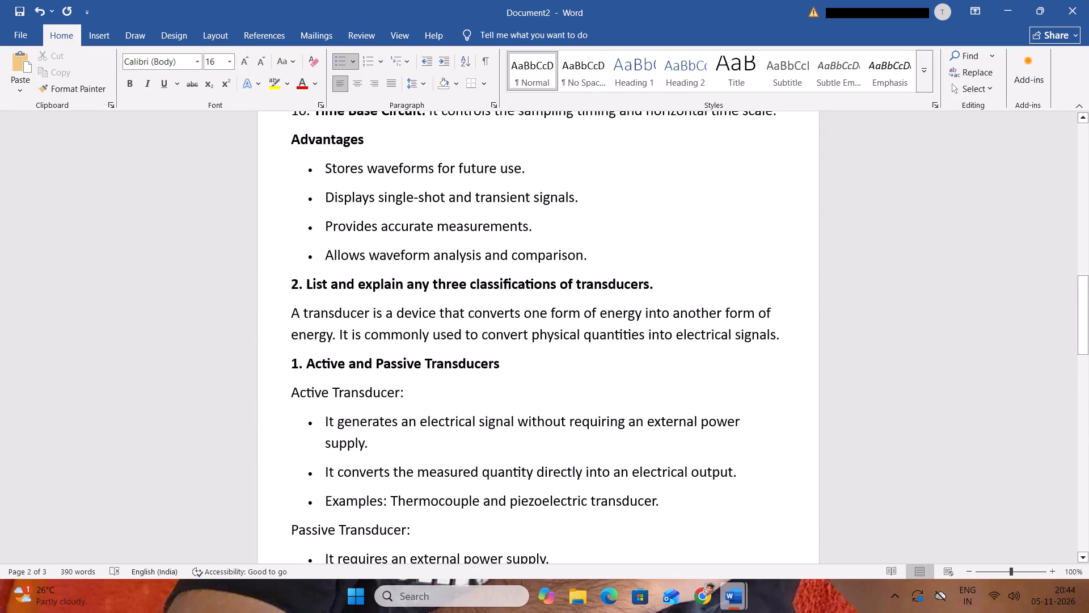
click(300, 362)
key(BackSpace)
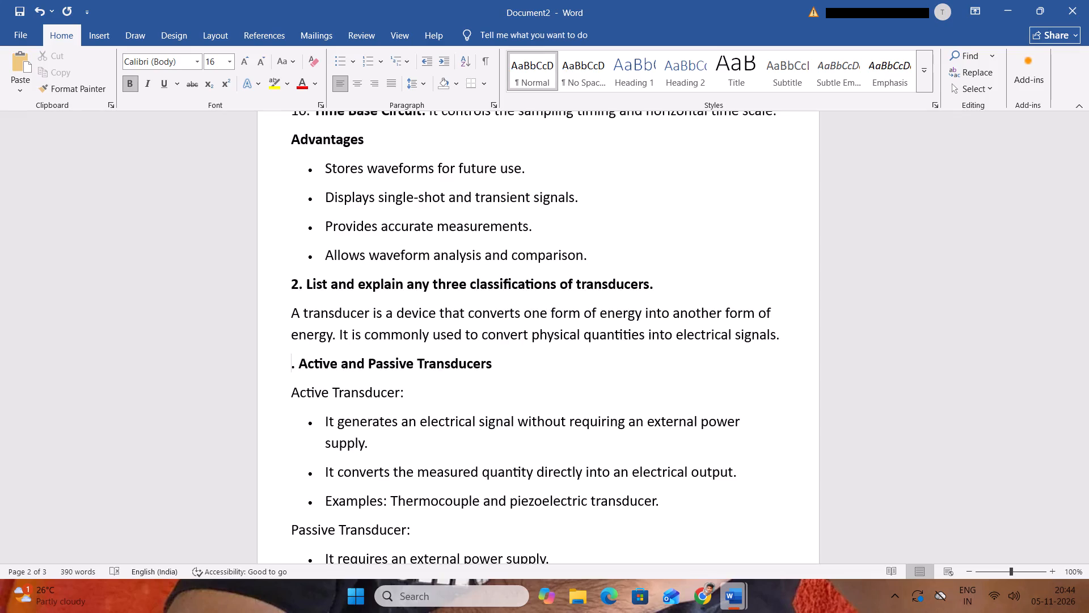
key(i)
key(shift+parenright)
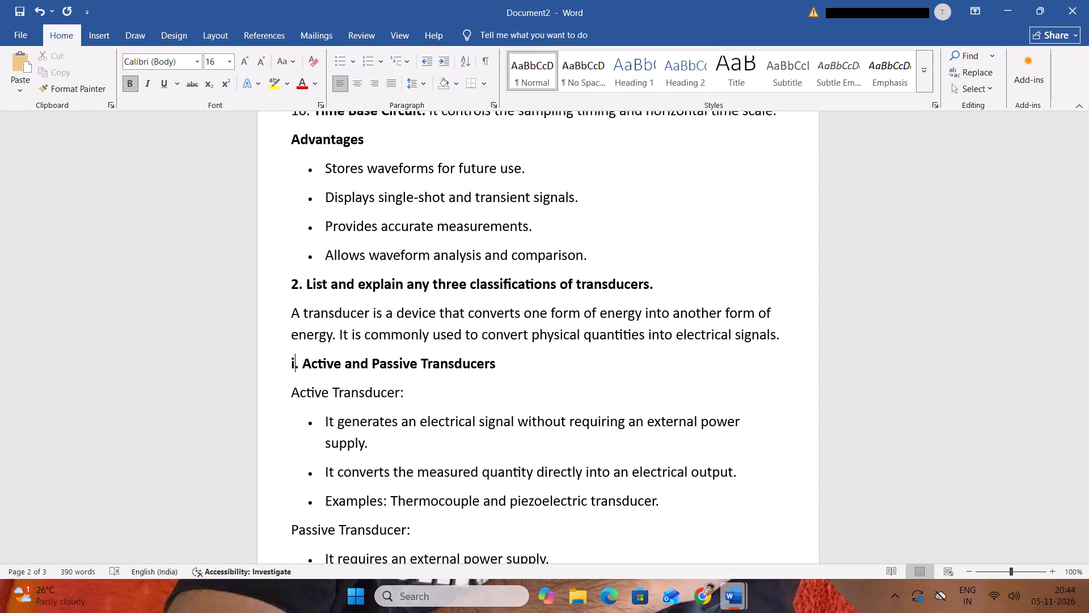
Replace the number 2 of the Analog and Digital Transducers heading with "ii)".
scroll(294, 519, down, 1)
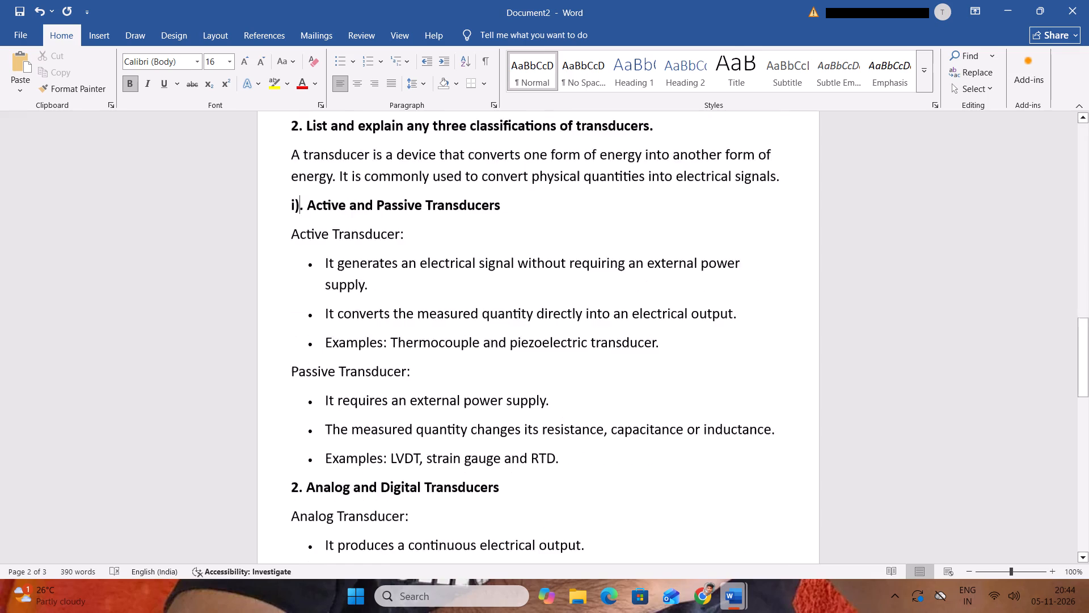
scroll(294, 519, down, 1)
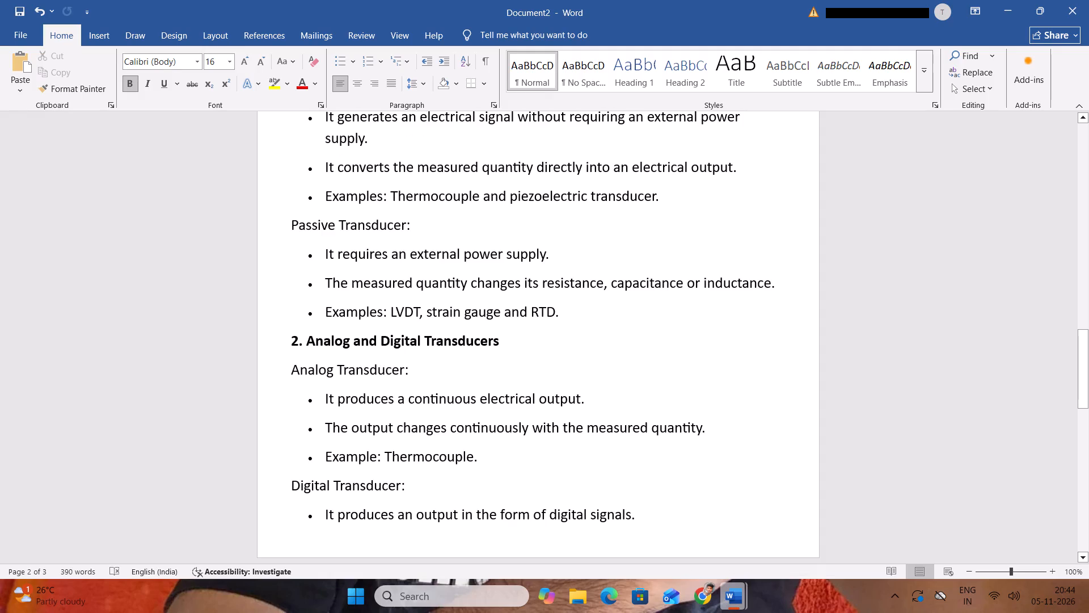
click(298, 340)
key(BackSpace)
text(ii)
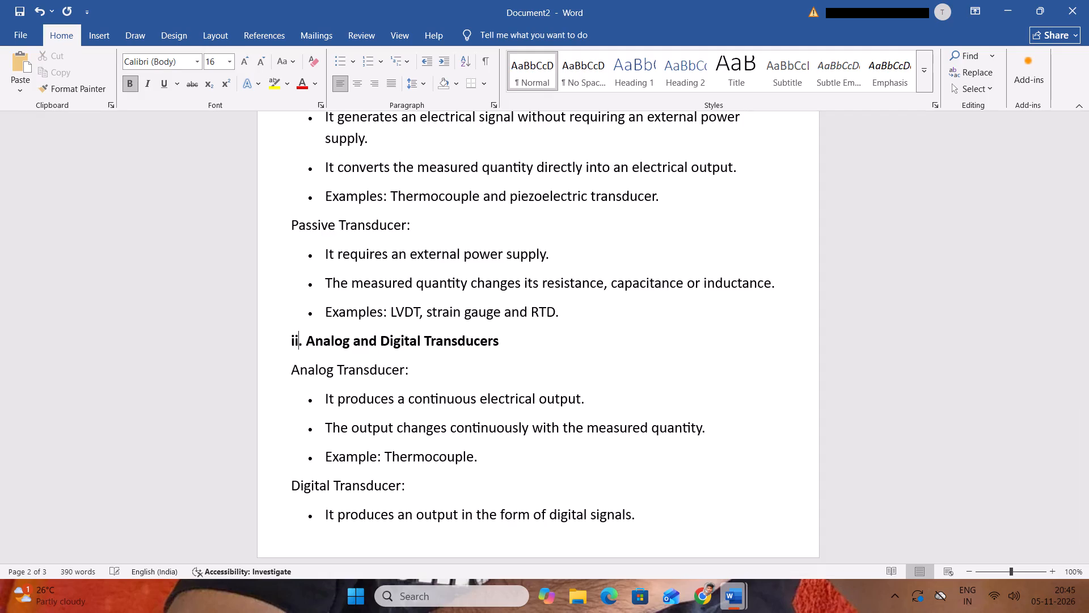
key(shift+parenright)
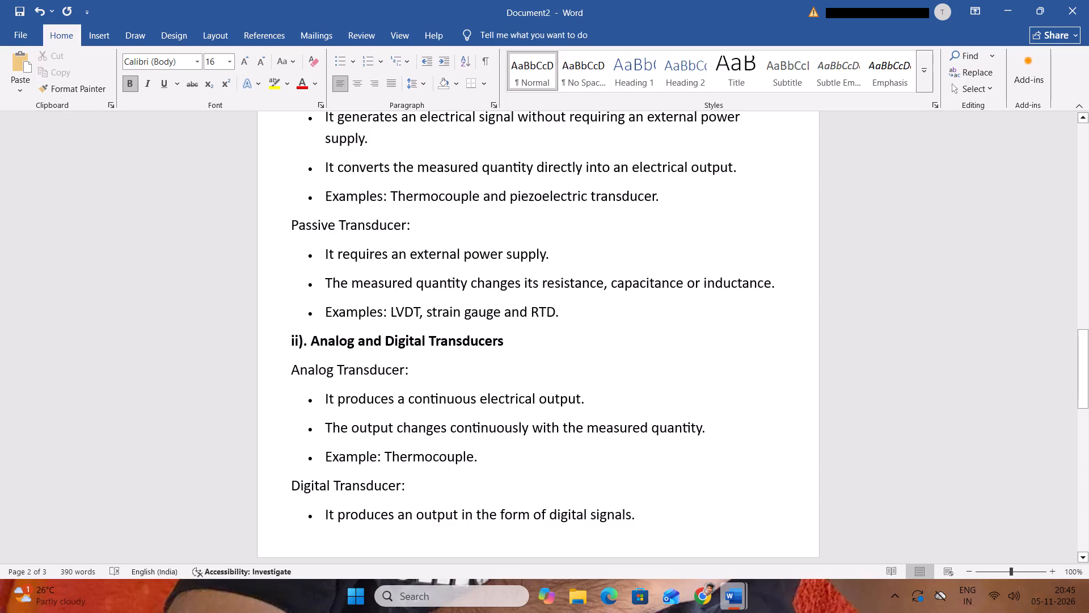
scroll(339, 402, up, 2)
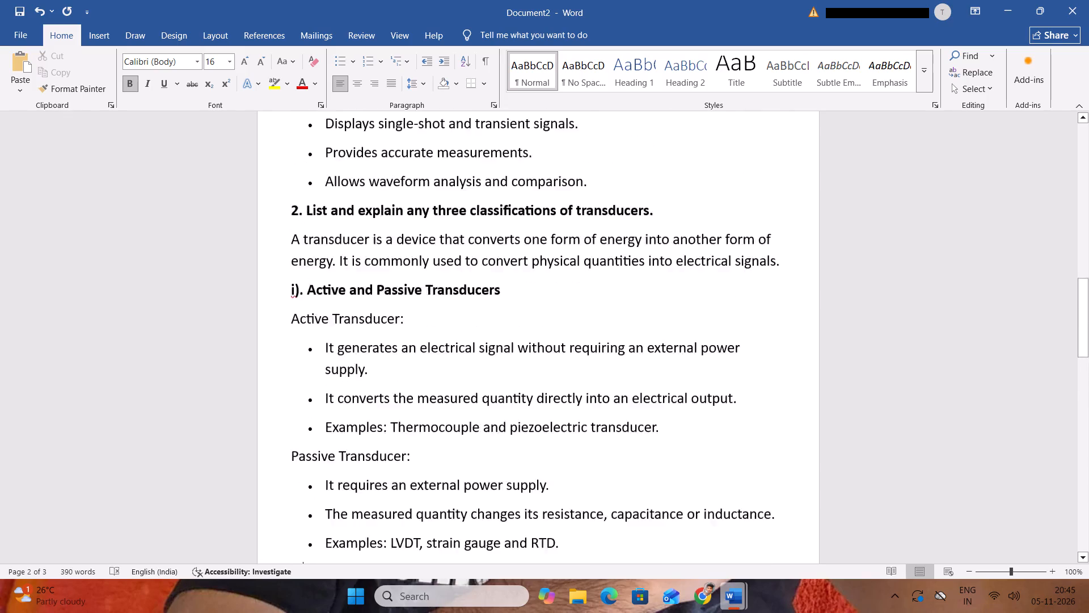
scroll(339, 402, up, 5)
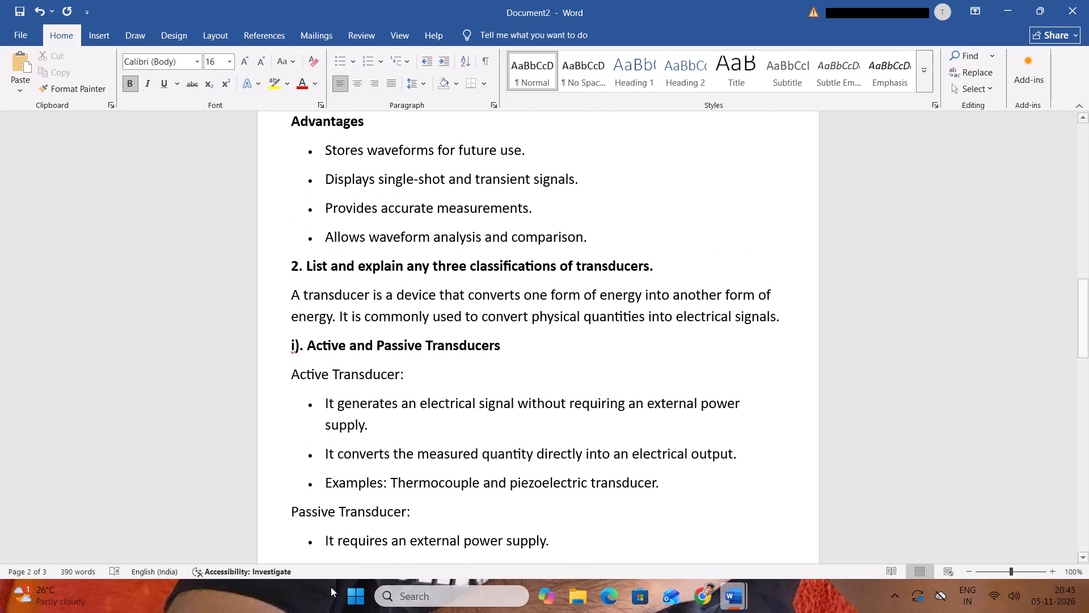
Review question 1 of the answers, covering the Advantages, the Operation points and the DSO block diagram.
scroll(331, 587, up, 2)
scroll(541, 307, up, 1)
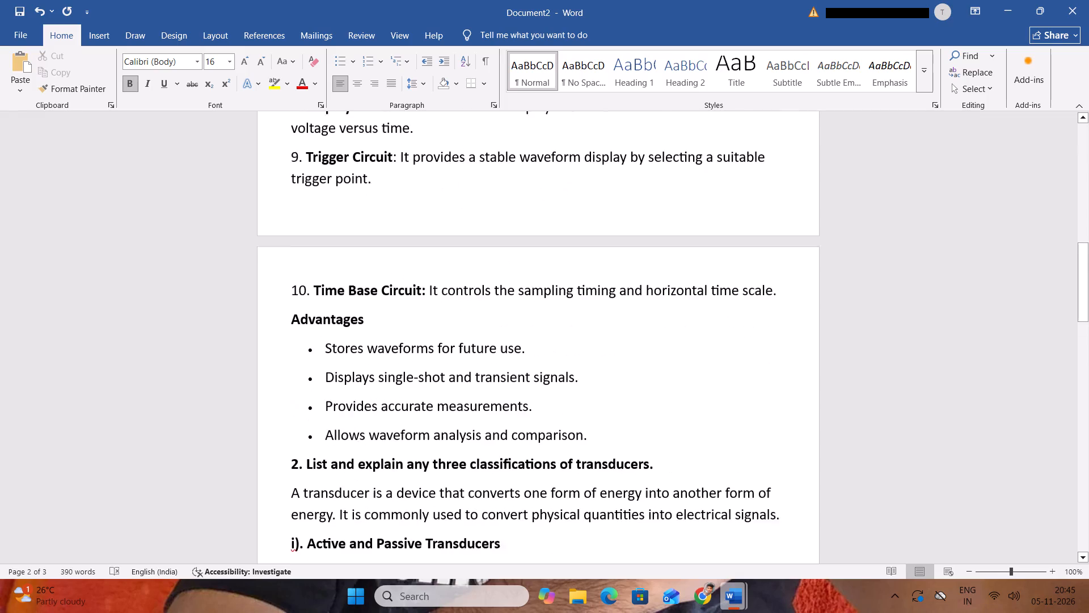
scroll(541, 307, up, 6)
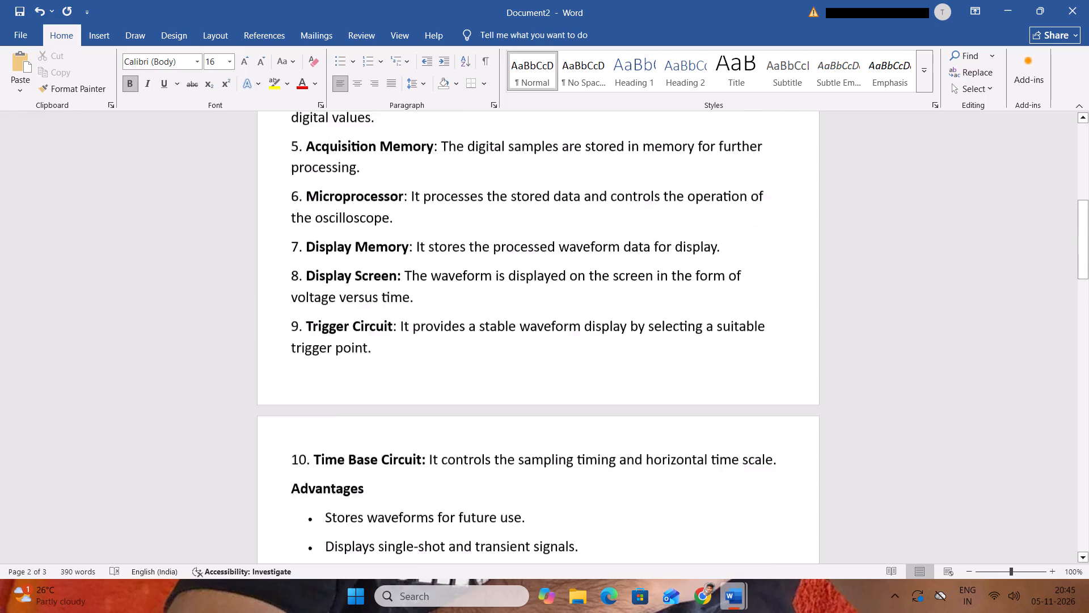
scroll(541, 307, up, 3)
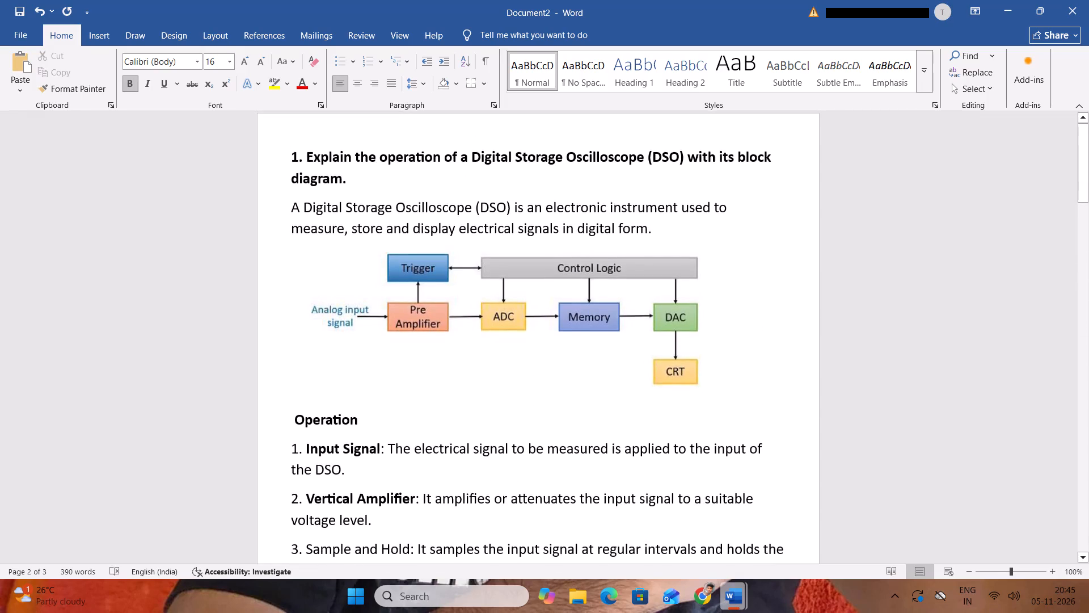
scroll(541, 307, up, 1)
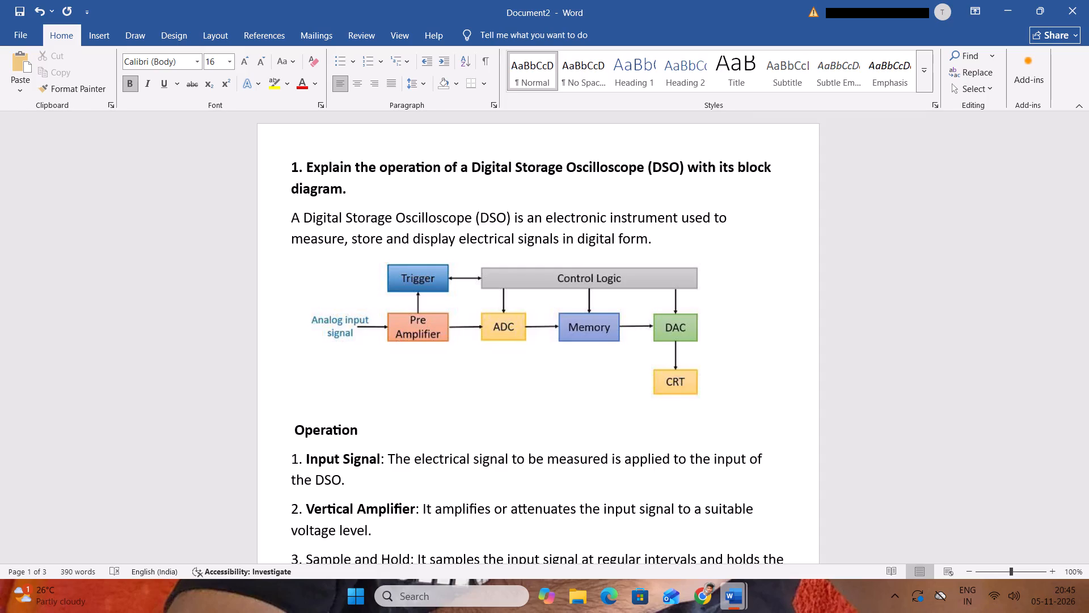
scroll(543, 352, down, 3)
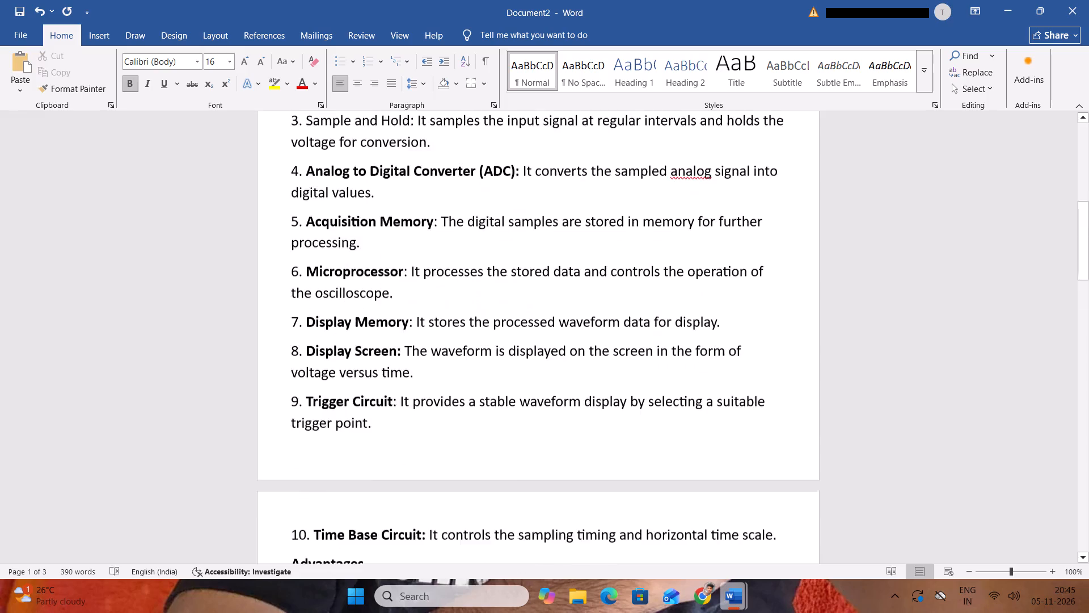
scroll(543, 352, down, 1)
scroll(543, 352, up, 1)
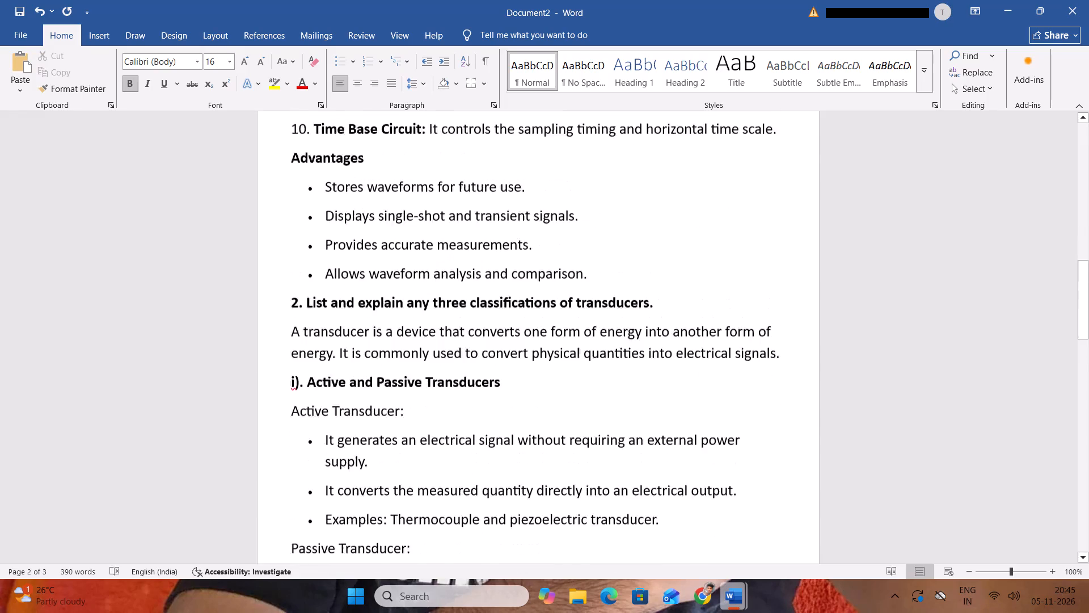
scroll(543, 352, up, 1)
scroll(460, 304, up, 1)
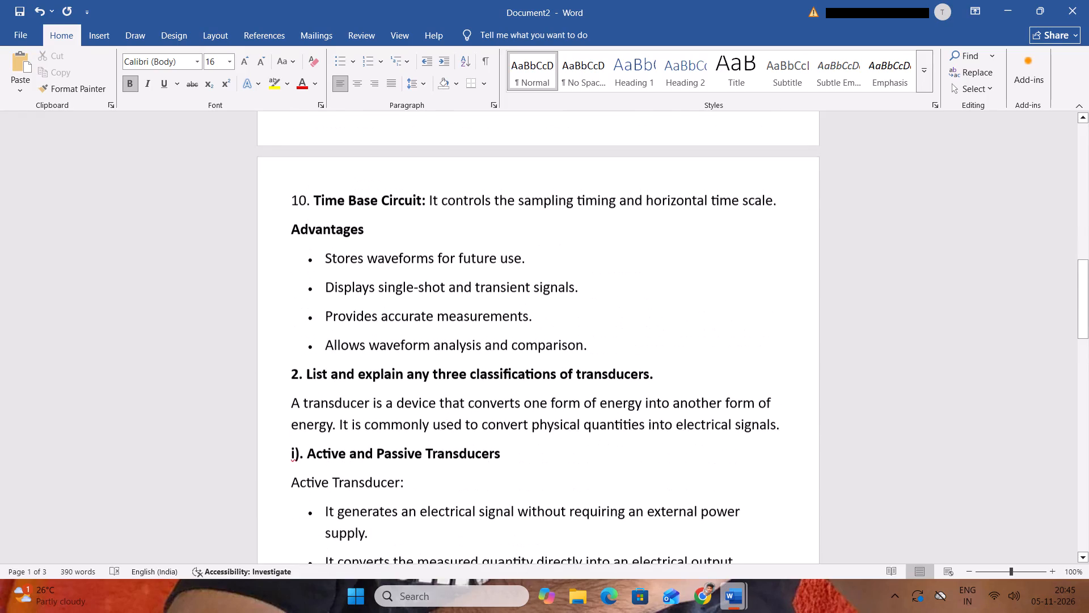
scroll(460, 304, up, 2)
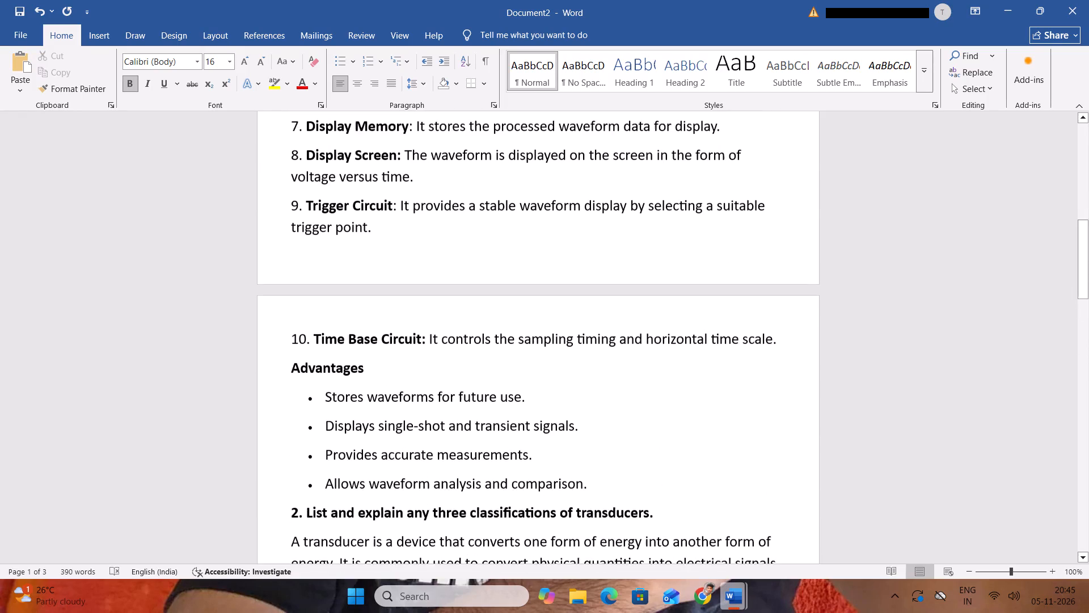
scroll(460, 304, up, 3)
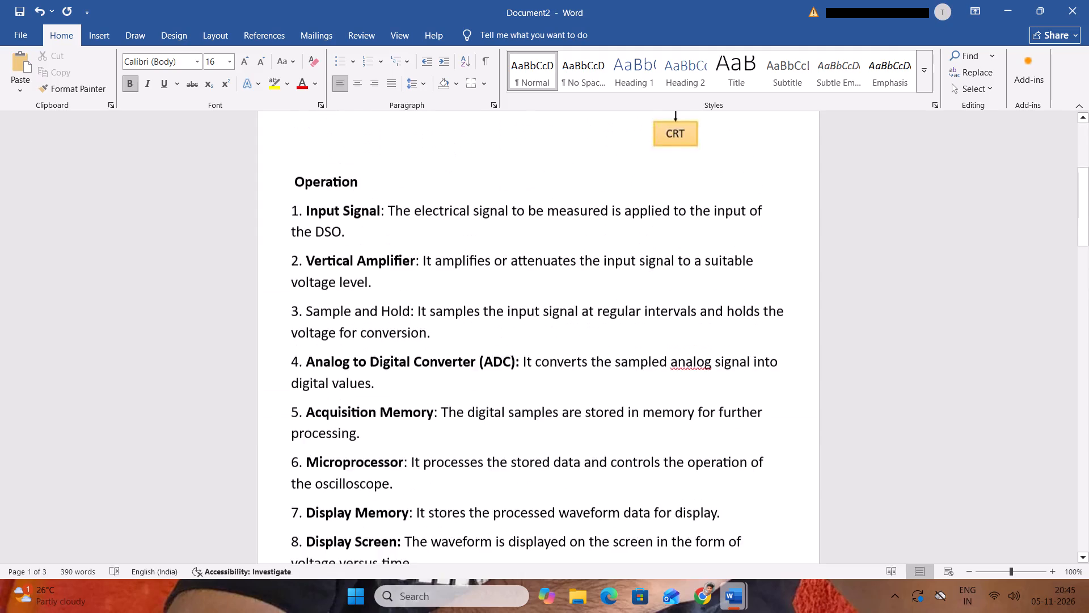
scroll(460, 304, up, 2)
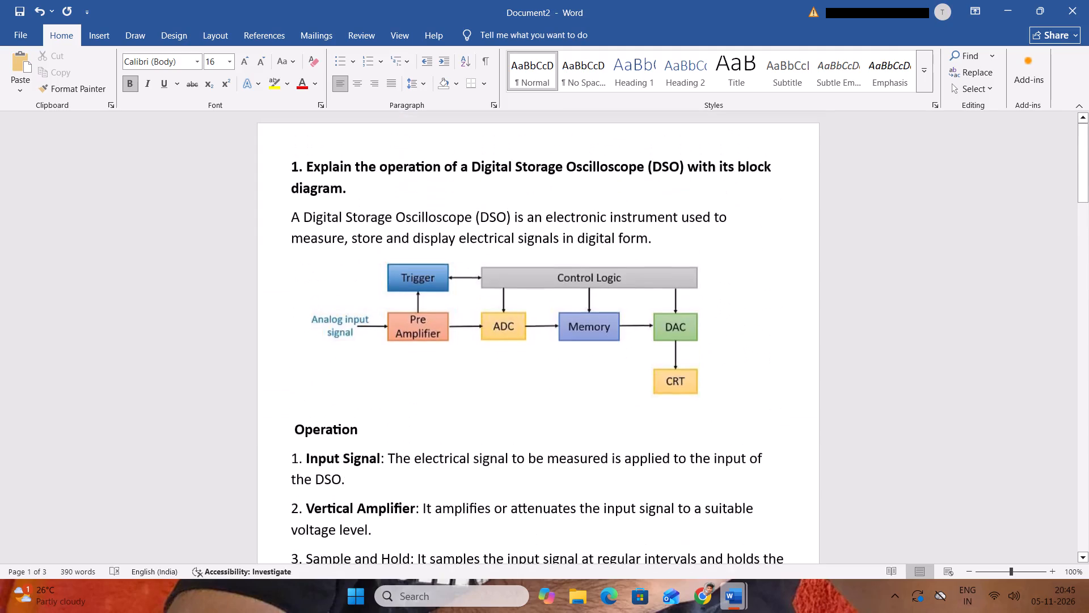
Review question 2's transducer classifications, from Active and Passive through to the Secondary Transducer points.
scroll(460, 304, down, 9)
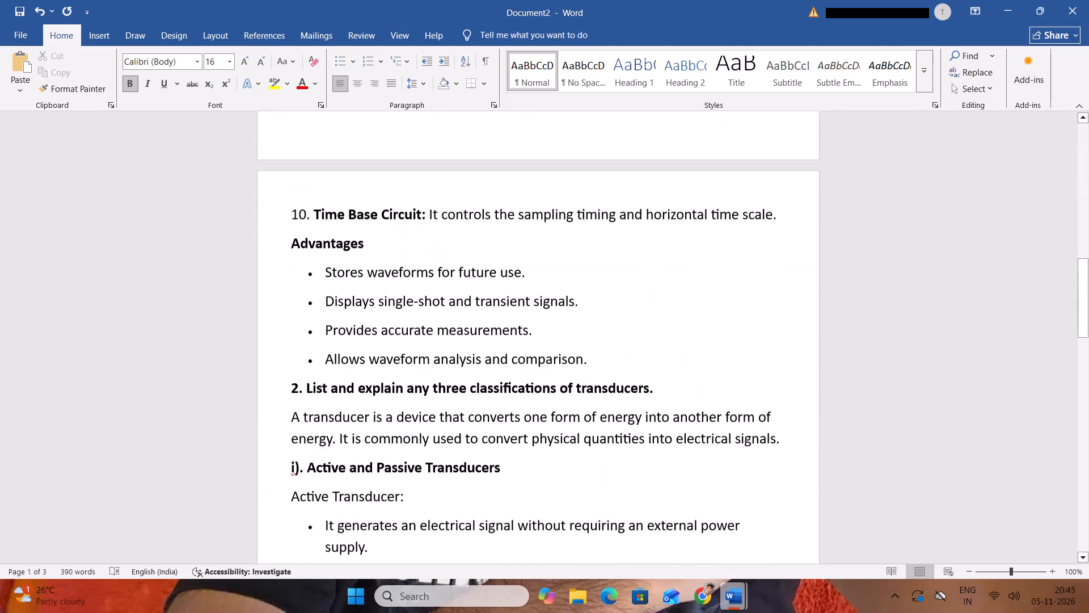
scroll(460, 304, down, 1)
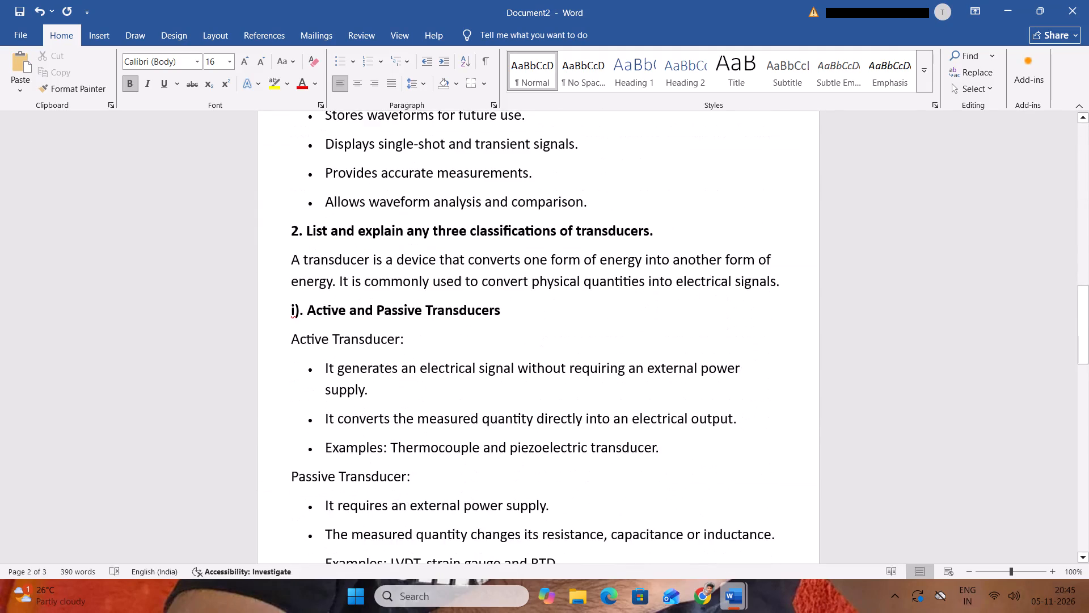
scroll(466, 295, down, 1)
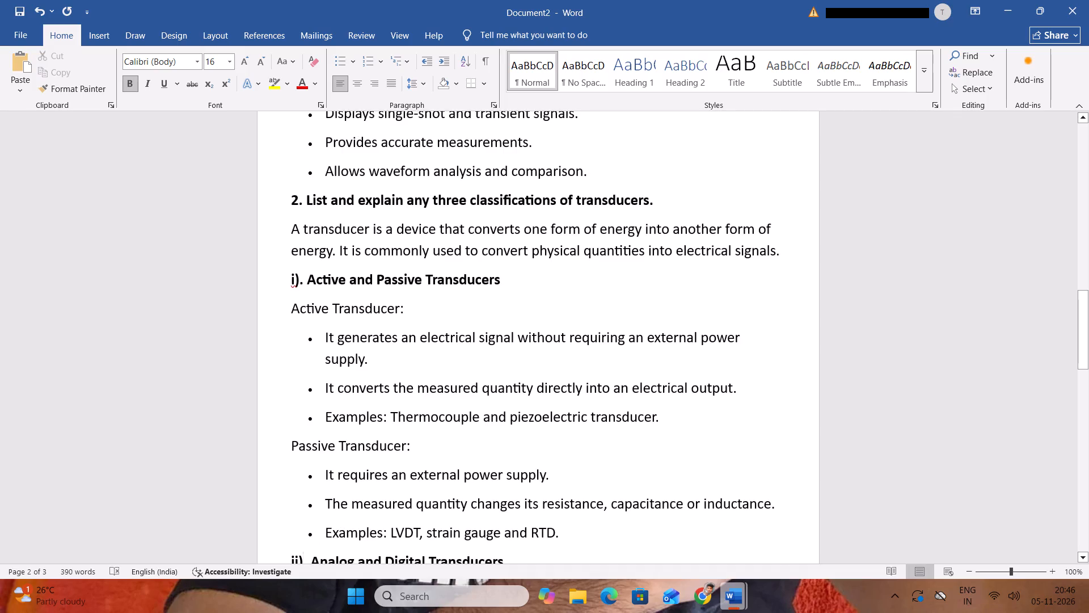
scroll(354, 322, down, 1)
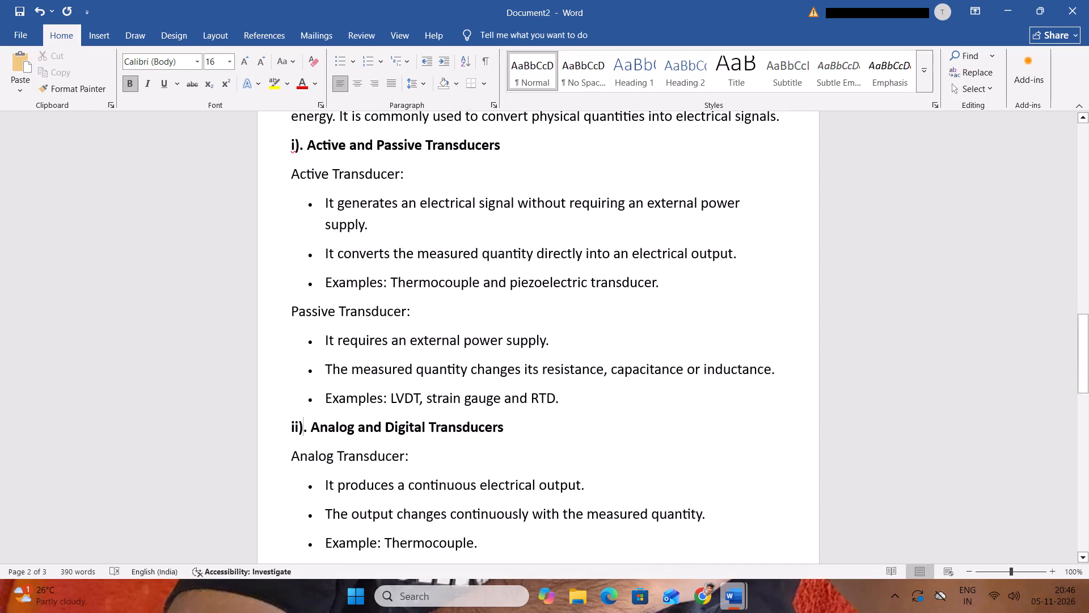
scroll(354, 322, up, 1)
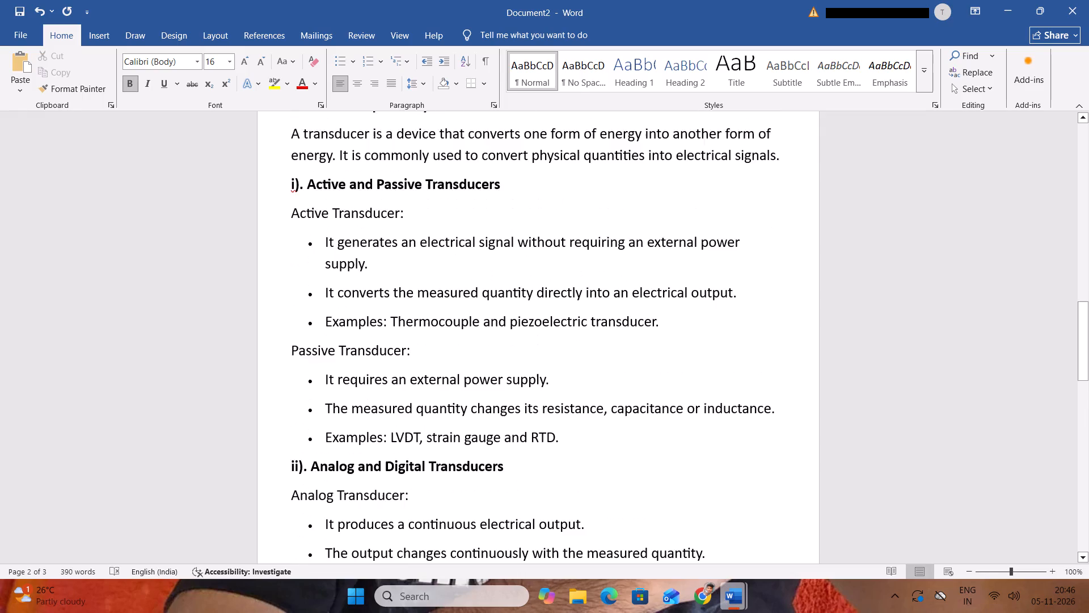
scroll(354, 322, up, 1)
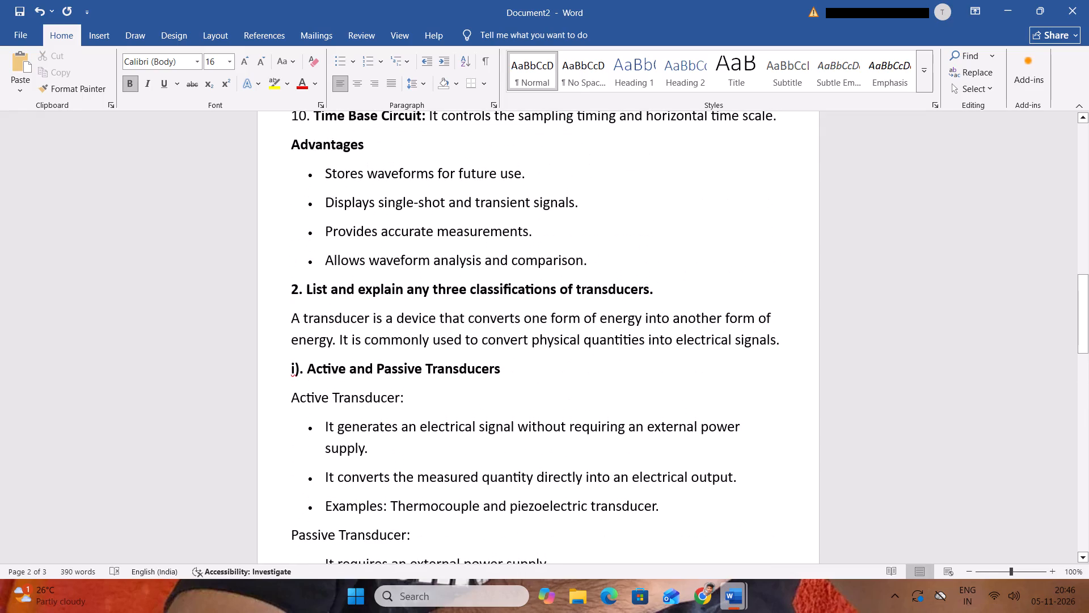
scroll(354, 322, up, 1)
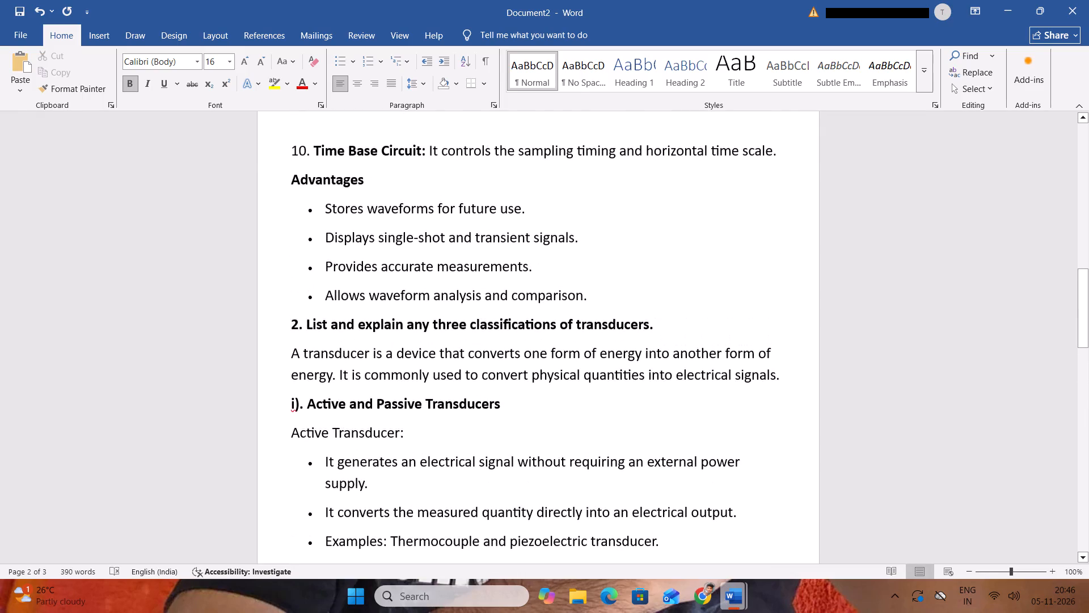
scroll(354, 322, up, 2)
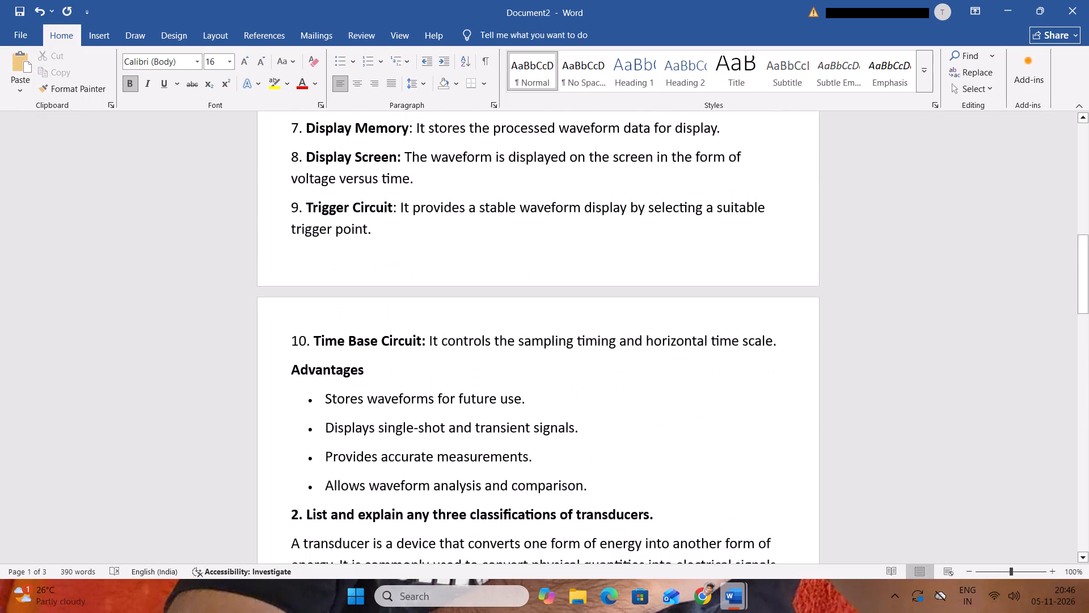
scroll(354, 322, up, 1)
scroll(354, 322, down, 7)
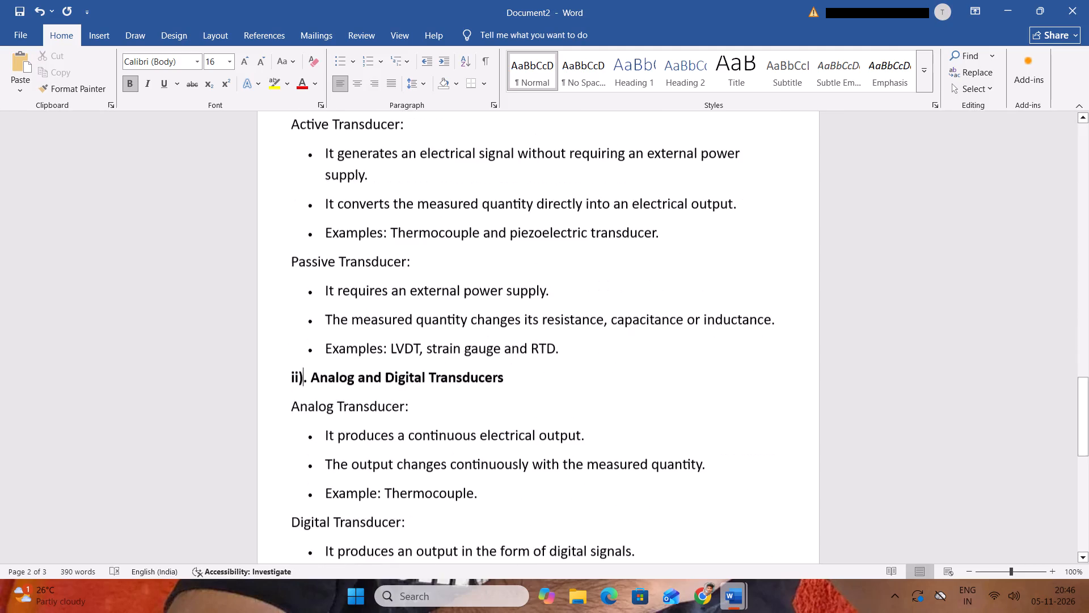
scroll(354, 322, down, 2)
Copy "Example: Digital encoder." to the end of the bullet "The output consists of discrete values.", after a few spaces.
scroll(354, 322, up, 1)
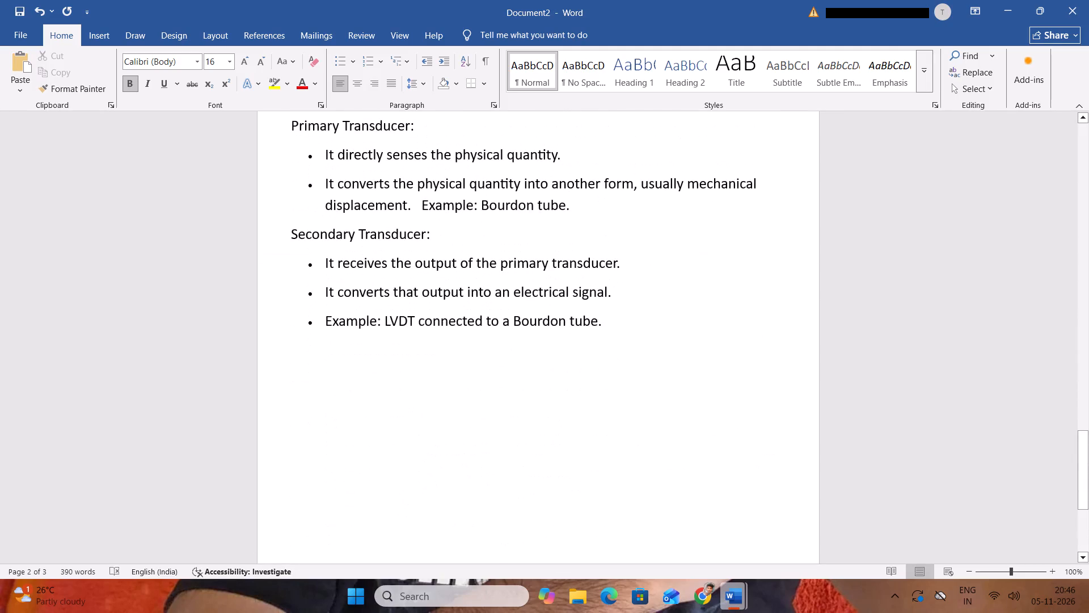
scroll(354, 322, up, 1)
scroll(396, 250, up, 2)
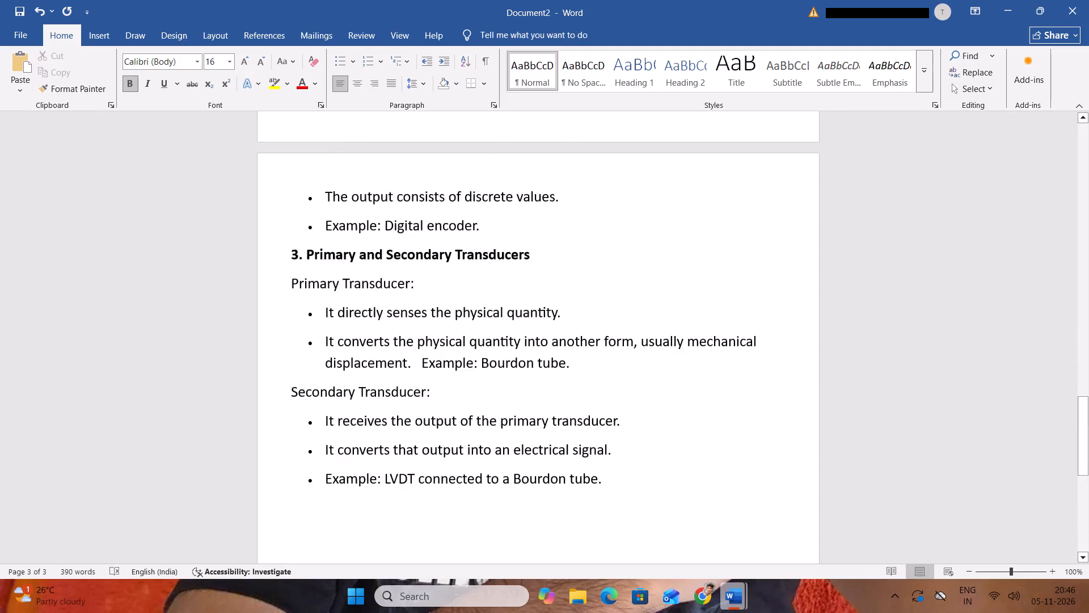
scroll(396, 250, up, 1)
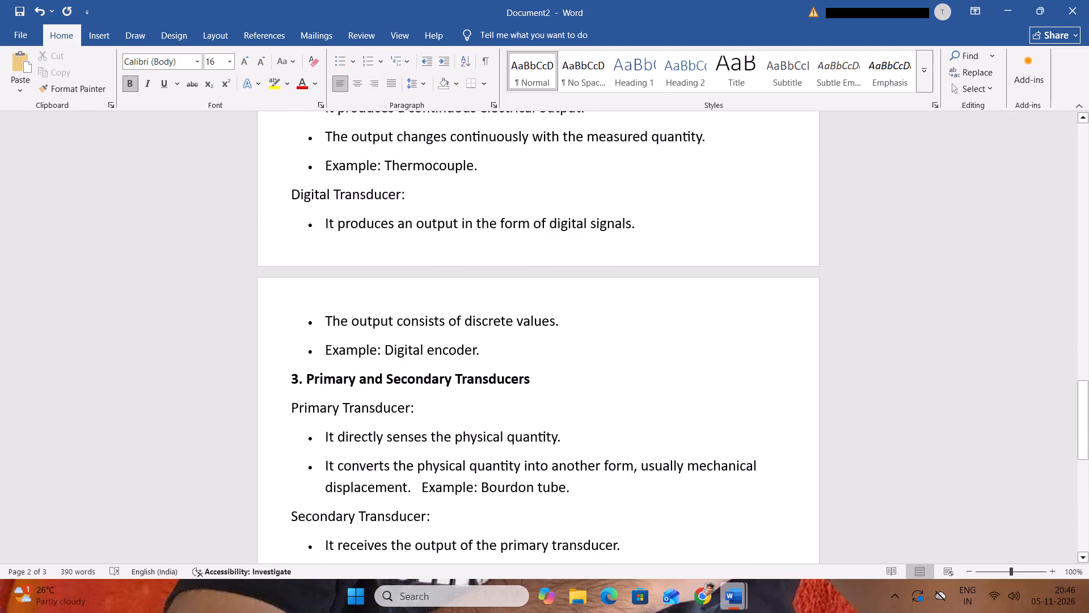
scroll(431, 320, up, 1)
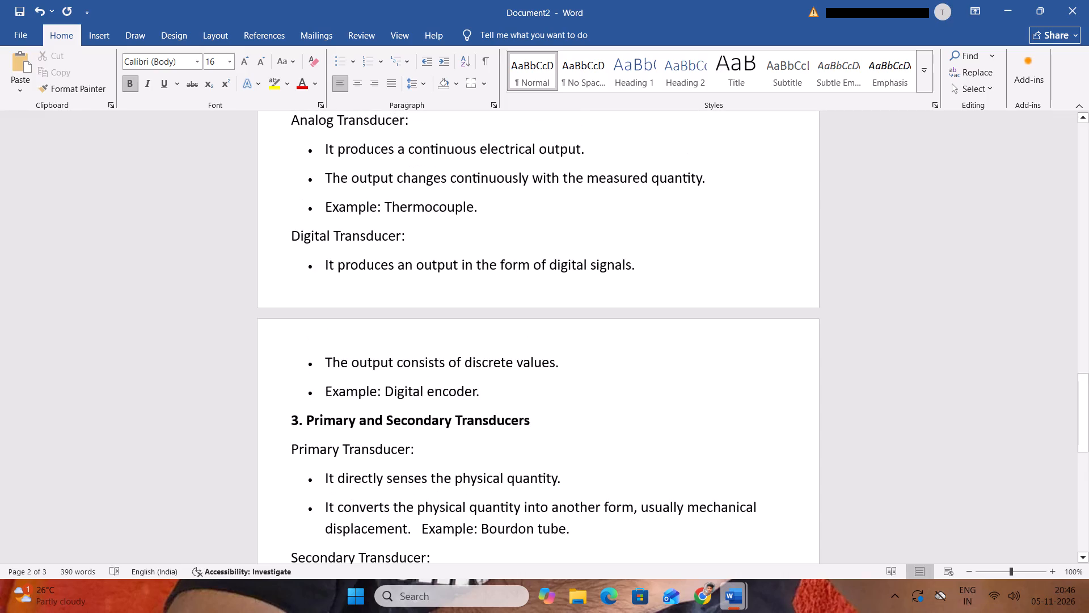
drag(483, 389, 292, 384)
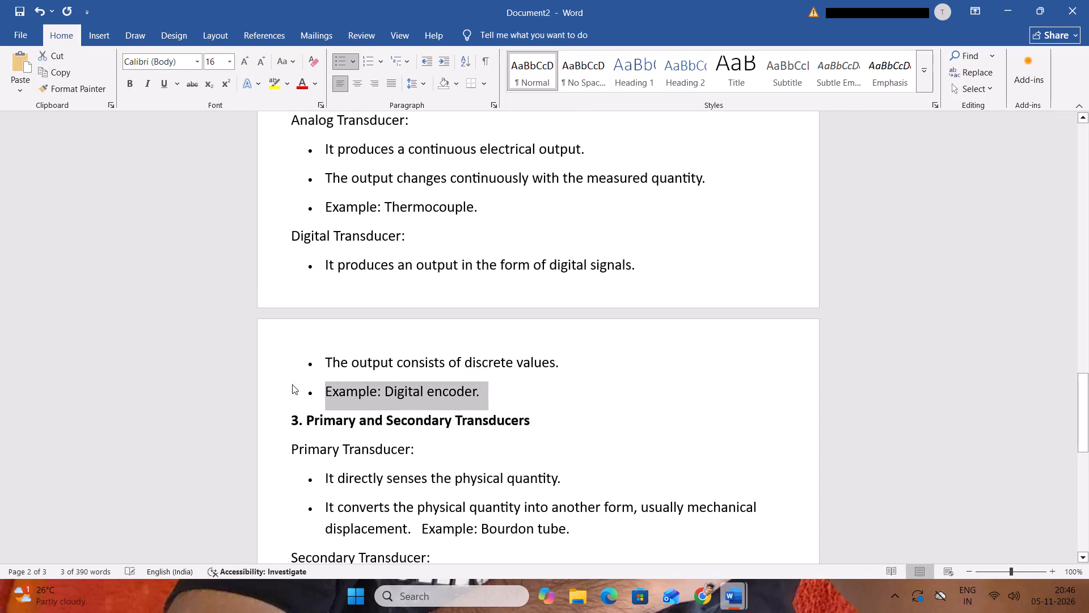
key(ctrl+c)
click(565, 366)
key(space)
key(space)
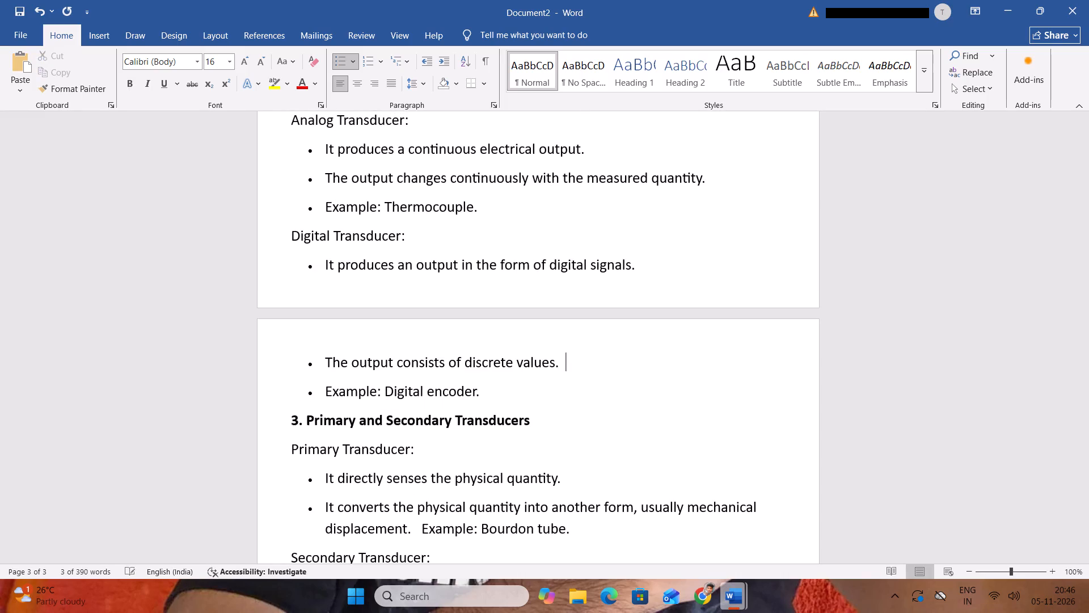
key(space)
key(space)
key(ctrl+v)
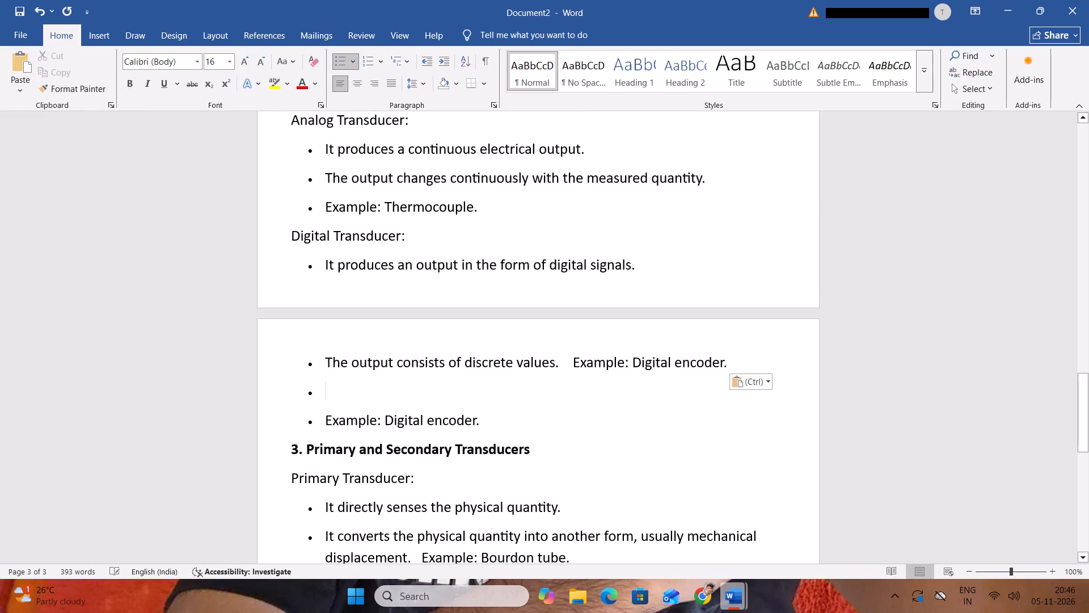
Make the word "Example" bold in the discrete values bullet under Digital Transducer.
drag(572, 360, 624, 368)
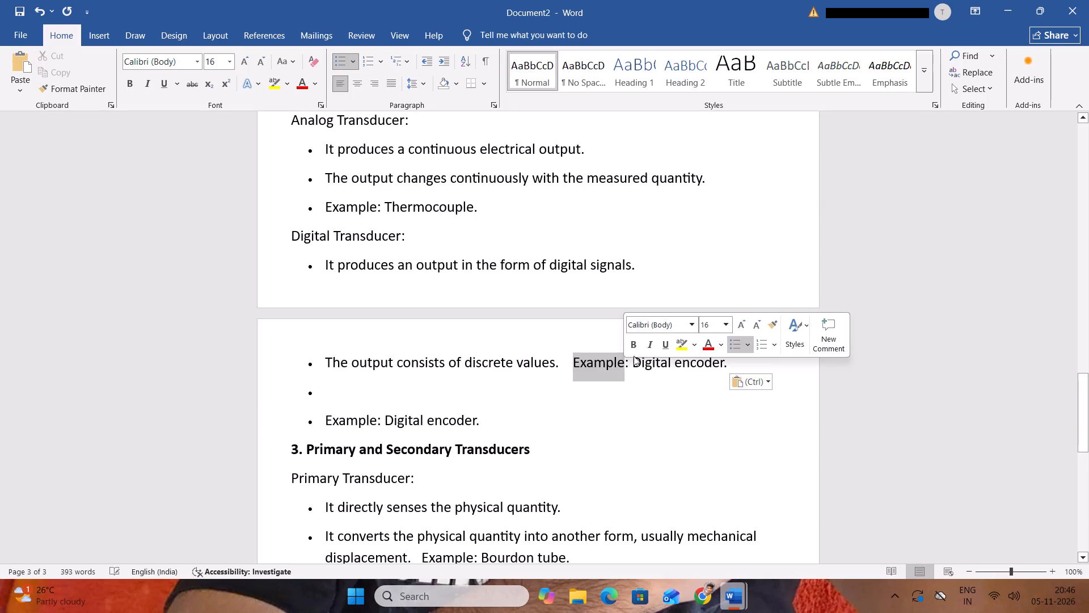
click(640, 346)
Delete the empty bullet and the duplicate "Example: Digital encoder." bullet above the Primary and Secondary Transducers heading.
drag(491, 417, 398, 387)
key(BackSpace)
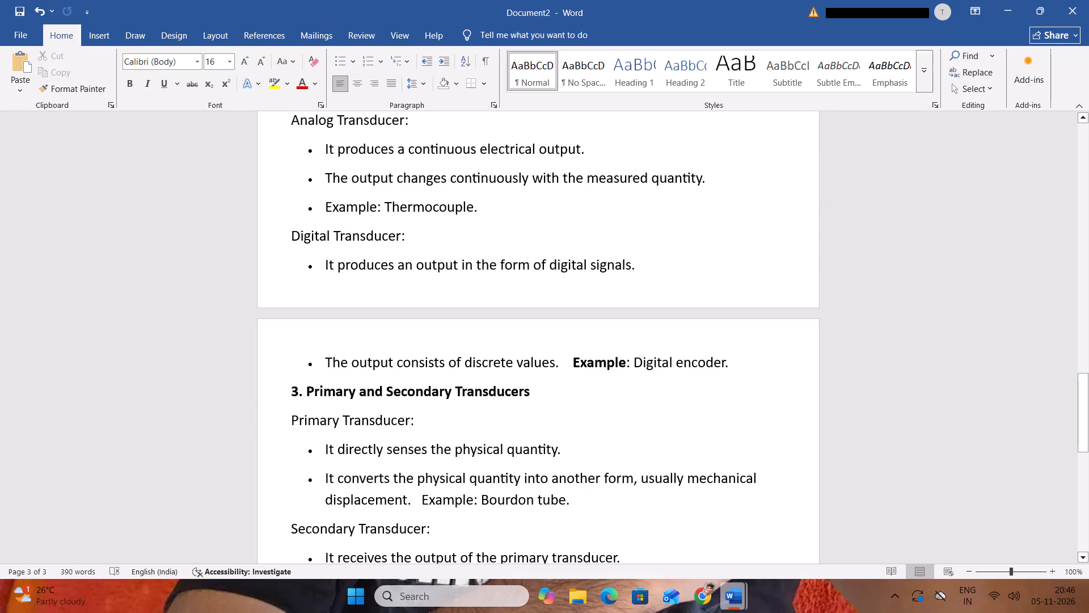
scroll(465, 410, down, 3)
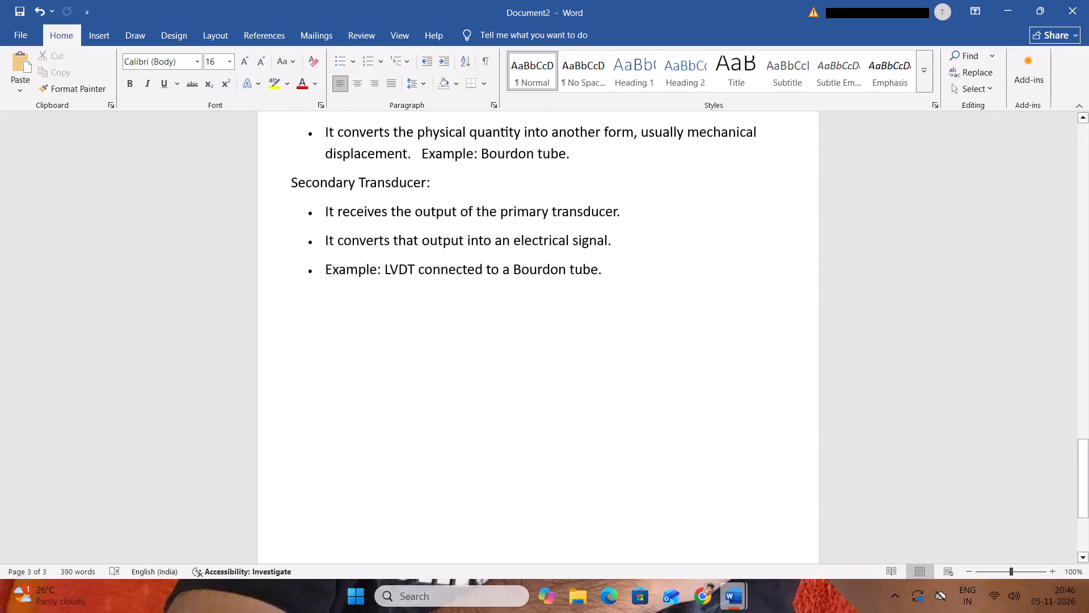
scroll(465, 410, down, 2)
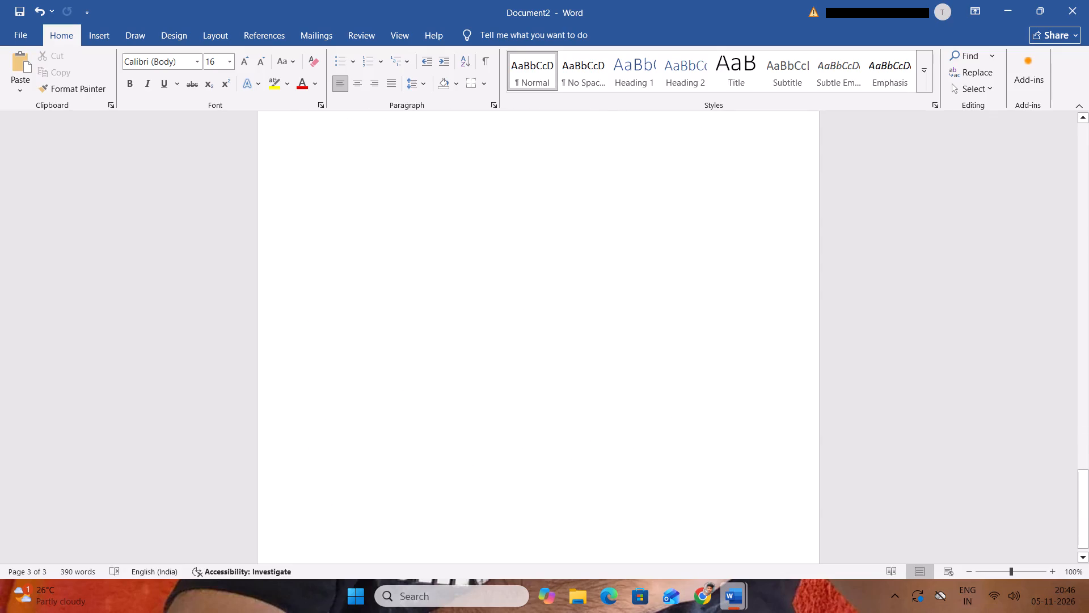
scroll(427, 469, down, 1)
key(alt+Tab)
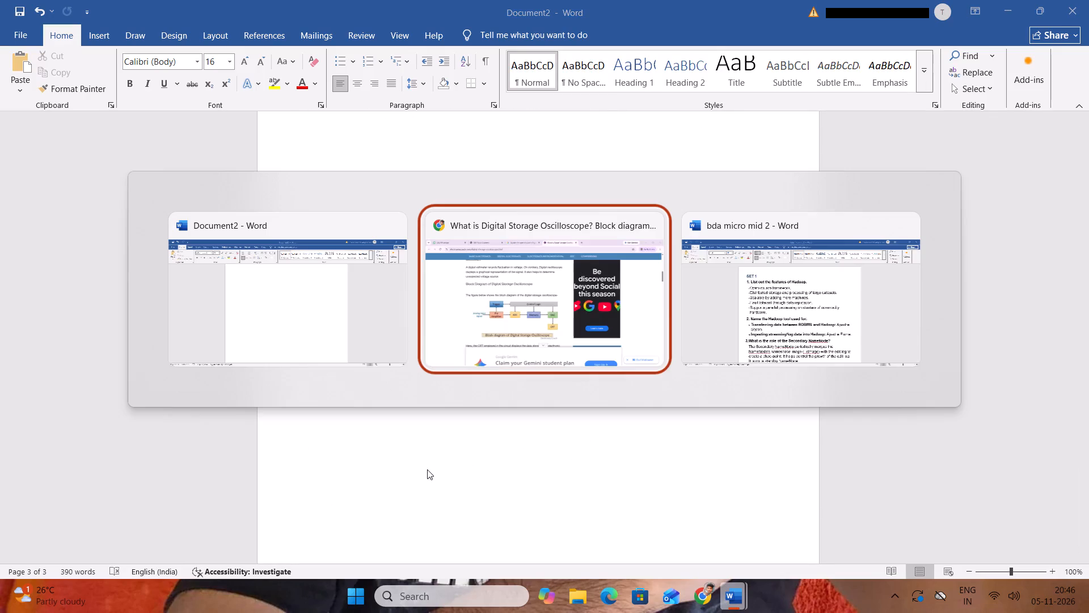
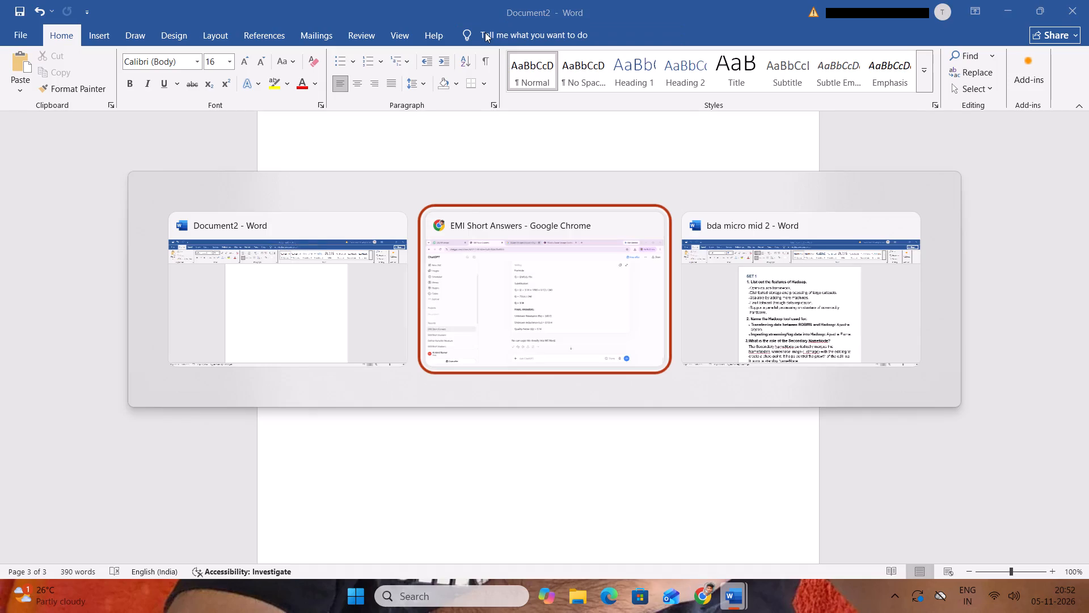
key(alt+Tab)
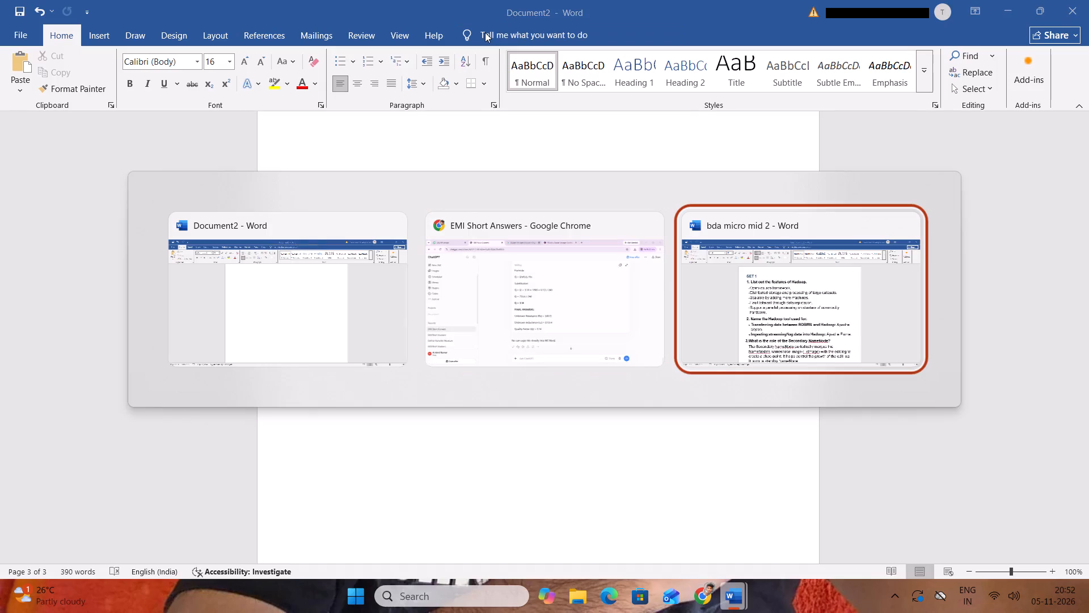
key(alt+Tab)
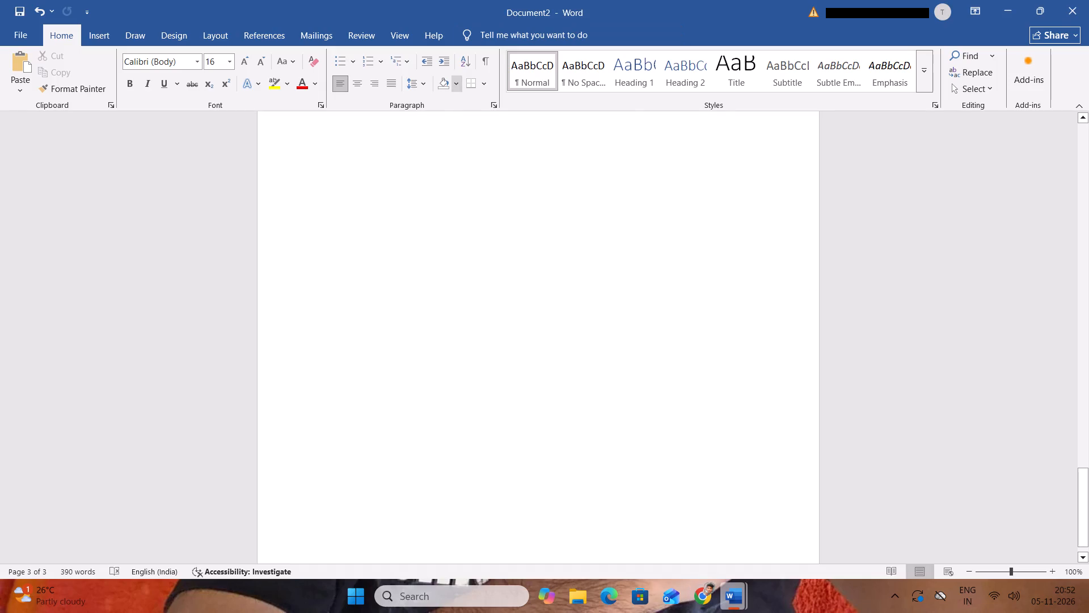
scroll(450, 145, up, 1)
click(328, 326)
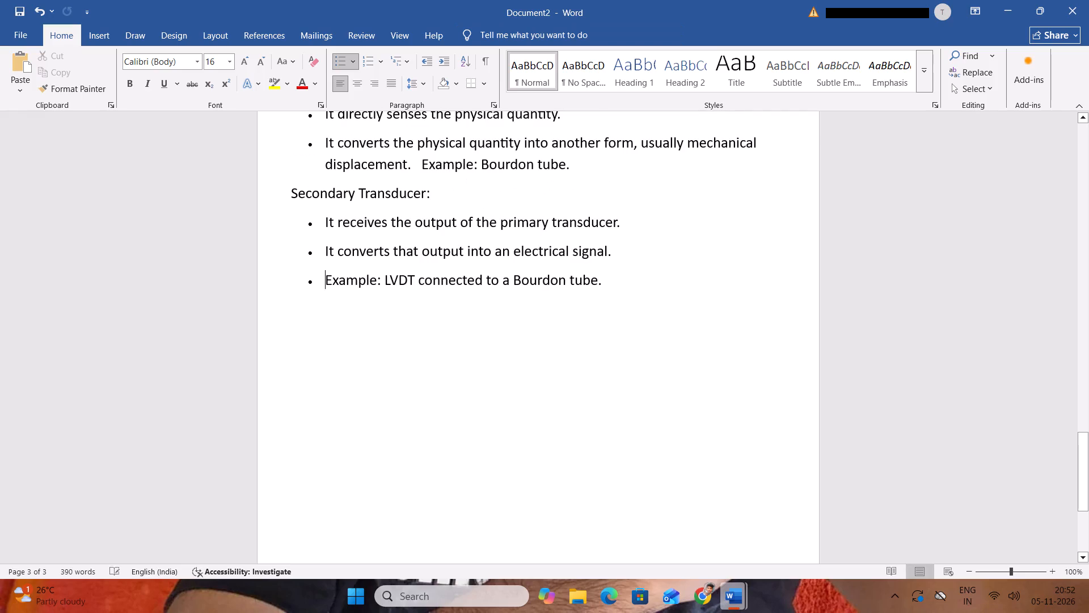
key(Down)
key(Right)
key(Right)
key(Right)
key(Right)
key(Right)
key(Right)
key(Right)
key(Right)
key(Right)
key(Right)
key(Right)
key(Right)
key(Right)
key(Right)
key(Right)
key(Right)
key(Right)
key(Right)
key(Right)
key(Right)
key(Return)
key(Return)
key(Return)
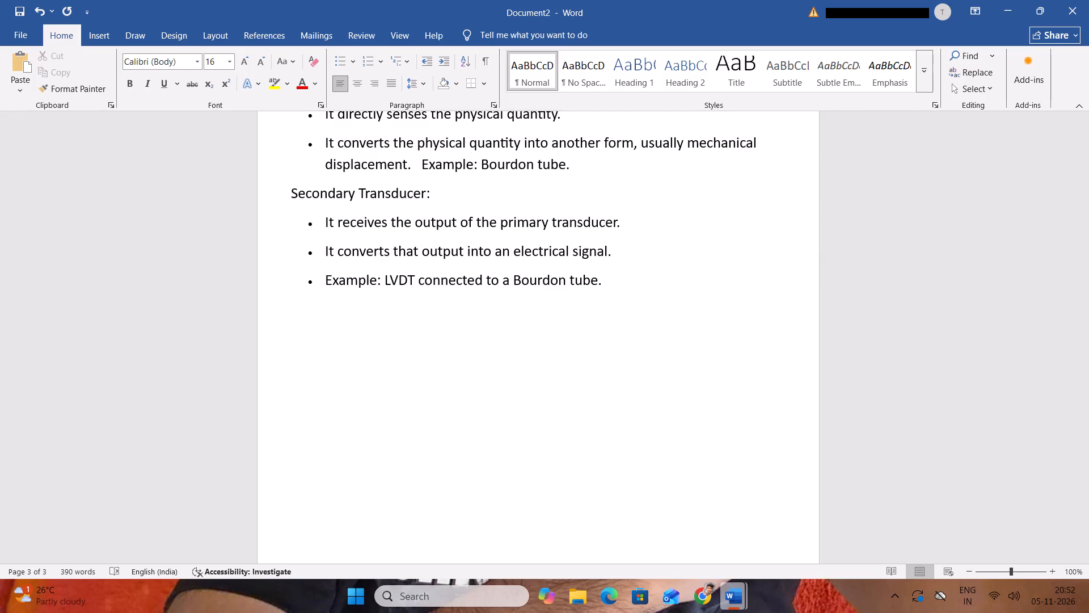
Number the new answer "3)" below the transducer bullets and paste the copied Maxwell's Bridge numerical solution after it.
key(3)
key(shift+parenright)
key(ctrl+v)
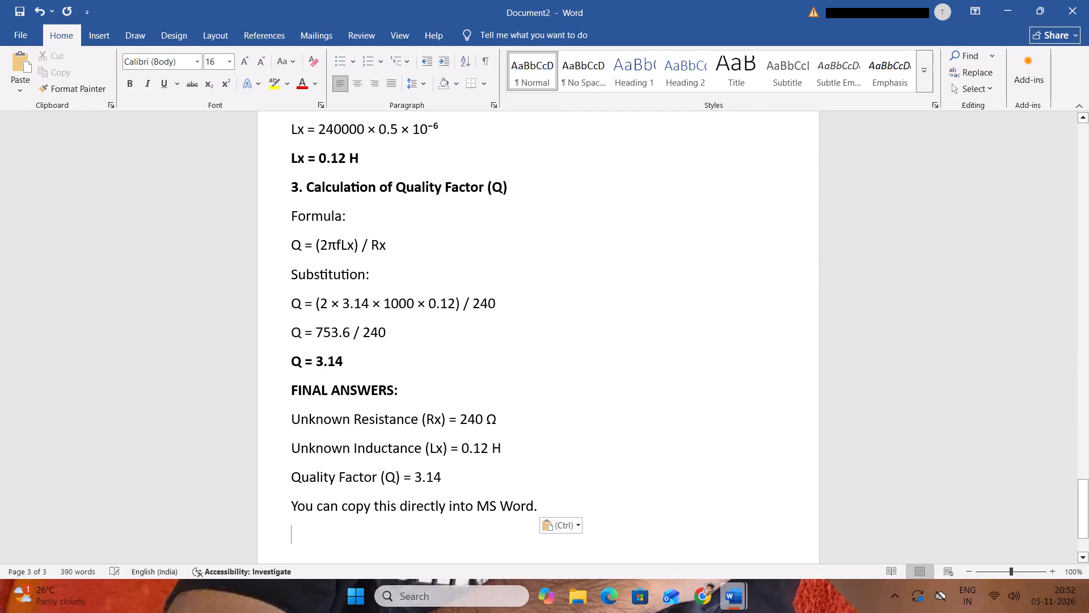
Review the document backwards from the pasted Maxwell's Bridge solution through the transducer classifications to the DSO advantages, checking content and numbering.
scroll(376, 379, up, 2)
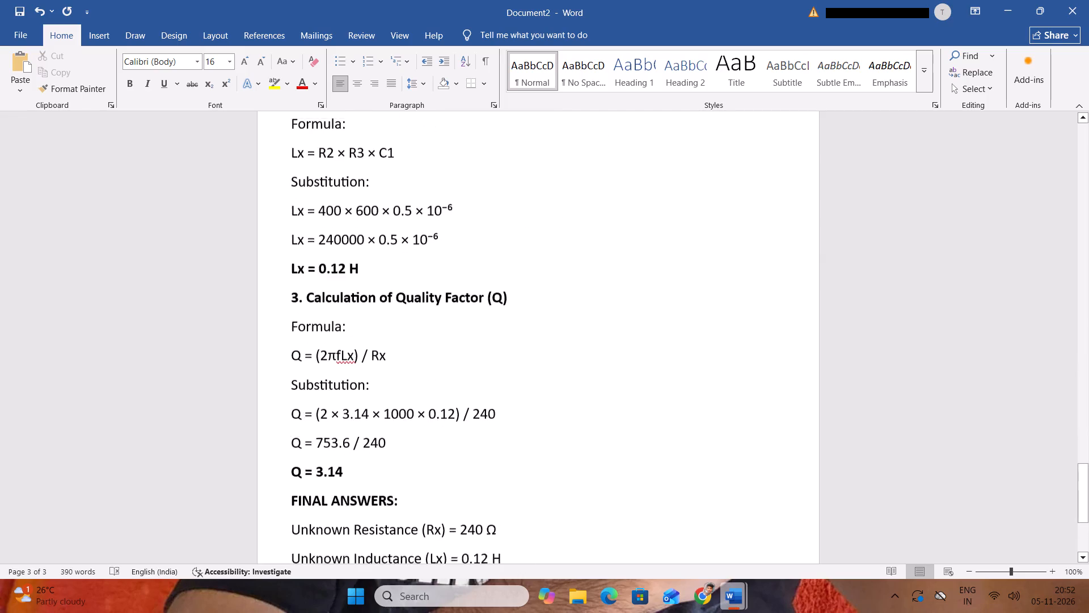
scroll(376, 379, up, 1)
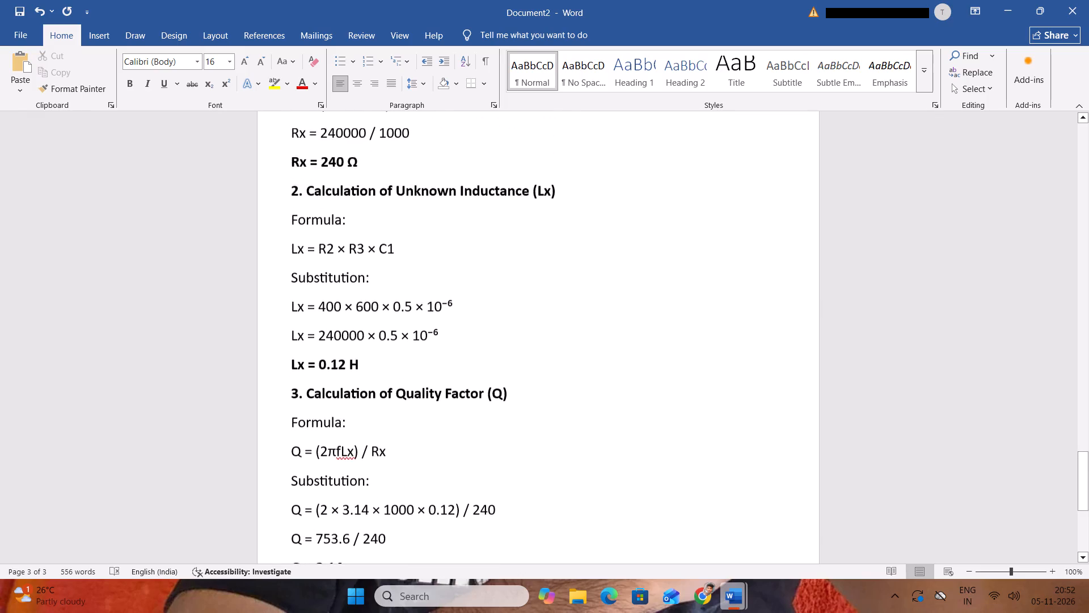
scroll(376, 379, up, 2)
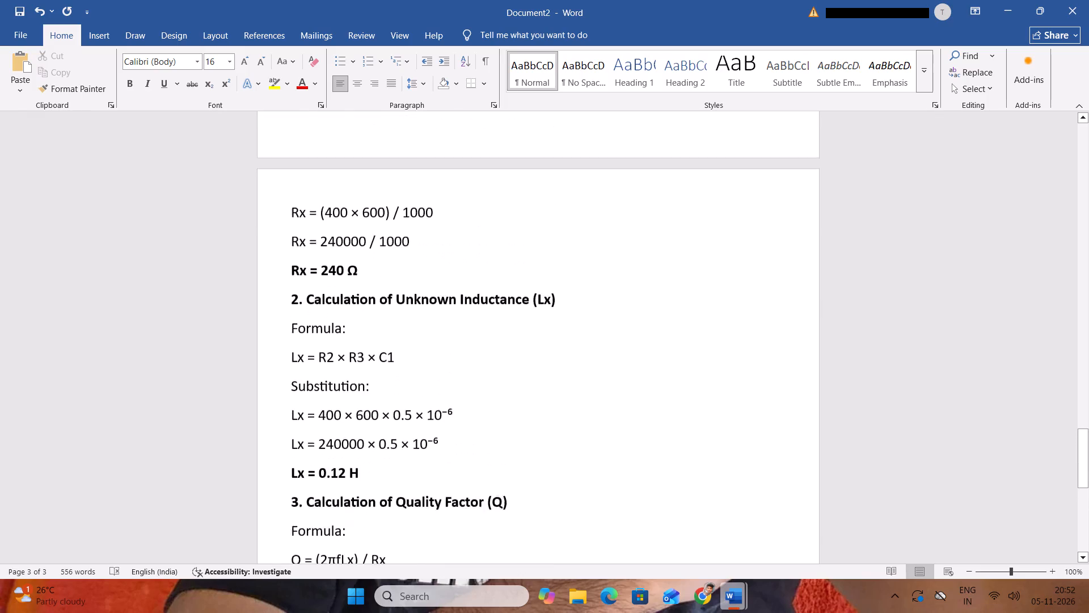
scroll(376, 379, up, 3)
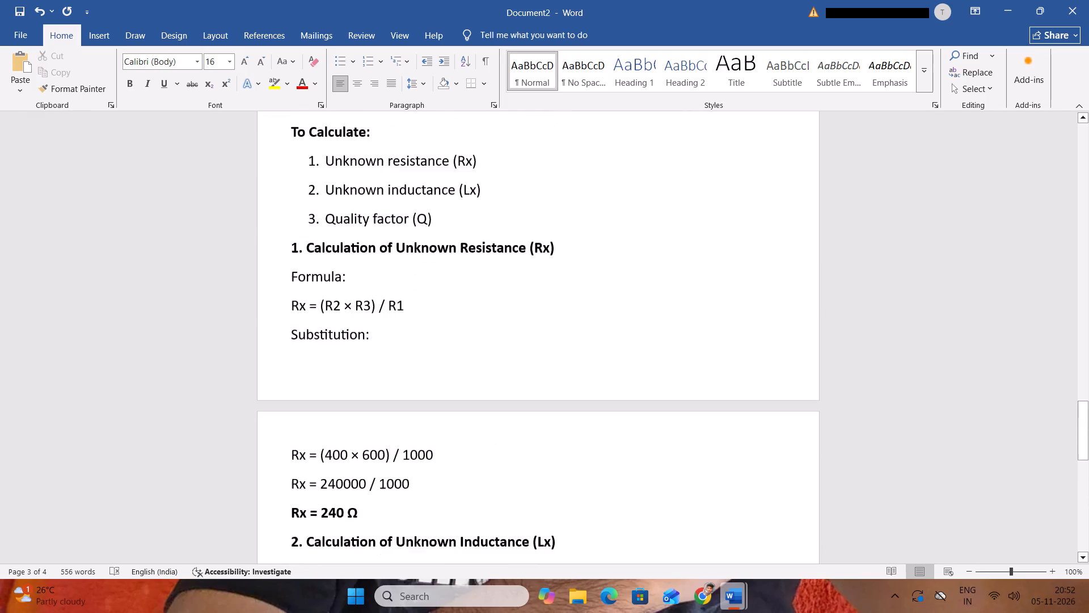
scroll(376, 379, up, 3)
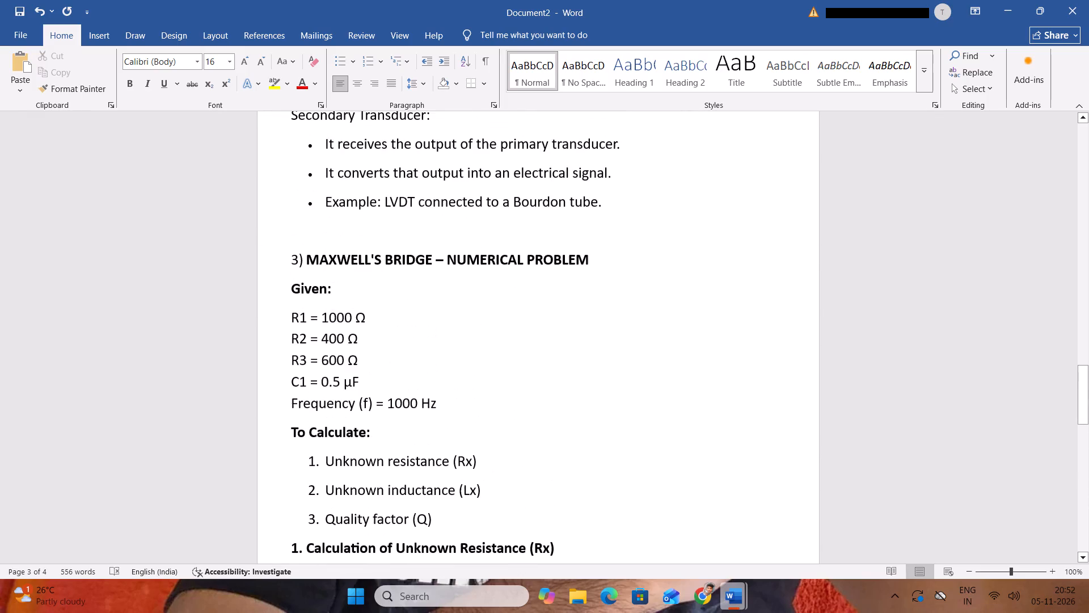
scroll(322, 282, up, 3)
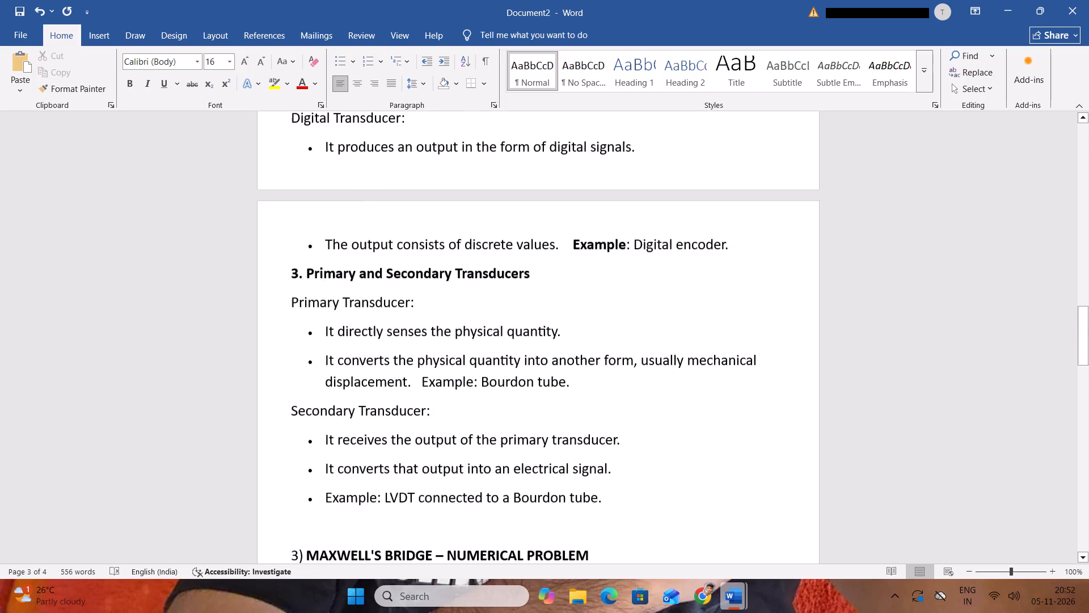
scroll(396, 277, up, 2)
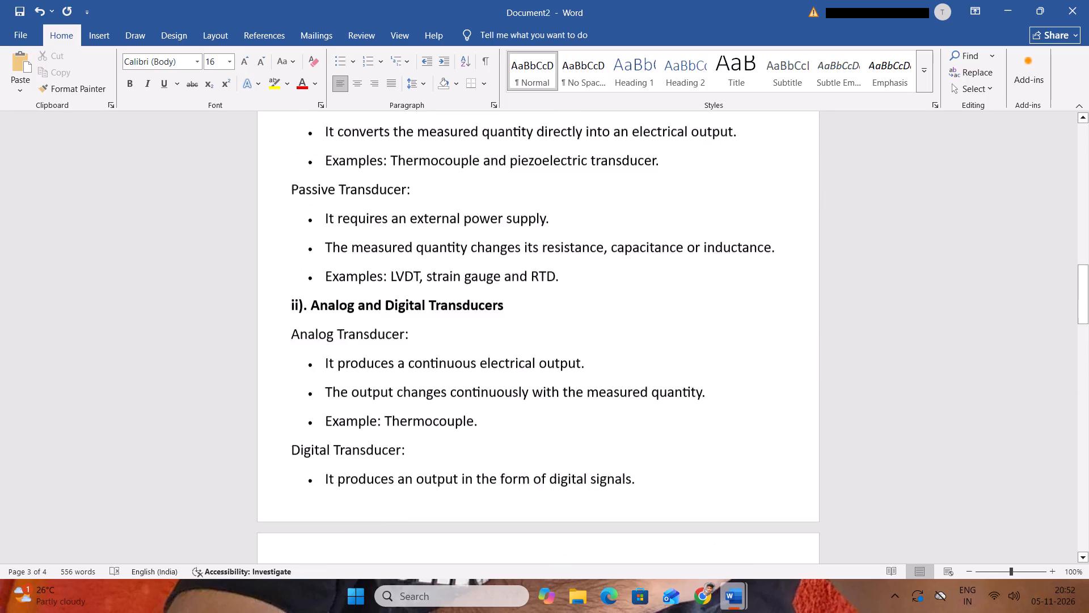
scroll(396, 277, up, 5)
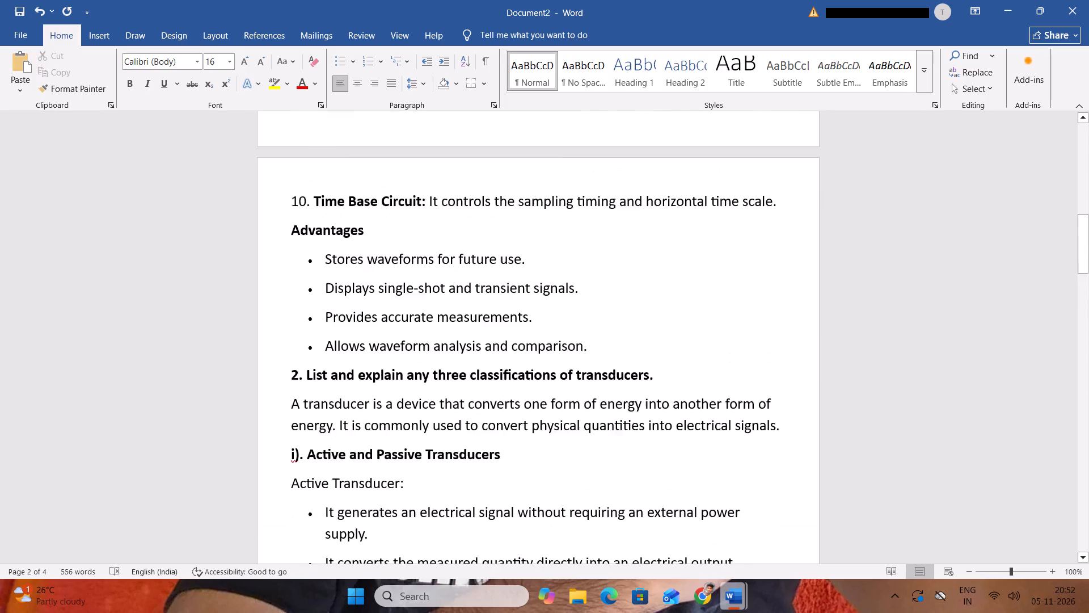
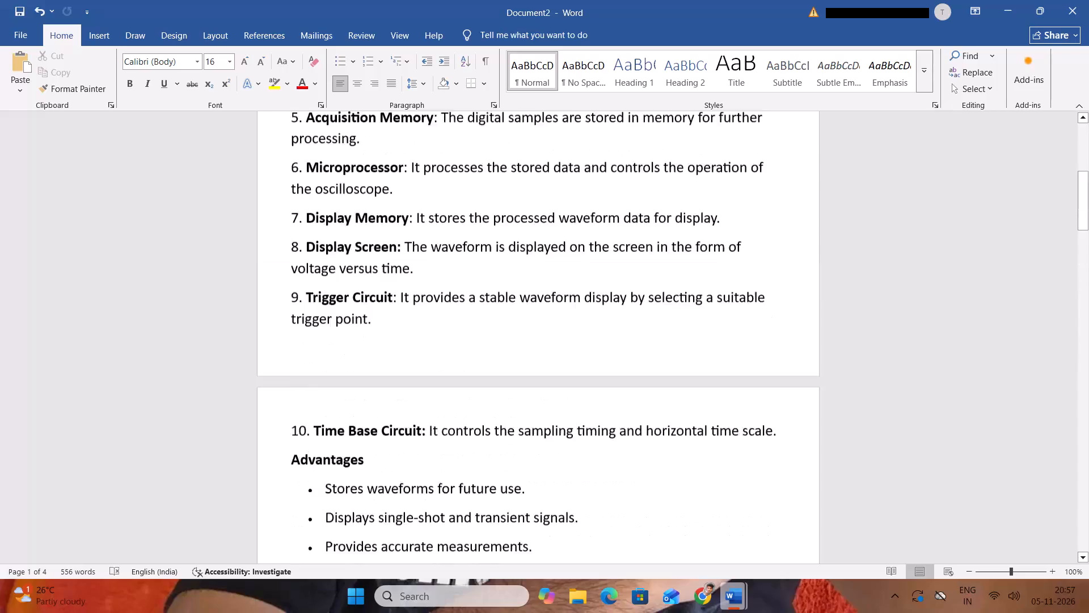
Review the DSO answer and the transducer classifications in the document, checking content and numbering.
scroll(533, 338, up, 3)
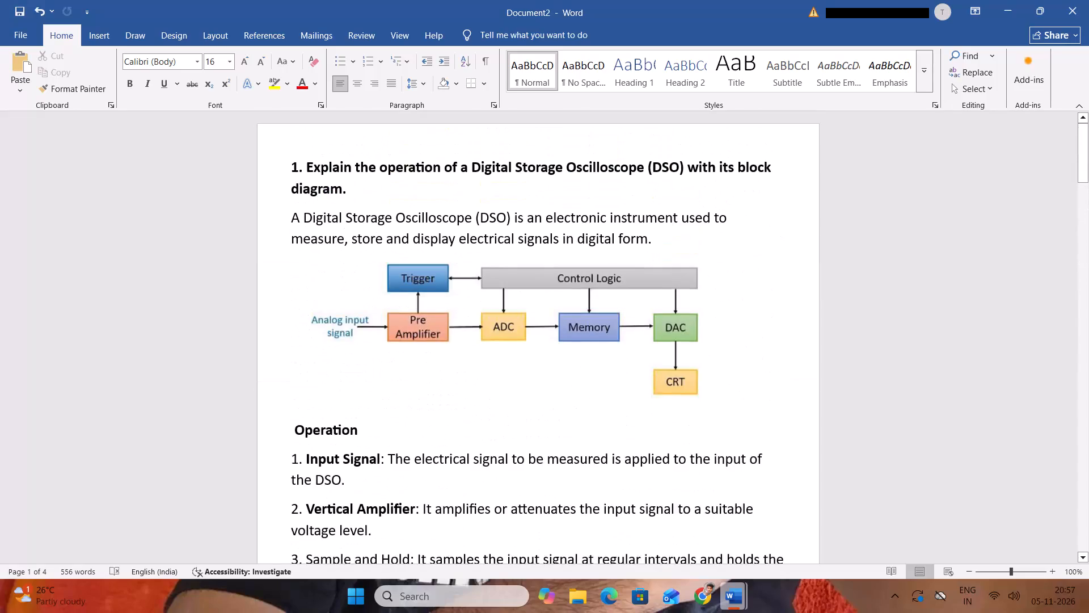
scroll(419, 334, down, 4)
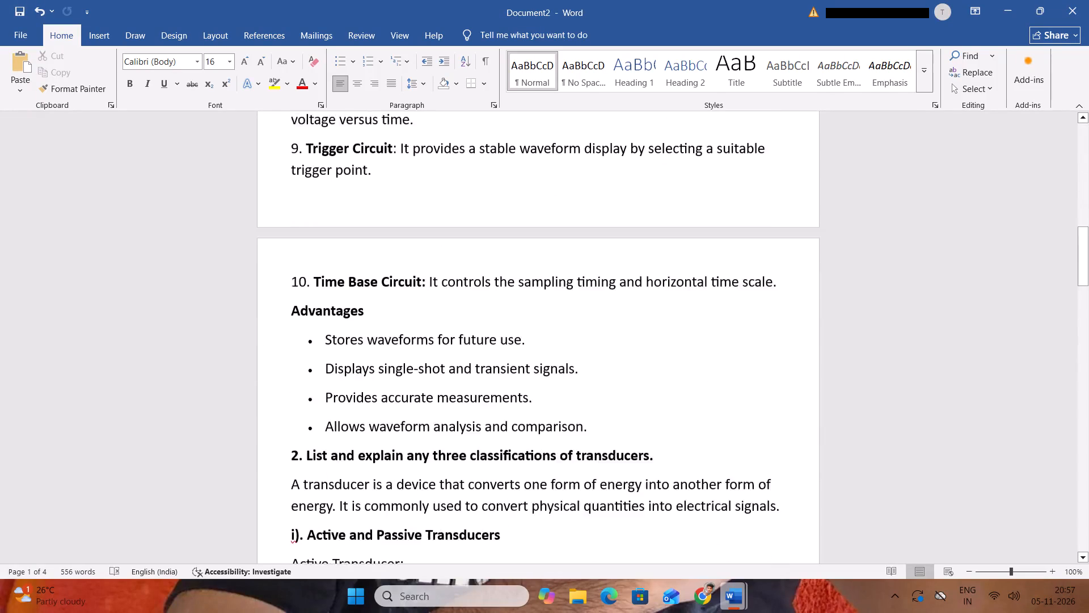
scroll(419, 334, down, 4)
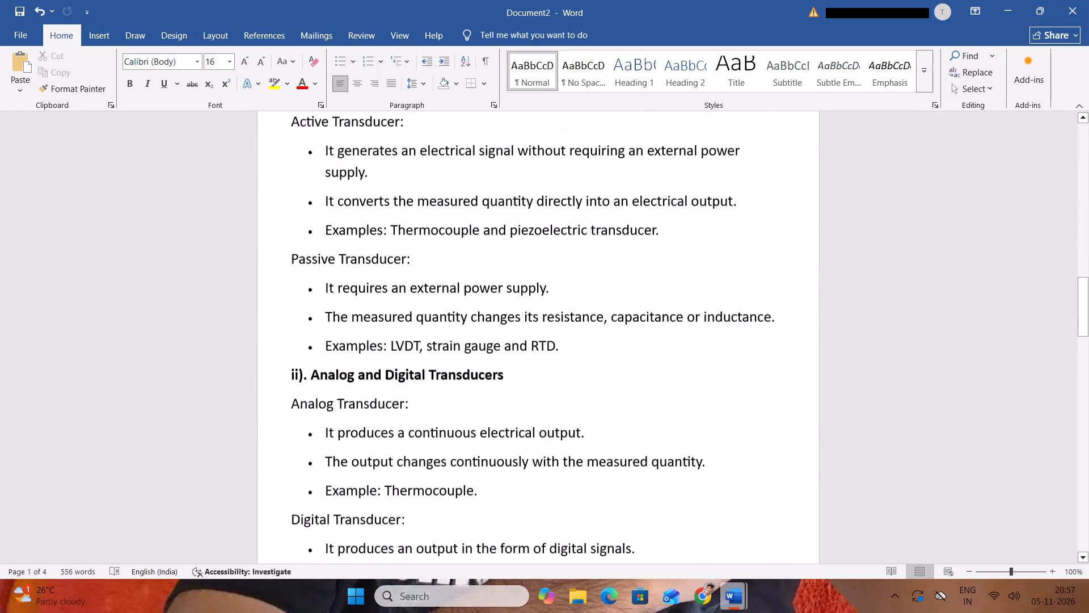
scroll(419, 334, down, 3)
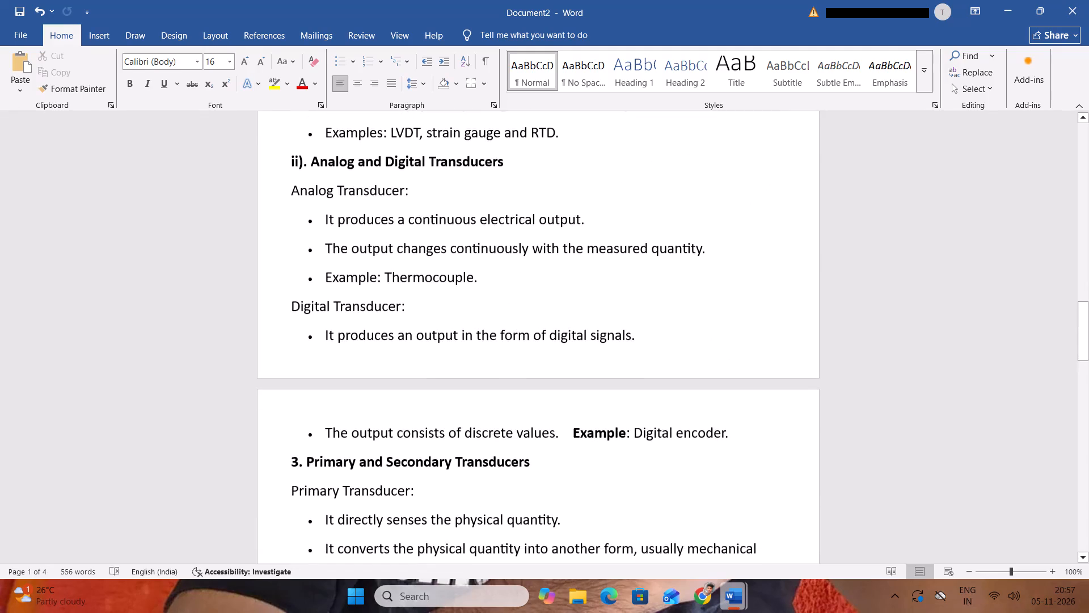
scroll(461, 243, down, 1)
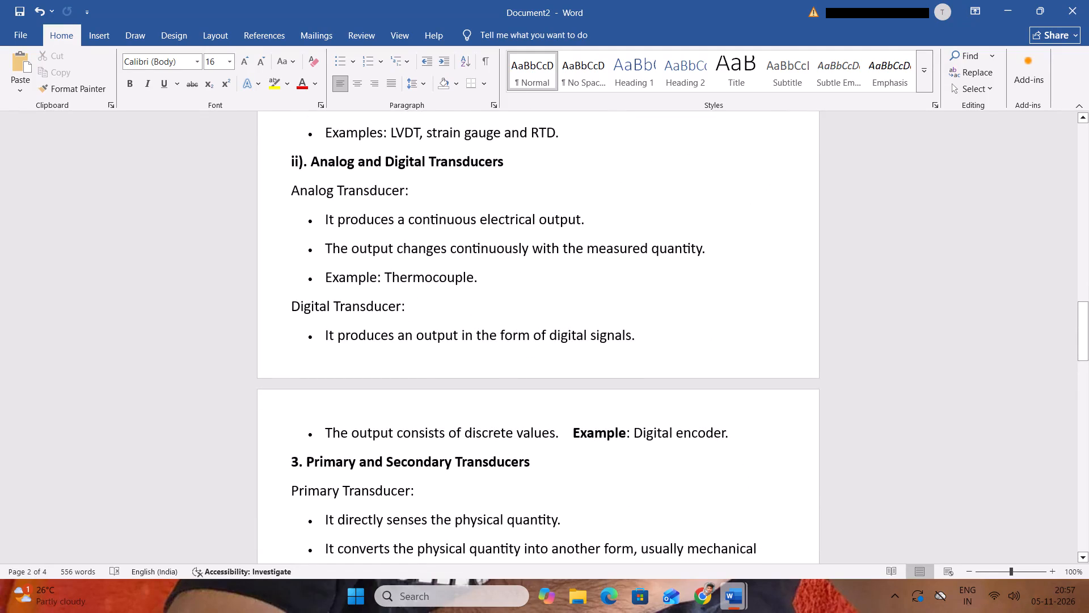
scroll(417, 178, up, 1)
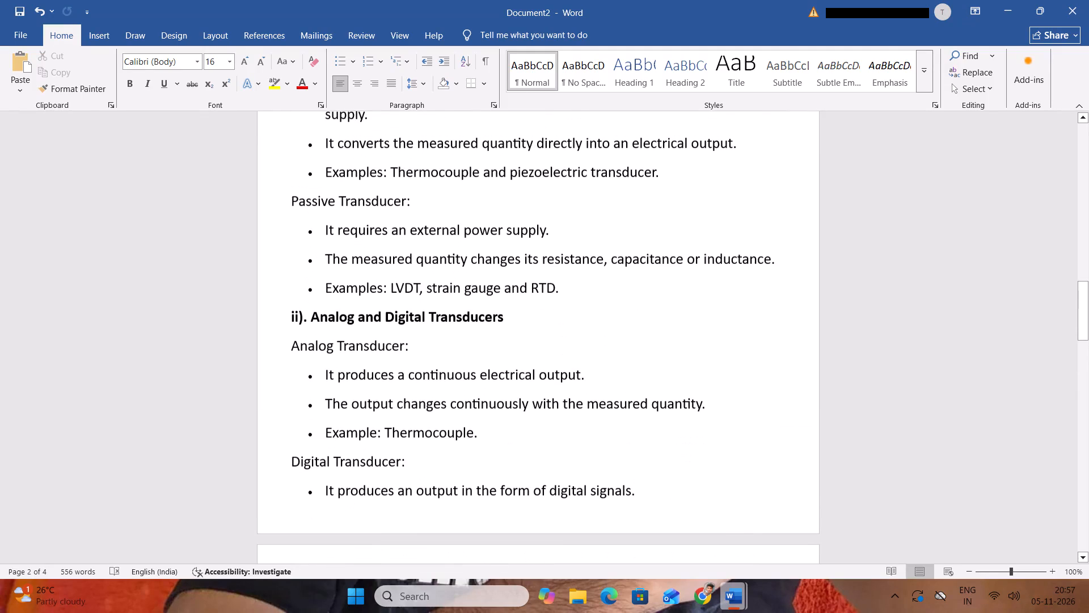
scroll(417, 178, up, 2)
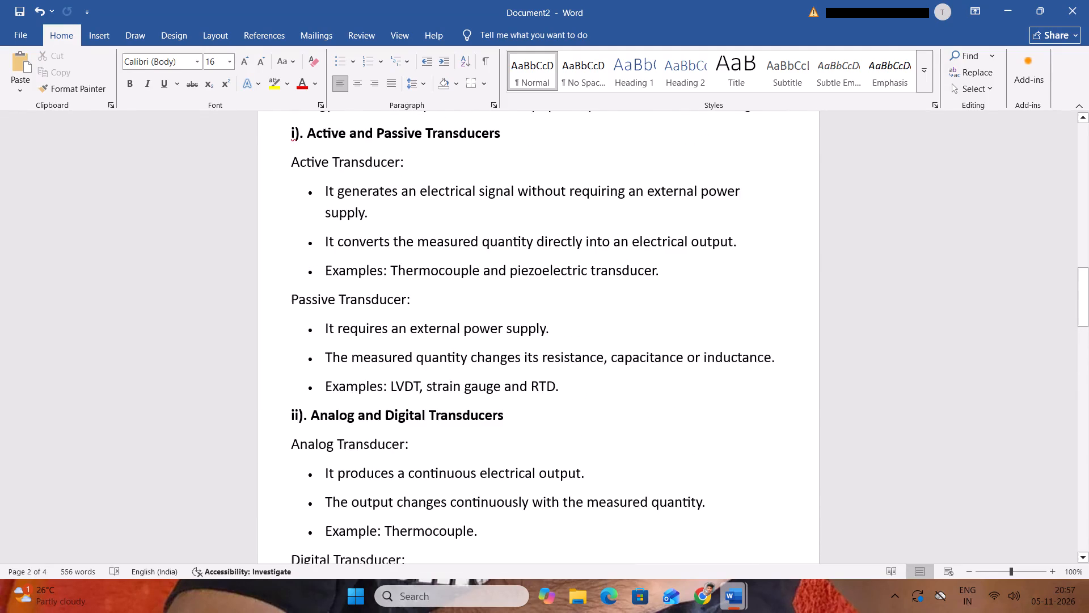
scroll(417, 178, up, 1)
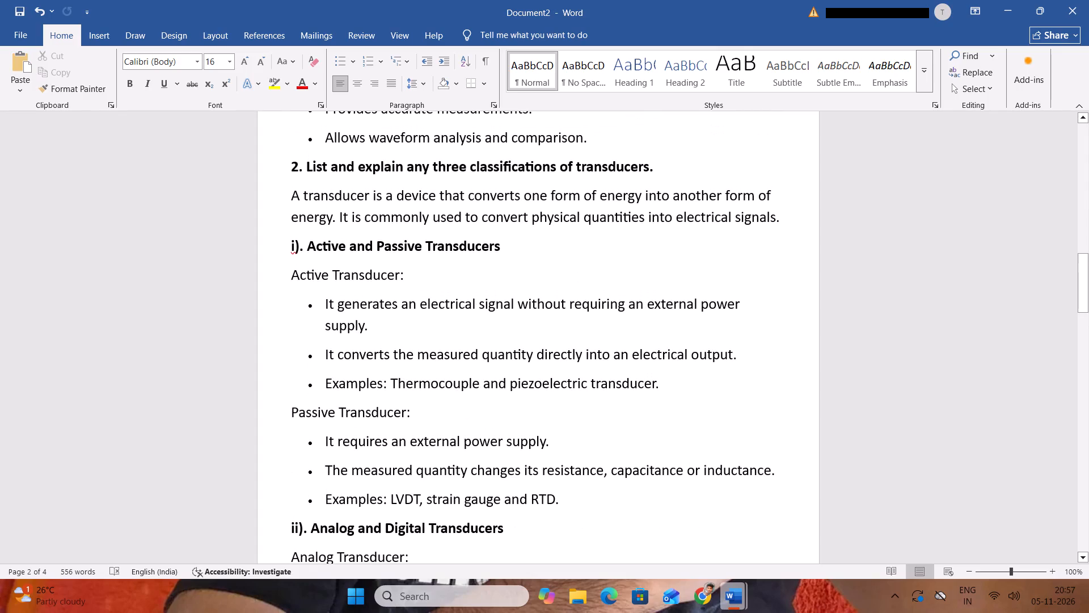
scroll(417, 178, up, 1)
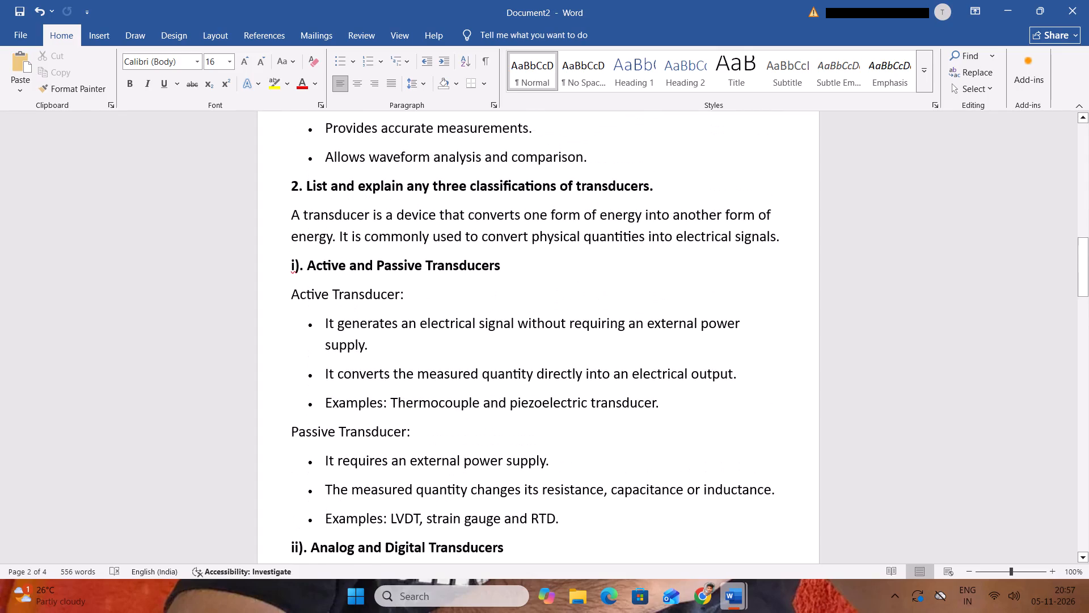
Delete the bullet "Allows waveform analysis and comparison." from the DSO Advantages list.
scroll(417, 178, up, 2)
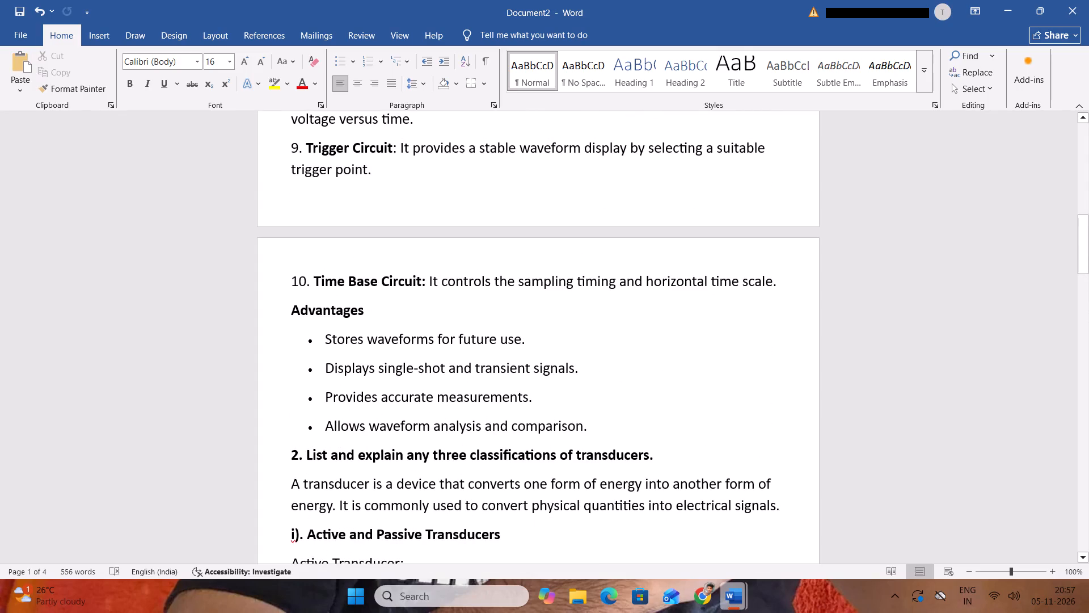
drag(594, 430, 285, 439)
key(BackSpace)
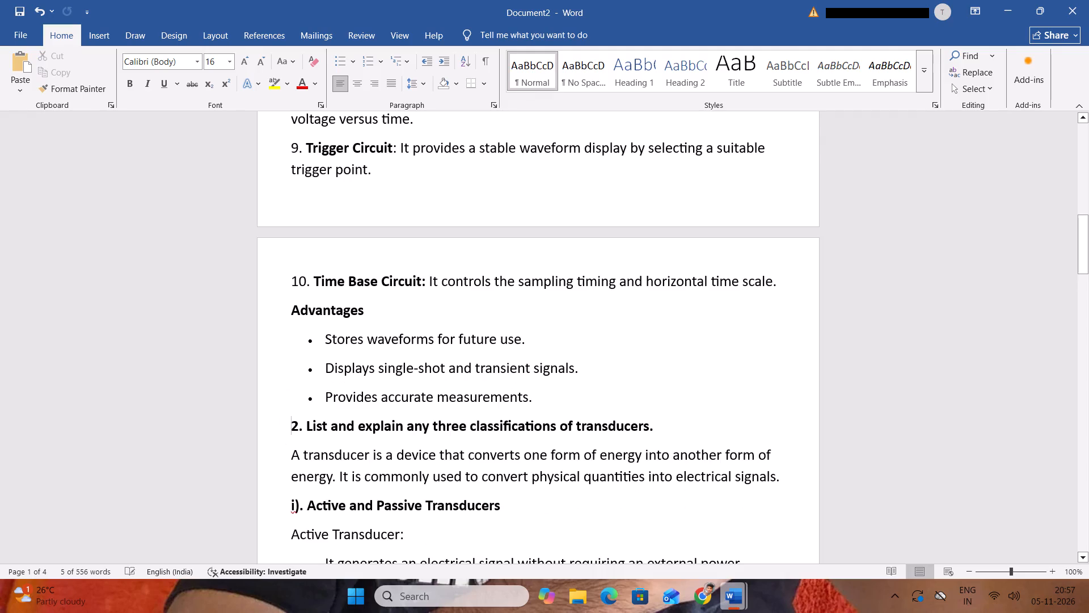
Review the document from the transducer classifications through the Maxwell's Bridge unknown resistance calculation, checking content and page breaks.
scroll(371, 398, down, 3)
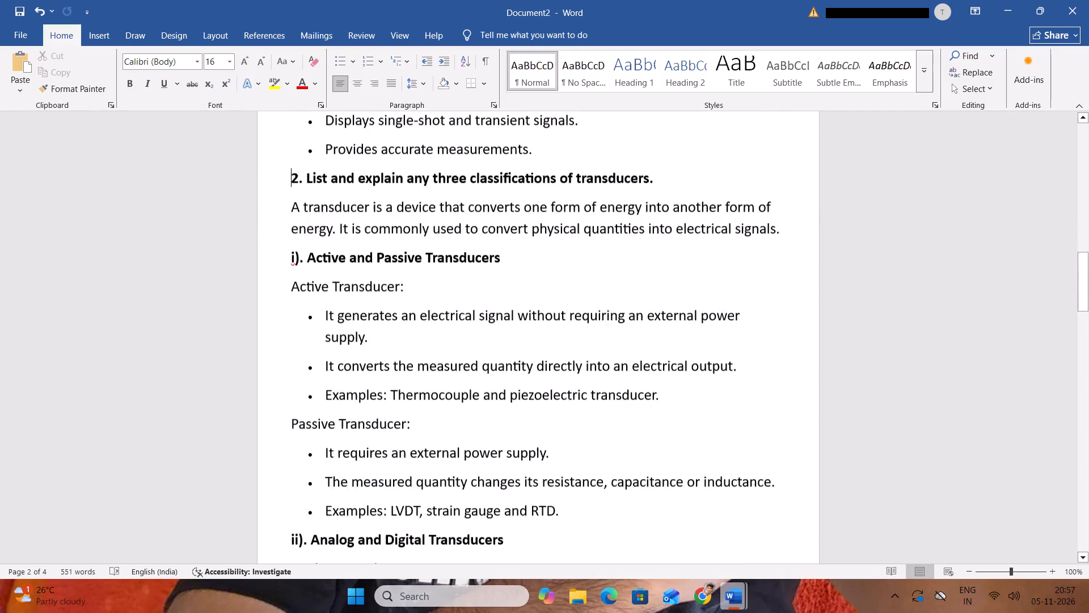
scroll(371, 398, down, 3)
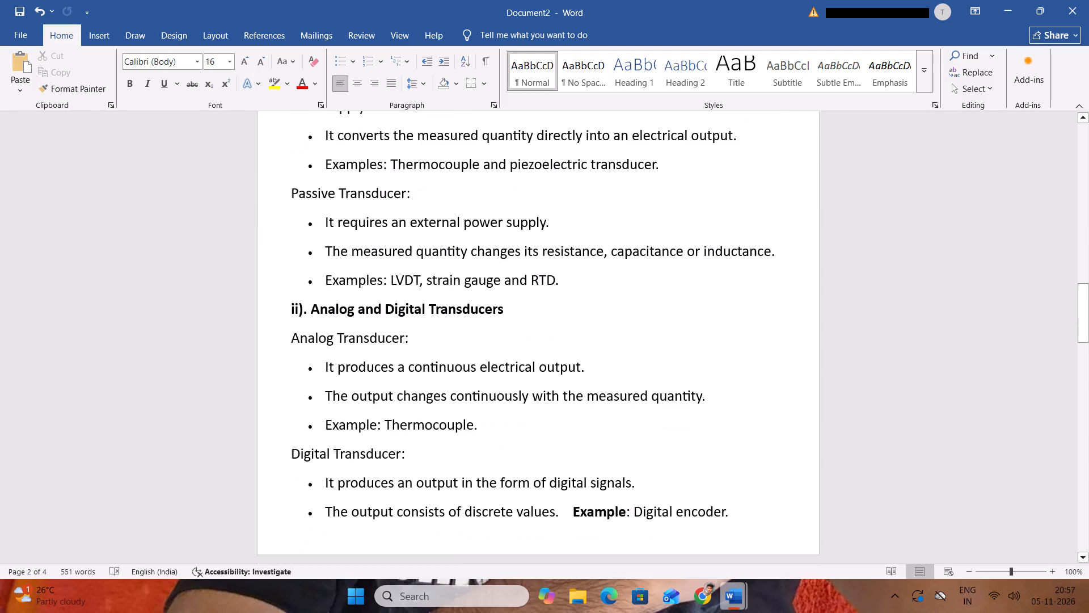
scroll(371, 398, down, 1)
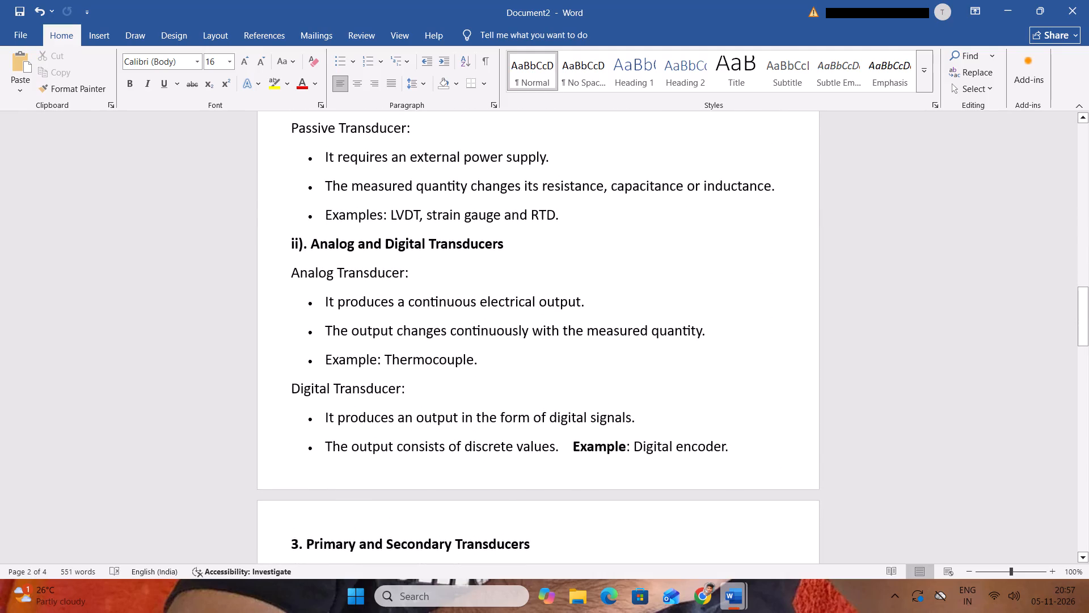
scroll(315, 490, down, 1)
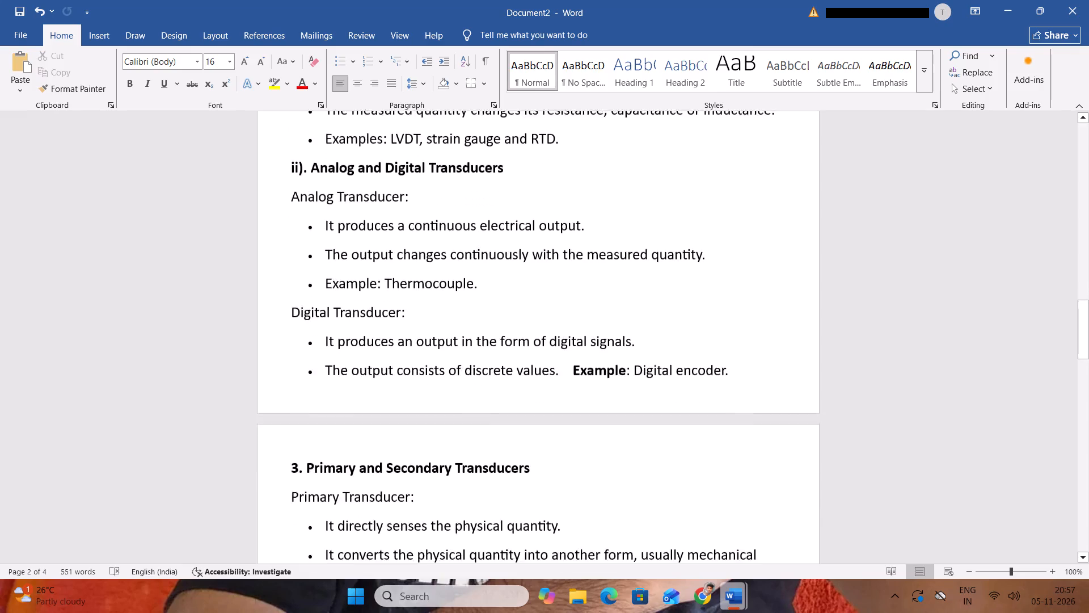
scroll(315, 490, down, 4)
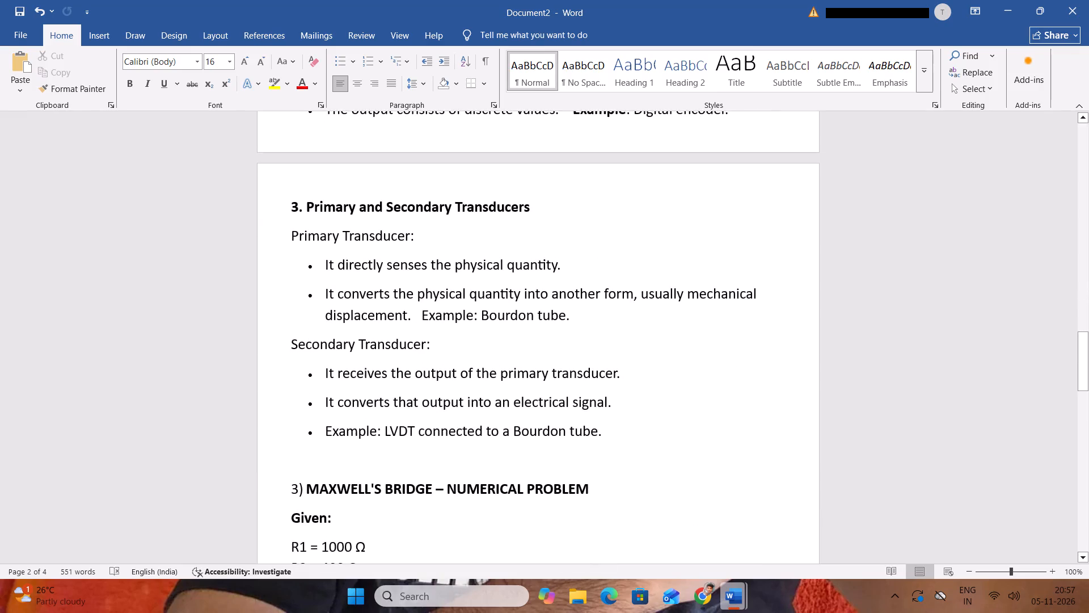
scroll(332, 468, down, 3)
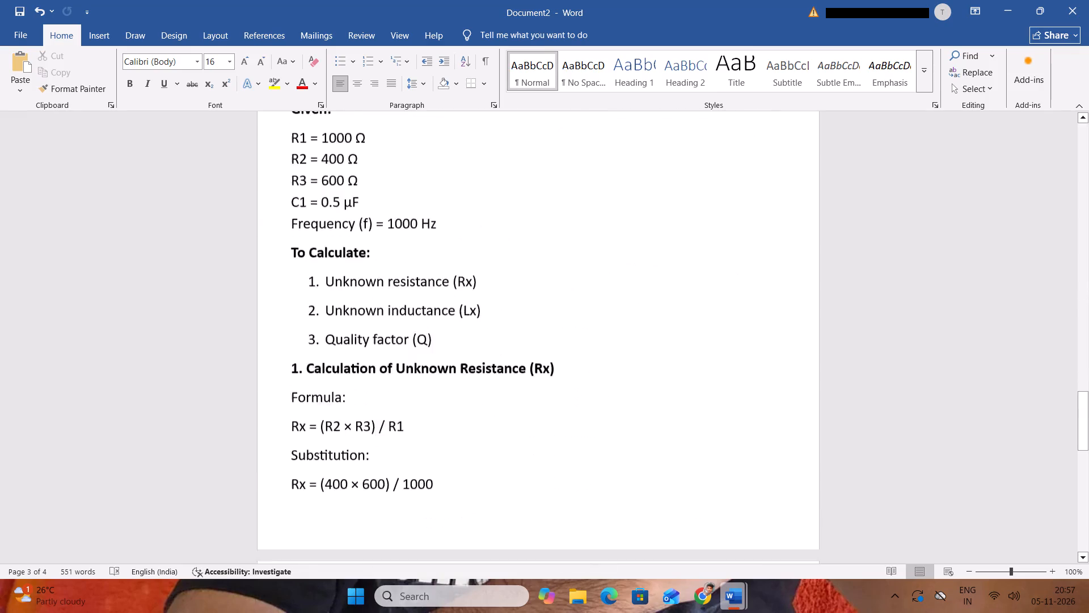
scroll(332, 468, down, 2)
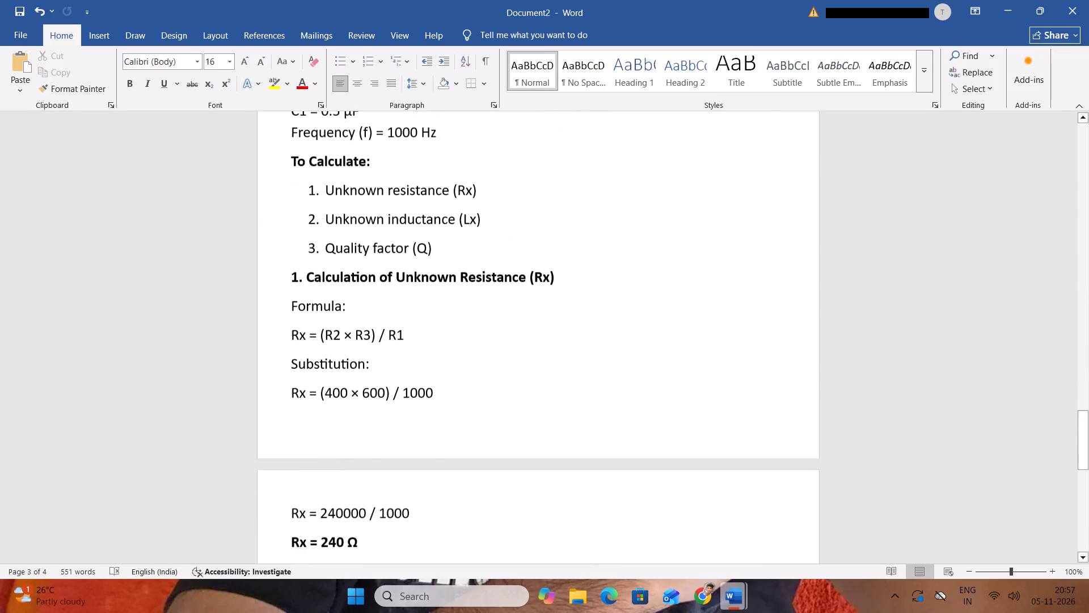
scroll(315, 481, down, 1)
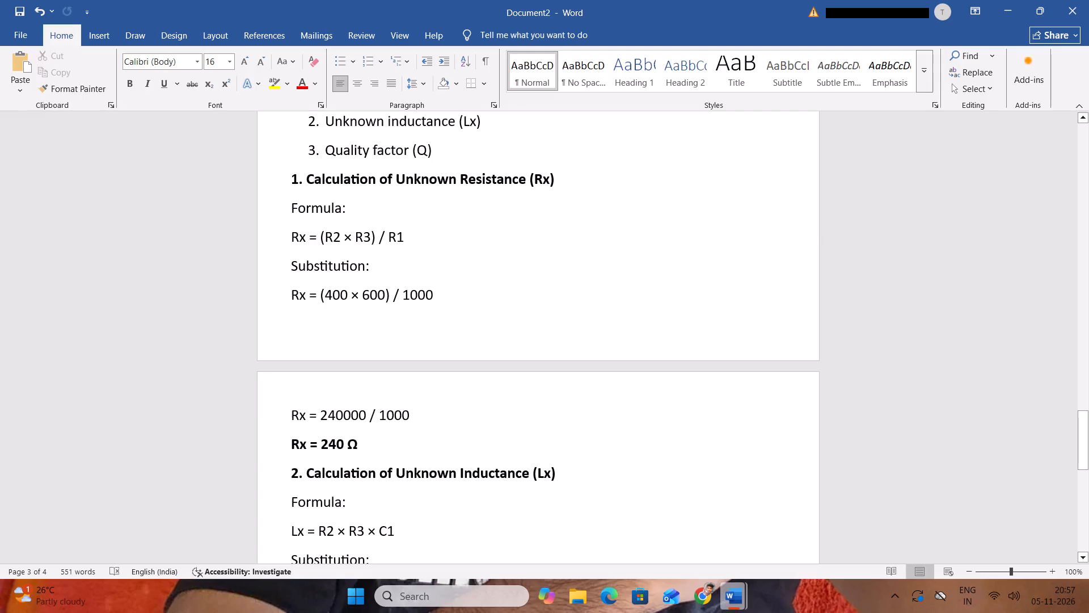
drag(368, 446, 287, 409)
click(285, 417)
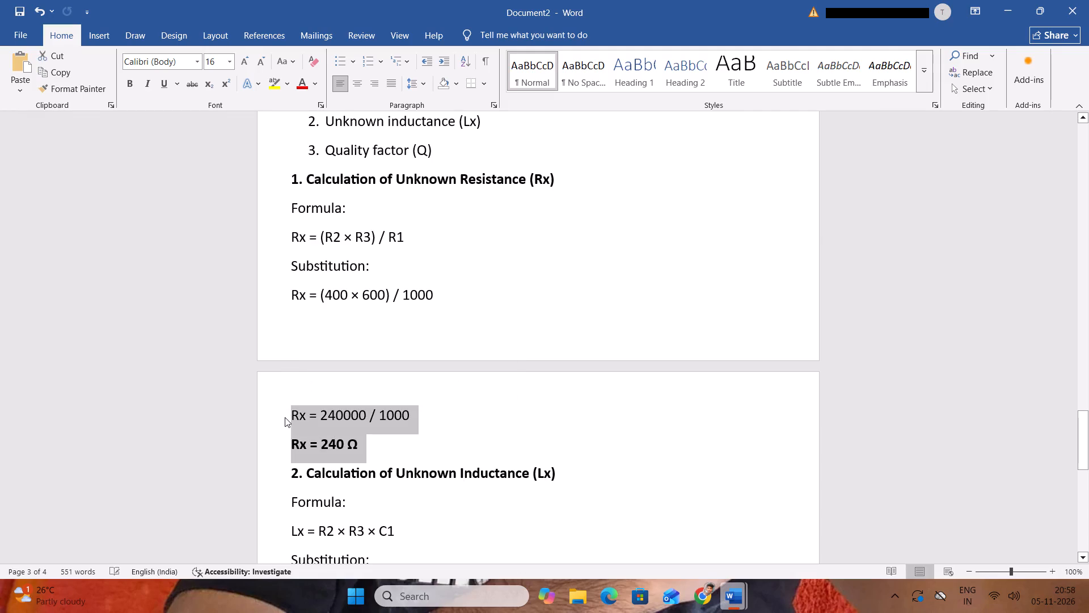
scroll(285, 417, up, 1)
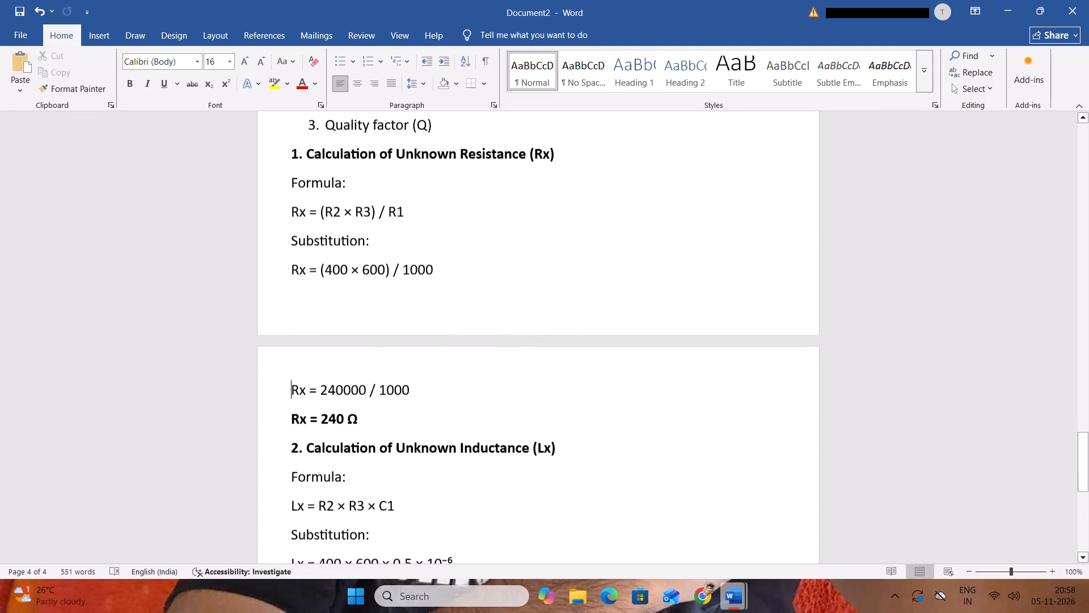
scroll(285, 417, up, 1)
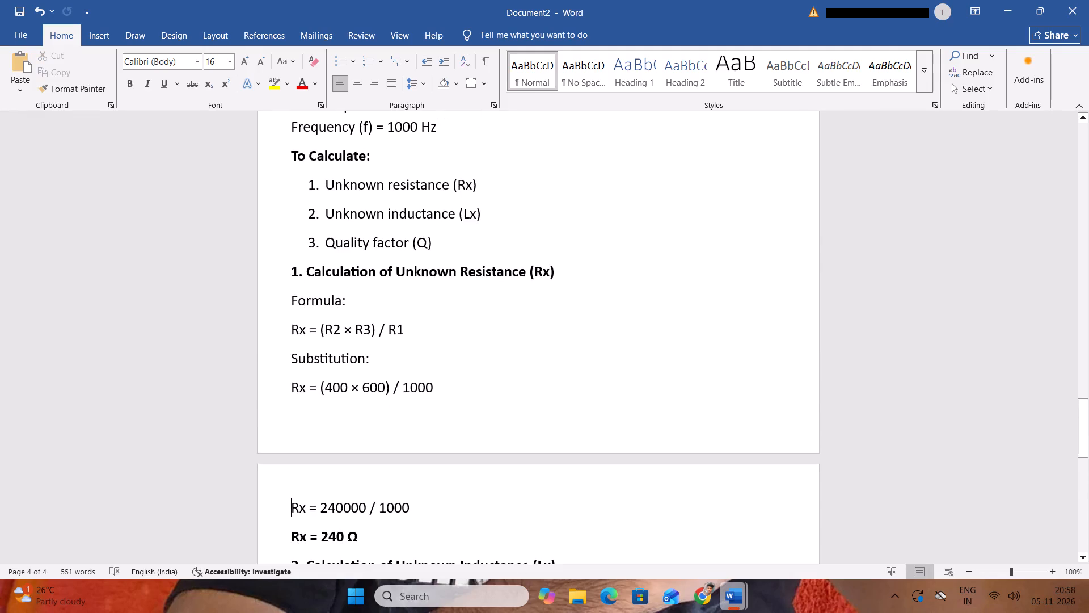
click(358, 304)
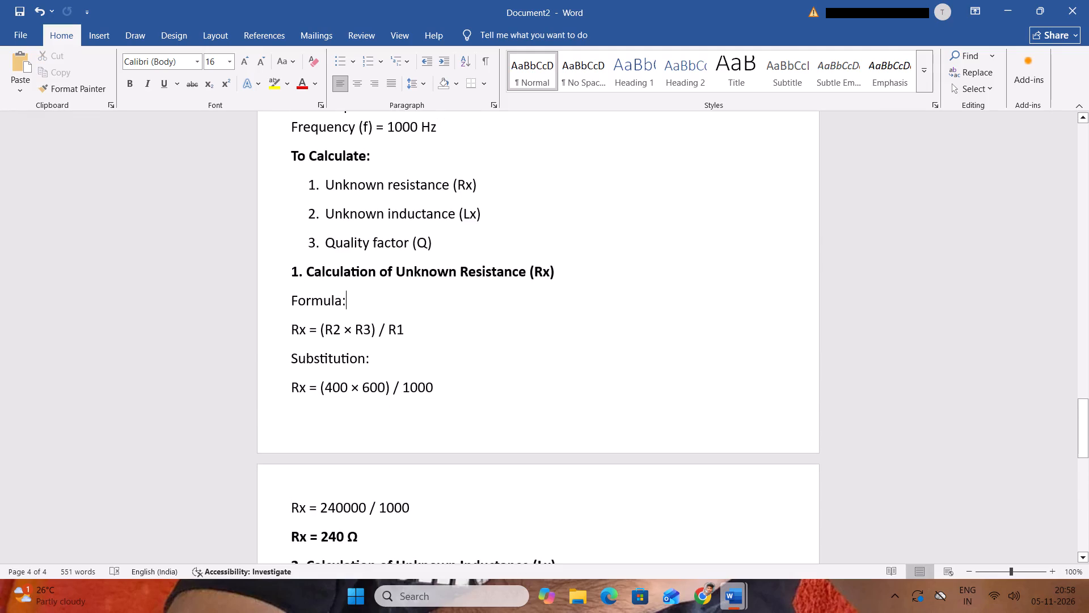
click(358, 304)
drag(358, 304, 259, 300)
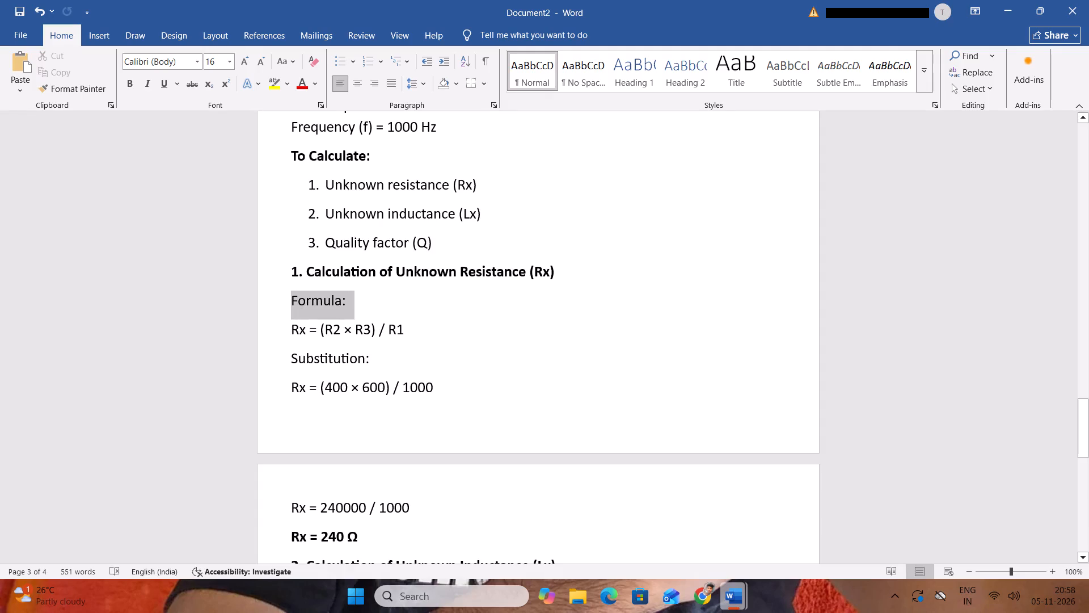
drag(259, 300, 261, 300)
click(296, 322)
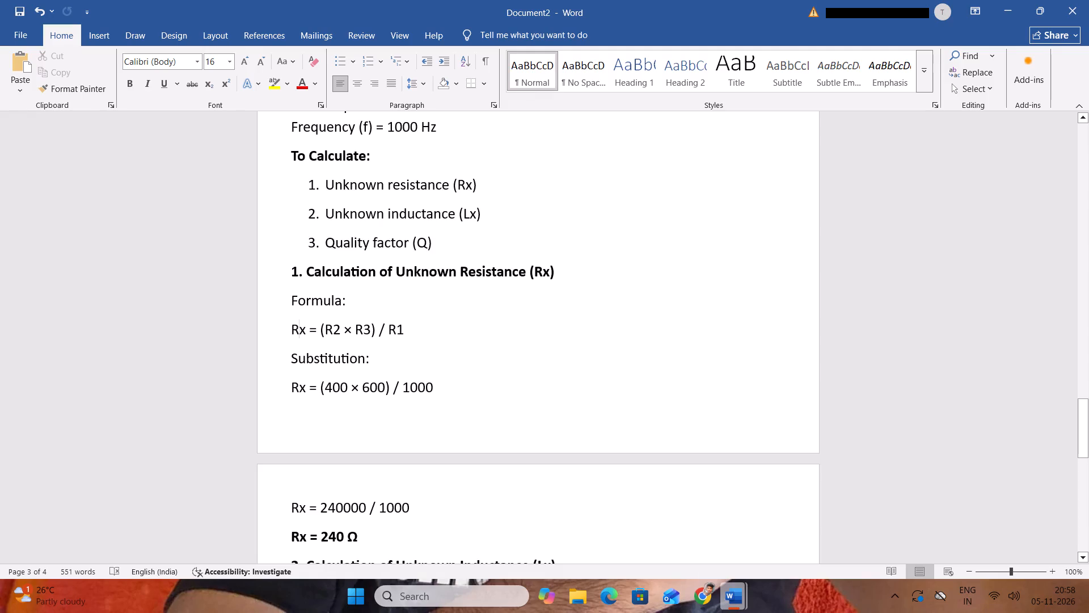
Join the Lx = R2 × R3 × C1 equation onto the "Formula:" line above it, separated by a hyphen and spaces.
scroll(407, 477, down, 1)
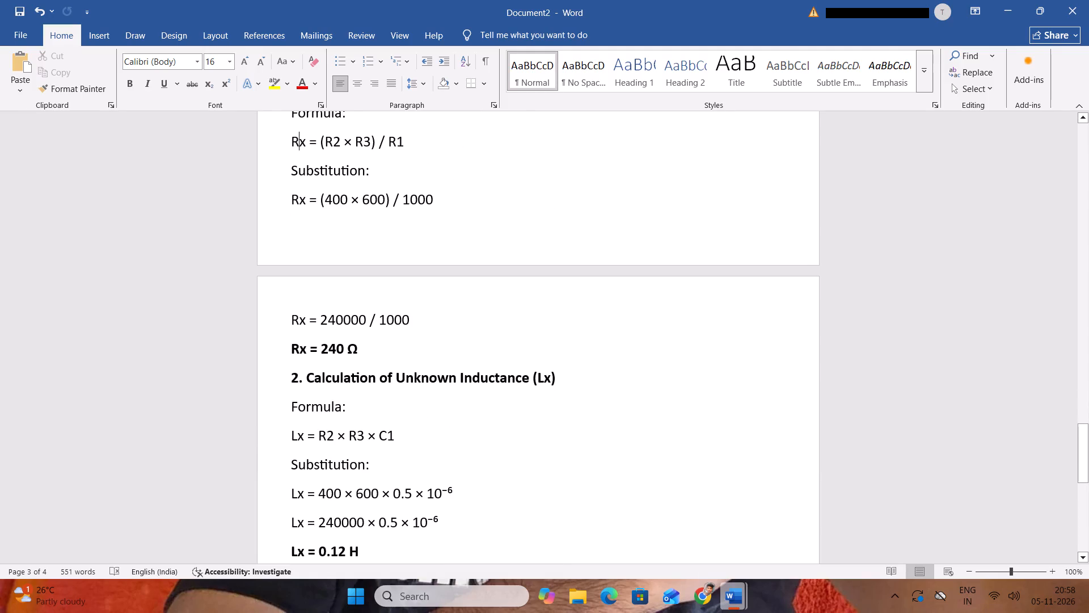
click(287, 433)
key(BackSpace)
key(space)
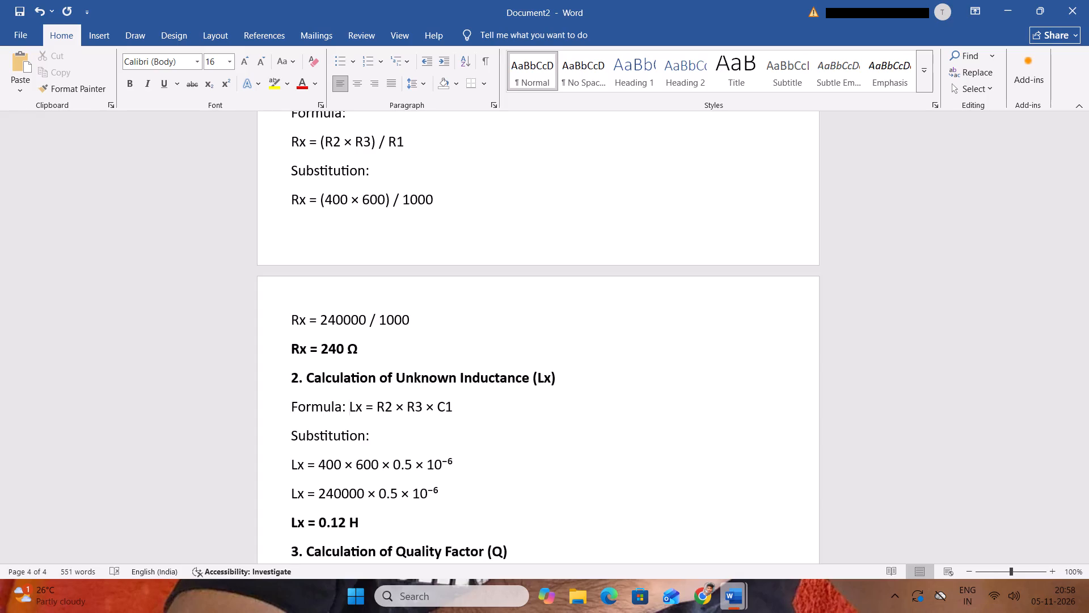
key(minus)
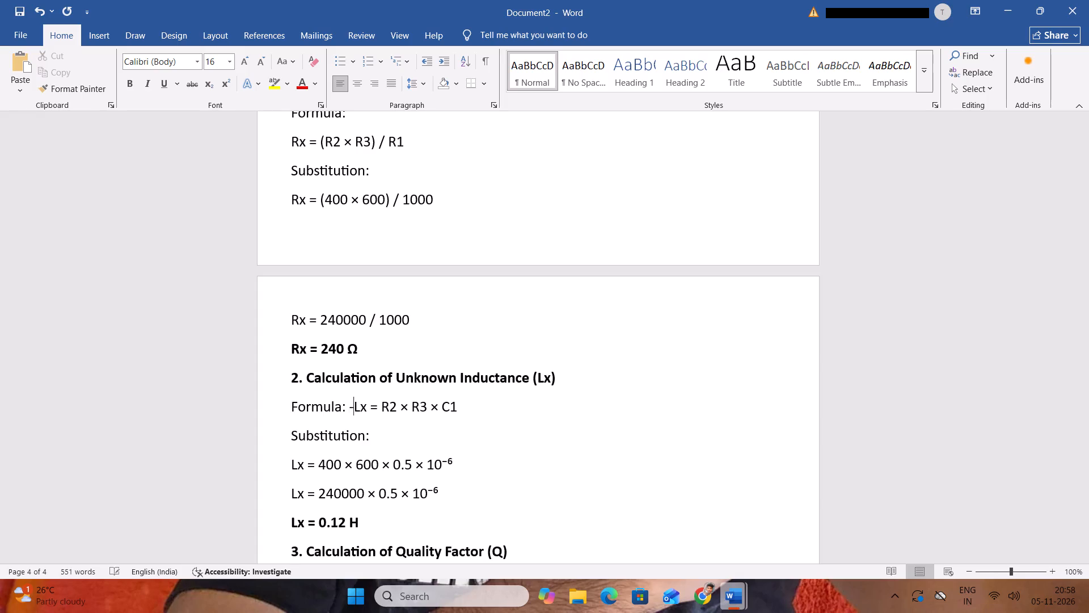
key(space)
key(space)
key(space)
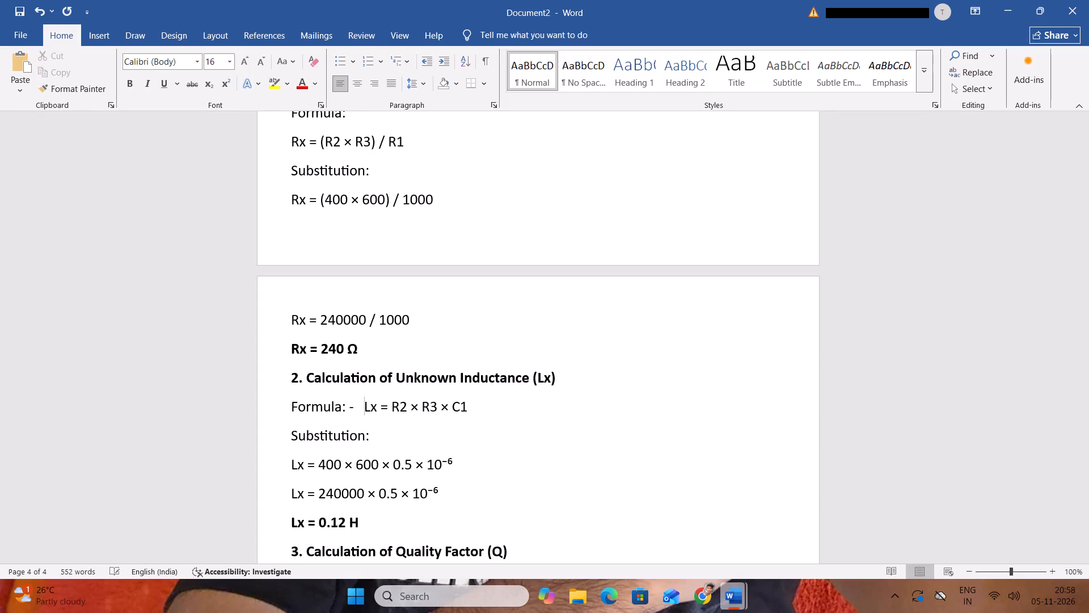
Indent the "Substitution:" line of the unknown inductance calculation with spaces so it starts beneath the Lx formula.
click(287, 435)
key(space)
key(space)
key(space)
key(space)
key(space)
key(space)
key(space)
key(space)
key(space)
key(space)
key(space)
key(space)
key(space)
key(space)
key(space)
key(space)
key(space)
key(space)
key(space)
key(space)
key(space)
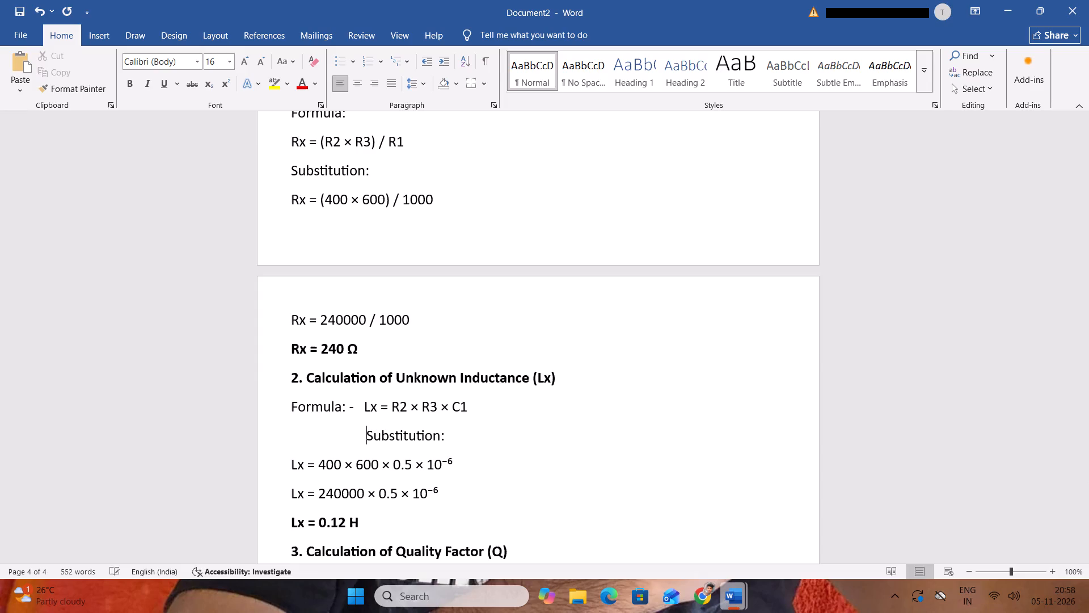
Indent the line "Lx = 400 × 600 × 0.5 × 10⁻⁶" with spaces so it starts beneath the Lx formula.
key(Down)
key(Left)
key(Left)
key(Left)
key(Left)
key(Left)
key(Left)
key(Left)
key(Left)
key(Left)
key(Left)
key(Left)
key(Left)
key(space)
key(space)
key(space)
key(space)
key(space)
key(space)
key(space)
key(space)
key(space)
key(space)
key(space)
key(space)
key(space)
key(space)
key(space)
key(space)
key(space)
key(space)
key(space)
key(space)
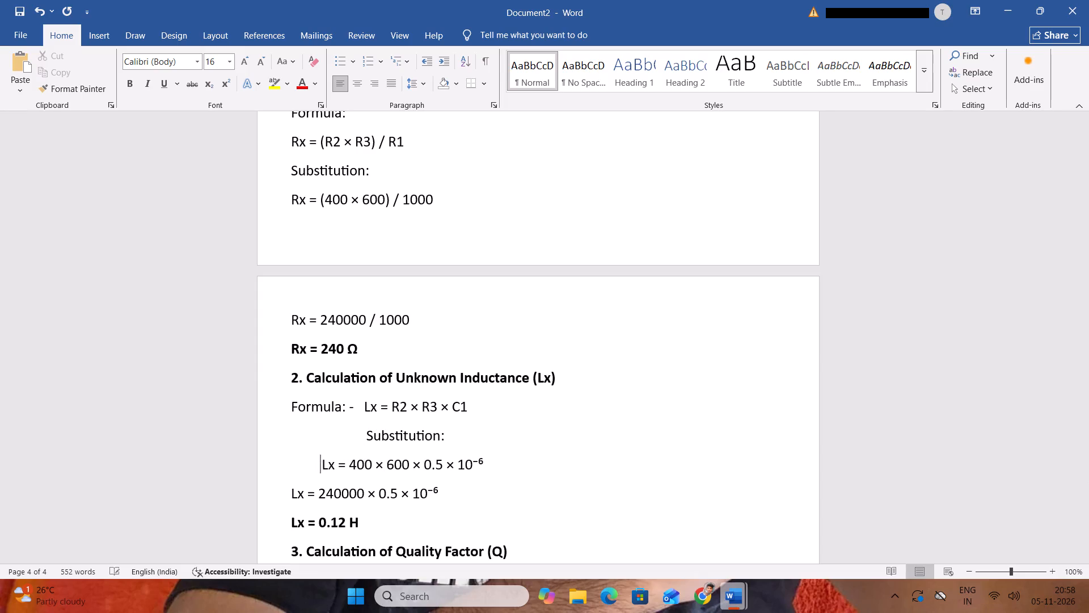
Indent the line "Lx = 240000 × 0.5 × 10⁻⁶" with spaces so it aligns with the Lx line above it.
key(Down)
key(Left)
key(Left)
key(Left)
key(Left)
key(Left)
key(Left)
key(Left)
key(Left)
key(Left)
key(Left)
key(Left)
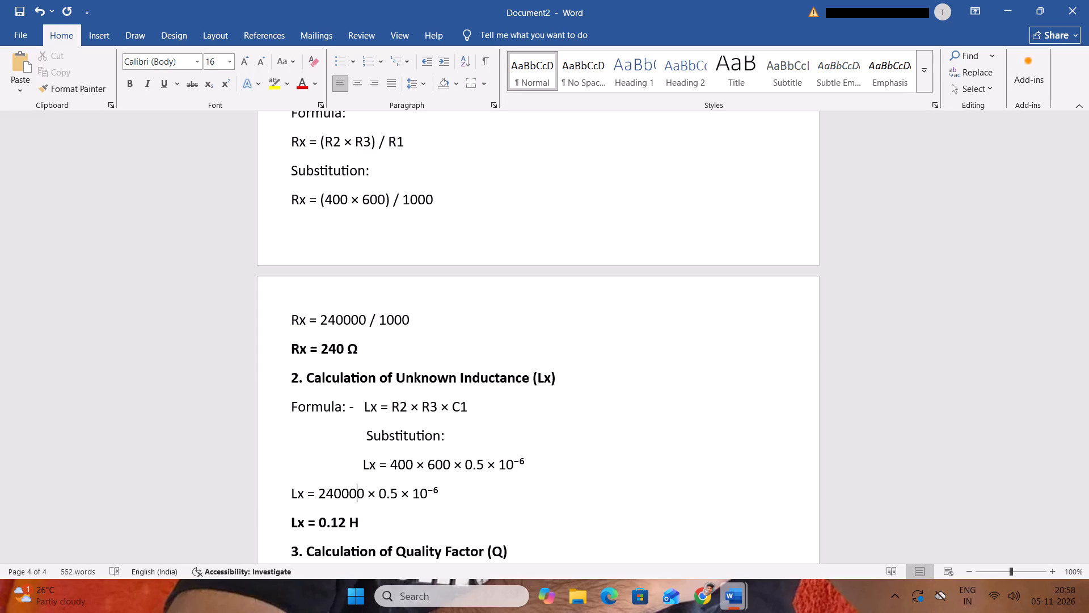
key(space)
key(space)
key(space)
key(space)
key(space)
key(space)
key(space)
key(space)
key(space)
key(space)
key(space)
key(space)
key(space)
key(space)
key(space)
key(space)
key(space)
key(space)
key(space)
key(space)
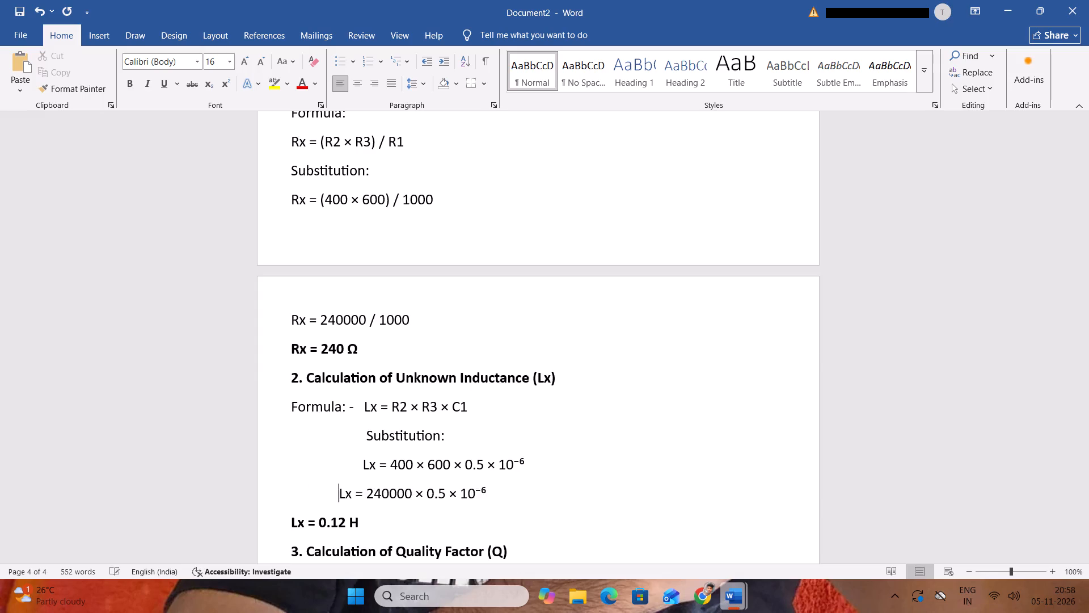
key(BackSpace)
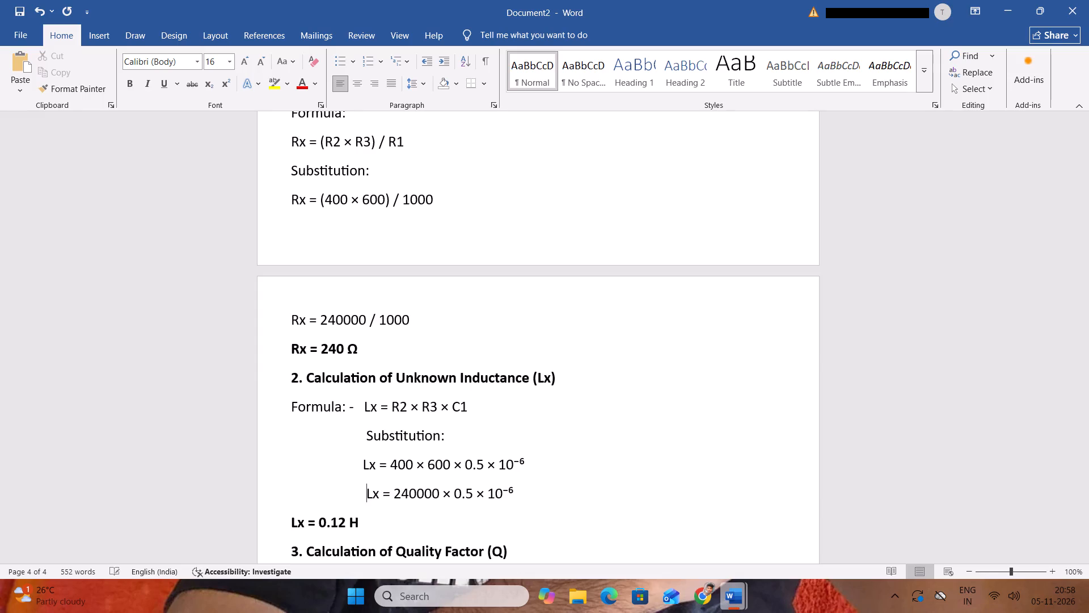
key(BackSpace)
Join the Rx = (R2 × R3) / R1 equation onto the "Formula:" line above it, separated by spaces.
key(Up)
key(Up)
key(Up)
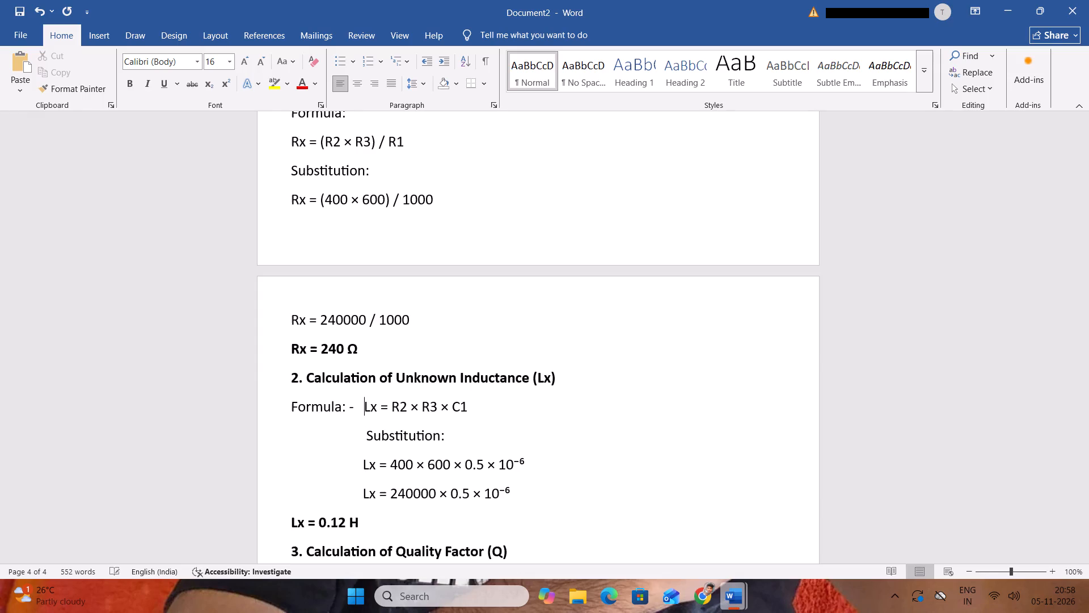
key(Up)
key(Up)
key(Up)
key(Up)
key(Up)
key(Up)
key(Up)
key(Up)
key(Up)
key(Up)
key(Up)
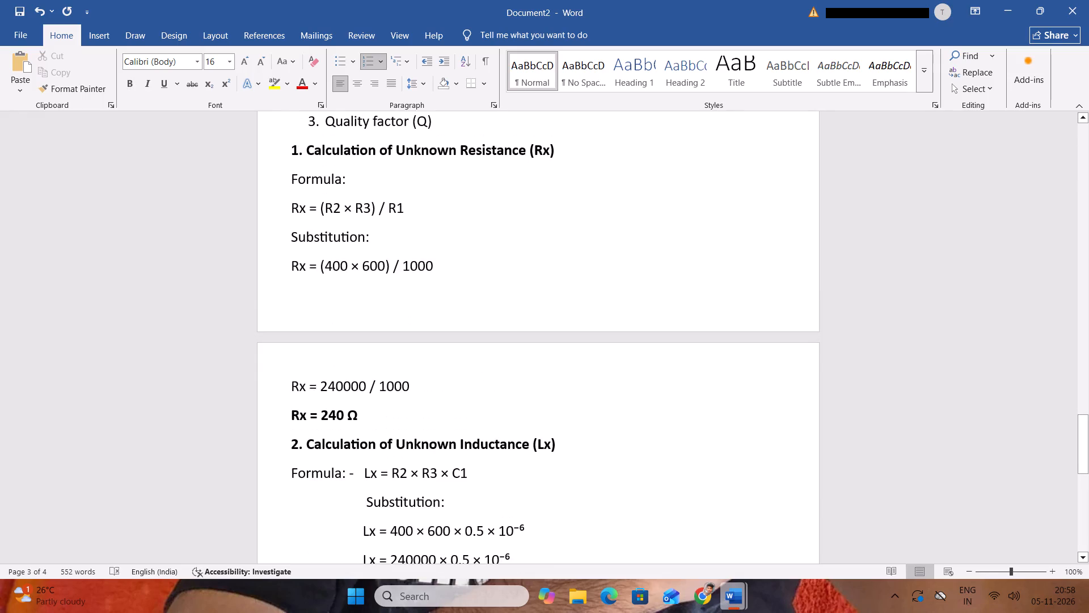
key(Down)
key(Down)
key(Left)
key(Left)
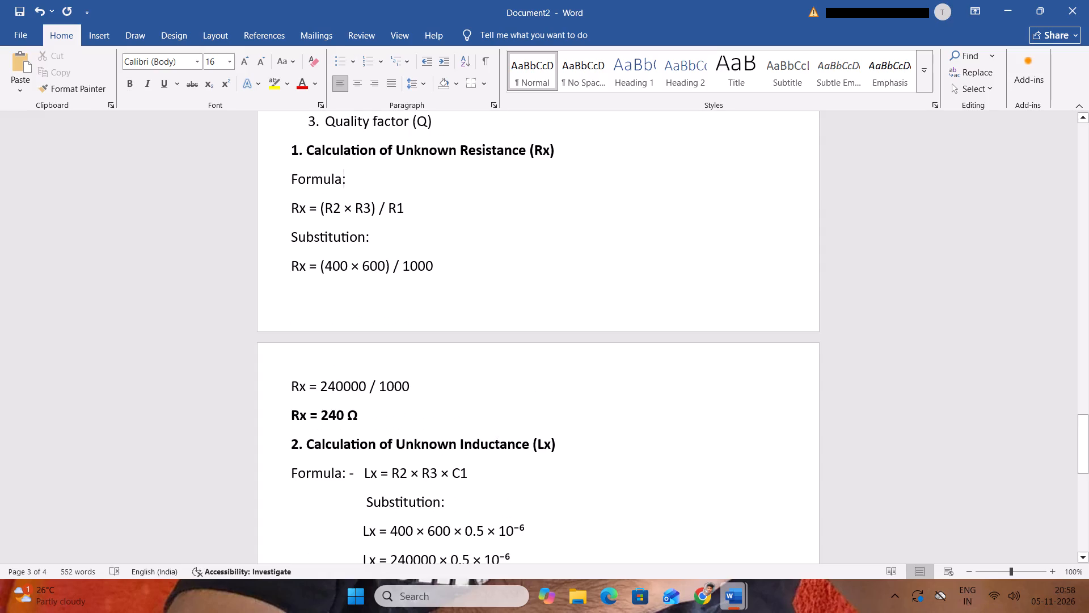
key(Down)
key(Left)
key(Left)
key(Left)
key(Left)
key(Left)
key(Left)
key(Left)
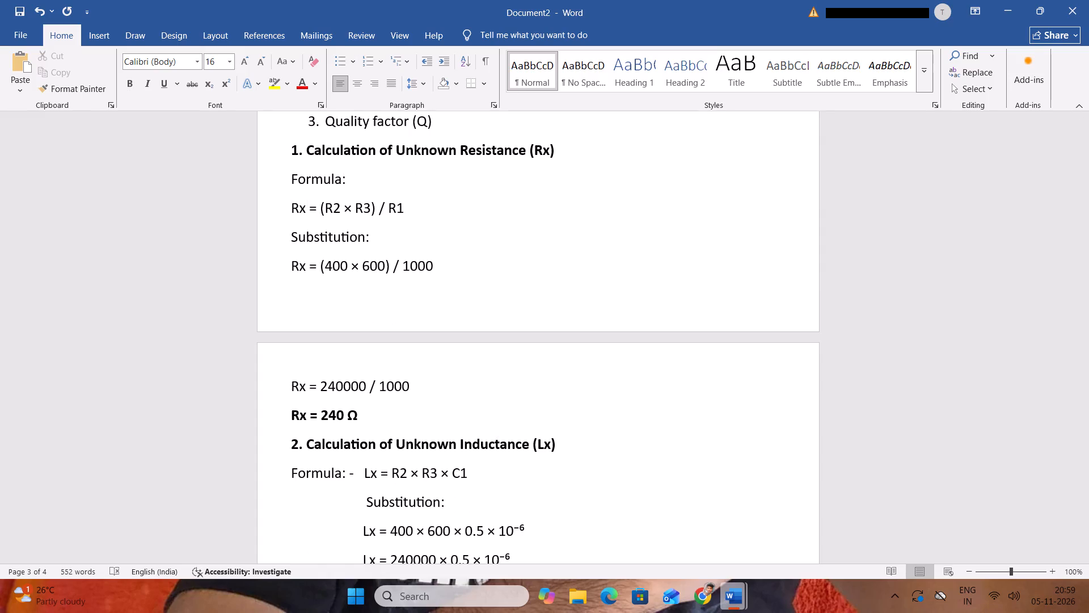
key(BackSpace)
key(space)
key(space)
key(space)
key(space)
key(space)
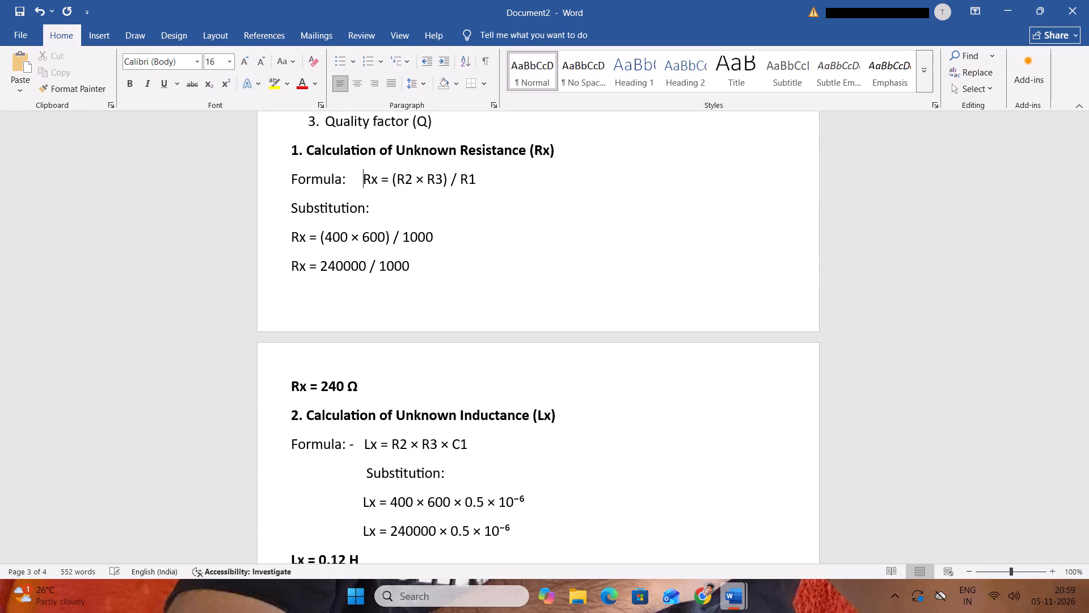
Indent the "Substitution:" line of the unknown resistance calculation with spaces so it starts beneath the Rx formula.
key(Right)
key(Down)
key(Left)
key(Left)
key(Left)
key(Left)
key(Left)
key(Left)
key(Left)
key(Left)
key(Left)
key(Left)
key(Left)
key(Left)
key(Left)
key(Left)
key(Left)
key(Right)
key(space)
key(space)
key(space)
key(space)
key(space)
key(space)
key(space)
key(space)
key(space)
key(space)
key(space)
key(space)
key(space)
key(space)
key(space)
key(space)
key(space)
key(space)
key(space)
key(space)
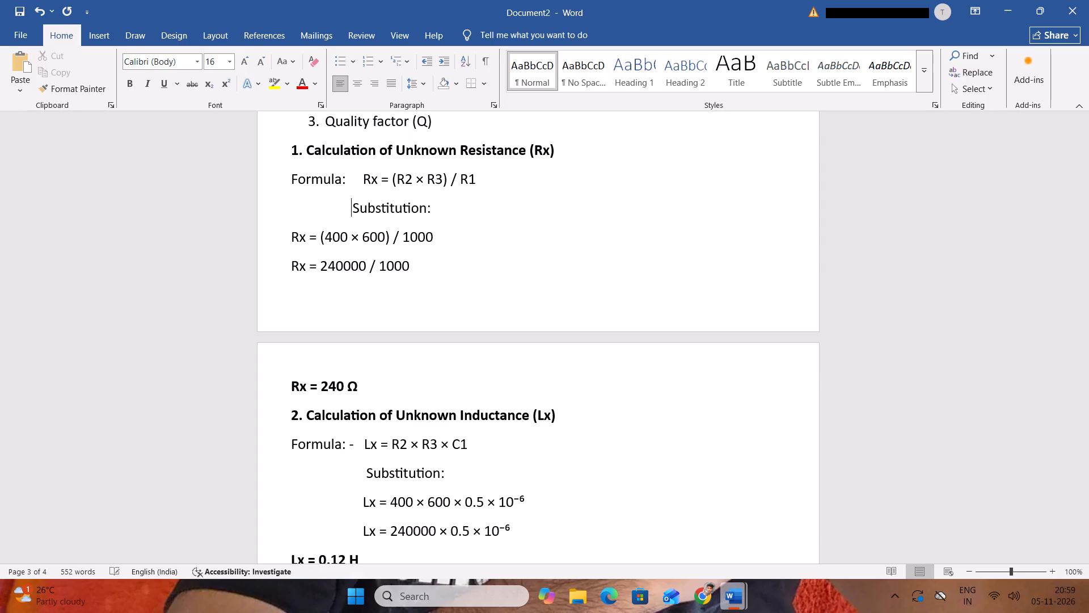
Indent the line "Rx = (400 × 600) / 1000" with spaces so it starts roughly beneath the "Substitution:" label.
key(Down)
key(Left)
key(Left)
key(Left)
key(Left)
key(Left)
key(Left)
key(Left)
key(Left)
key(Left)
key(Left)
key(Left)
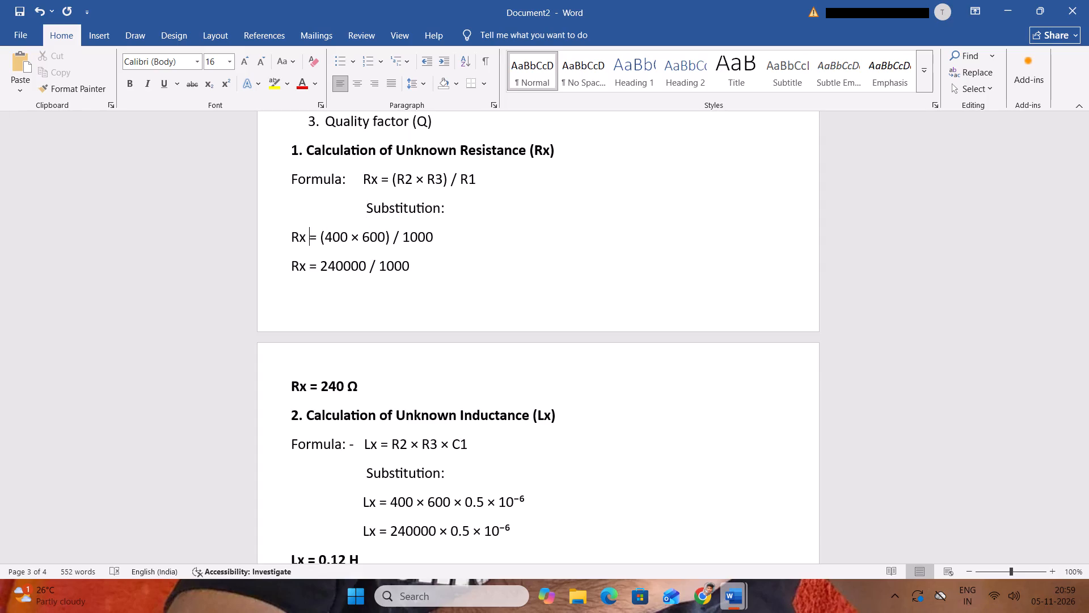
key(Left)
key(Left)
key(Left)
key(Down)
key(Down)
key(Down)
key(Up)
key(Up)
key(Up)
key(space)
key(space)
key(space)
key(space)
key(space)
key(space)
key(space)
key(space)
key(space)
key(space)
key(space)
key(space)
key(space)
key(space)
key(space)
key(space)
key(space)
key(space)
key(space)
key(space)
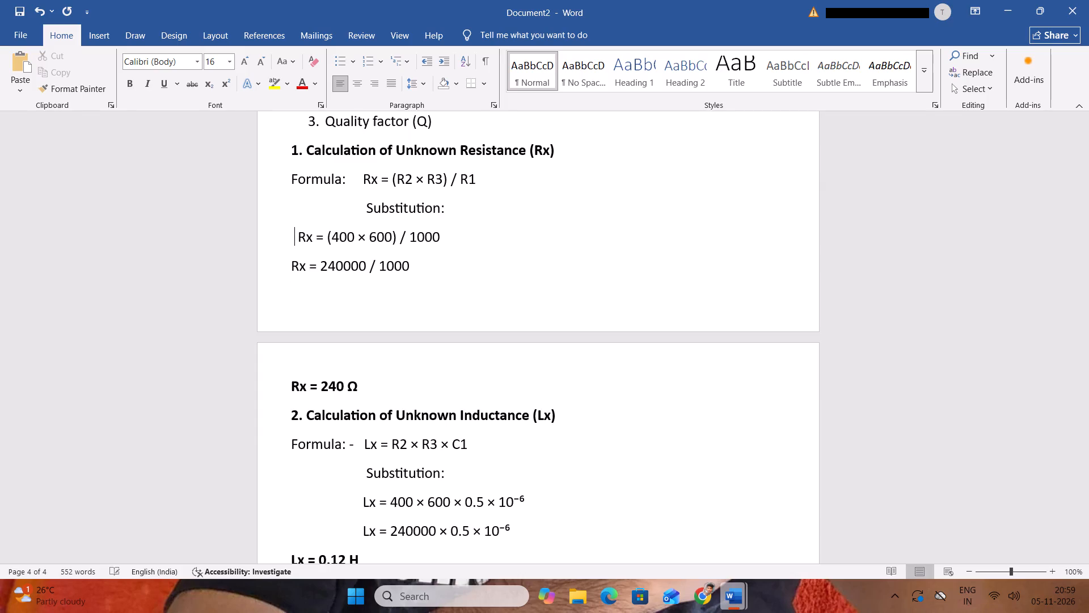
Indent the line "Rx = 240000 / 1000" with spaces so it aligns with the Rx line above it.
key(Down)
key(Left)
key(Left)
key(Left)
key(Left)
key(Left)
key(Left)
key(Left)
key(Left)
key(Left)
key(Left)
key(Left)
key(Left)
key(Left)
key(Left)
key(Left)
key(Left)
key(Left)
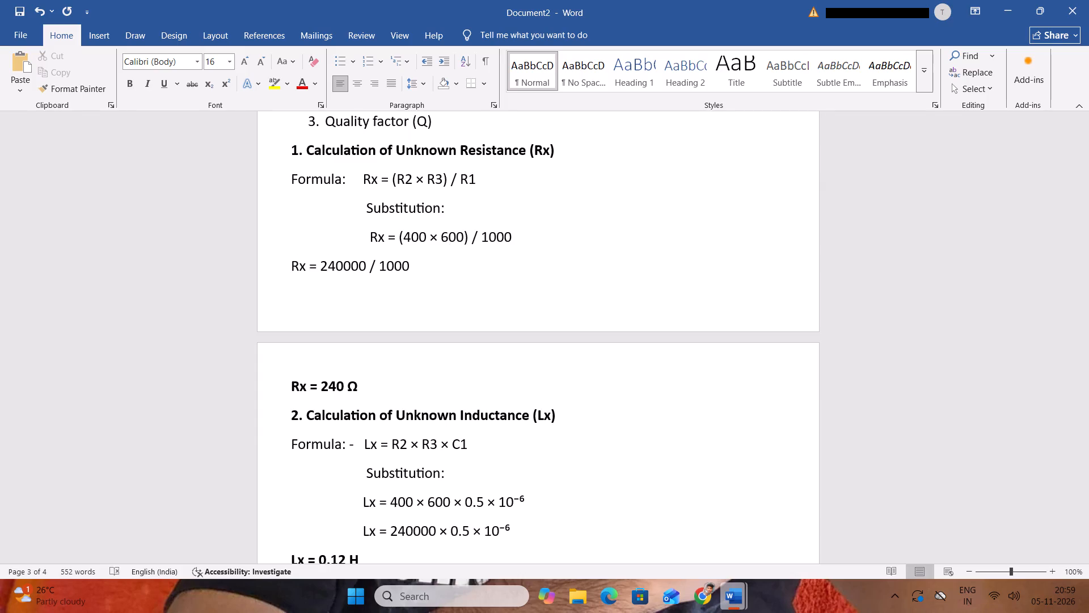
key(Down)
key(Down)
key(Down)
key(Up)
key(Up)
key(Up)
key(Down)
key(Down)
key(Down)
key(Down)
key(Up)
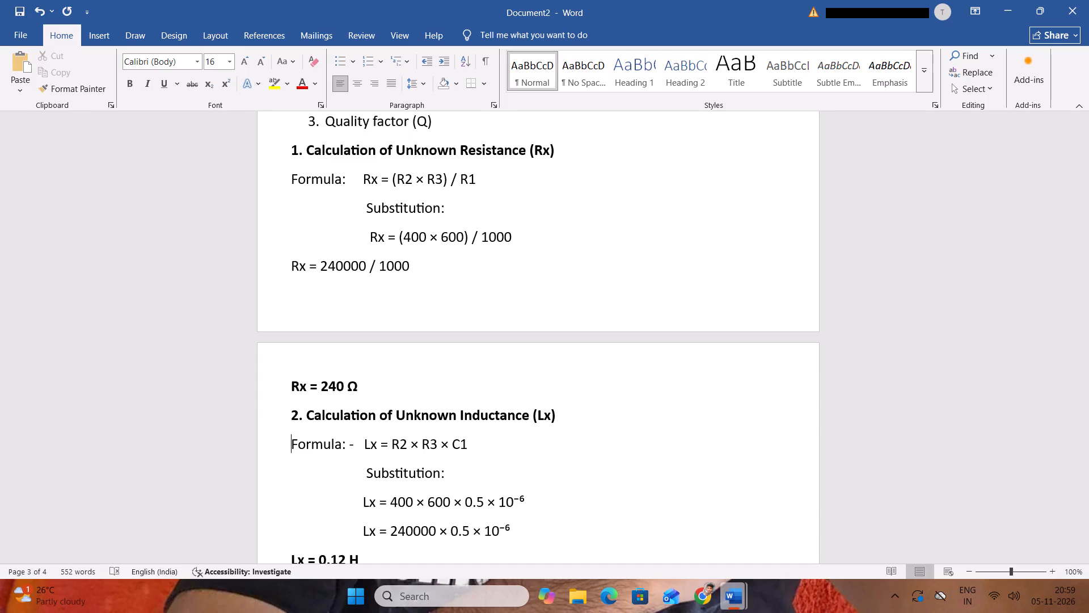
key(Up)
key(Up)
key(Up)
key(space)
key(space)
key(space)
key(space)
key(space)
key(space)
key(space)
key(space)
key(space)
key(space)
key(space)
key(space)
key(space)
key(space)
key(space)
key(space)
key(space)
key(space)
key(space)
key(space)
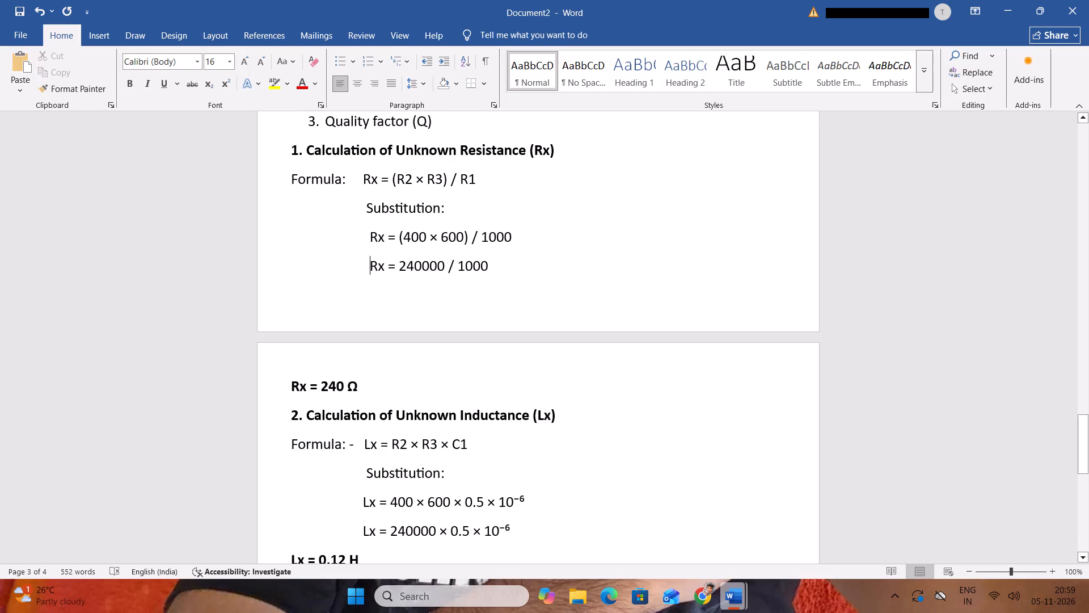
Join the Q = (2πfLx) / Rx equation onto the "Formula:" line above it, separated by spaces.
scroll(420, 433, down, 2)
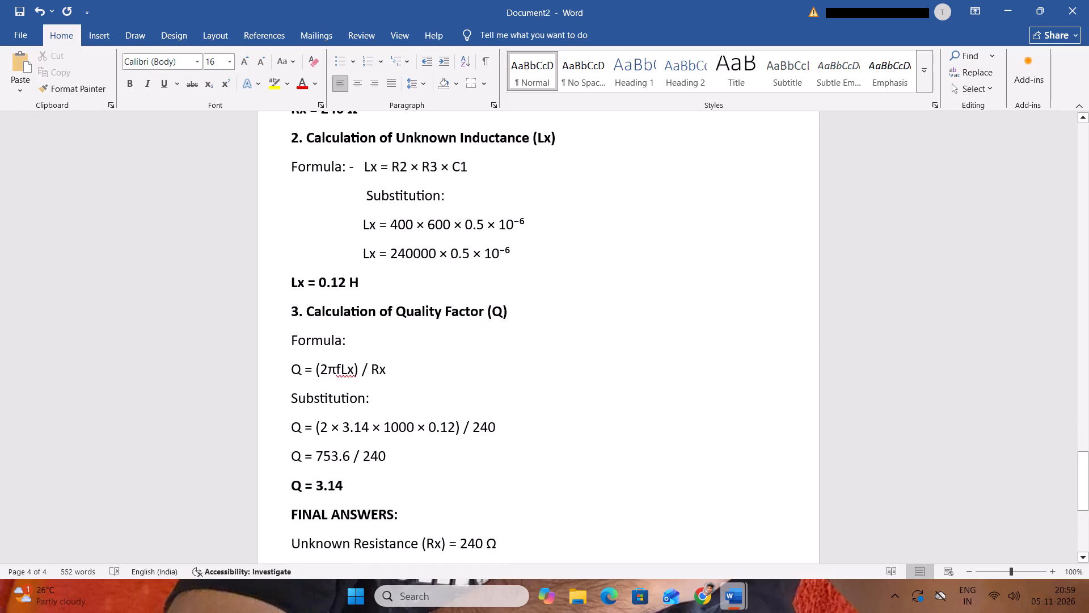
click(284, 373)
key(BackSpace)
key(space)
key(space)
key(space)
key(space)
key(space)
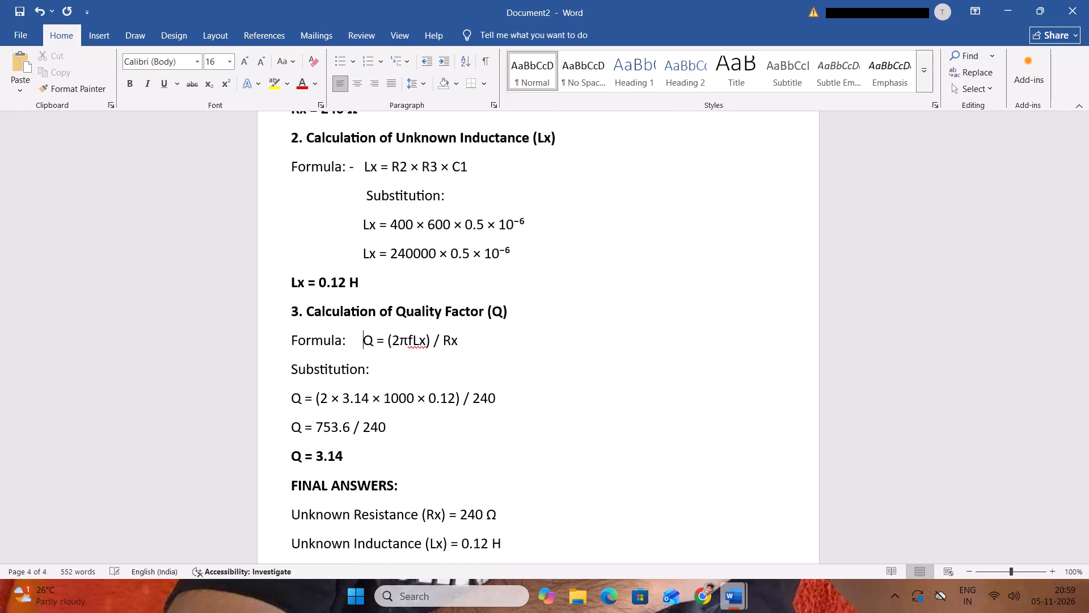
key(space)
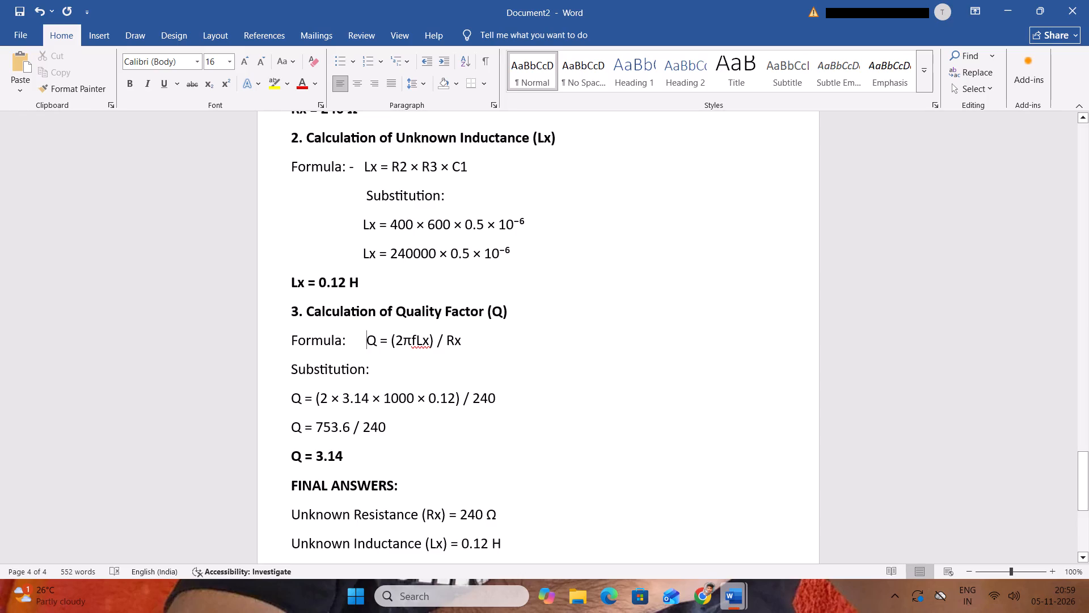
Indent the "Substitution:" line of the quality factor calculation with spaces so it starts beneath the Q formula.
click(293, 368)
key(space)
key(space)
key(space)
key(space)
key(space)
key(space)
key(space)
key(space)
key(space)
key(space)
key(space)
key(space)
key(space)
key(space)
key(space)
key(space)
key(space)
key(space)
key(space)
key(space)
key(space)
key(space)
key(space)
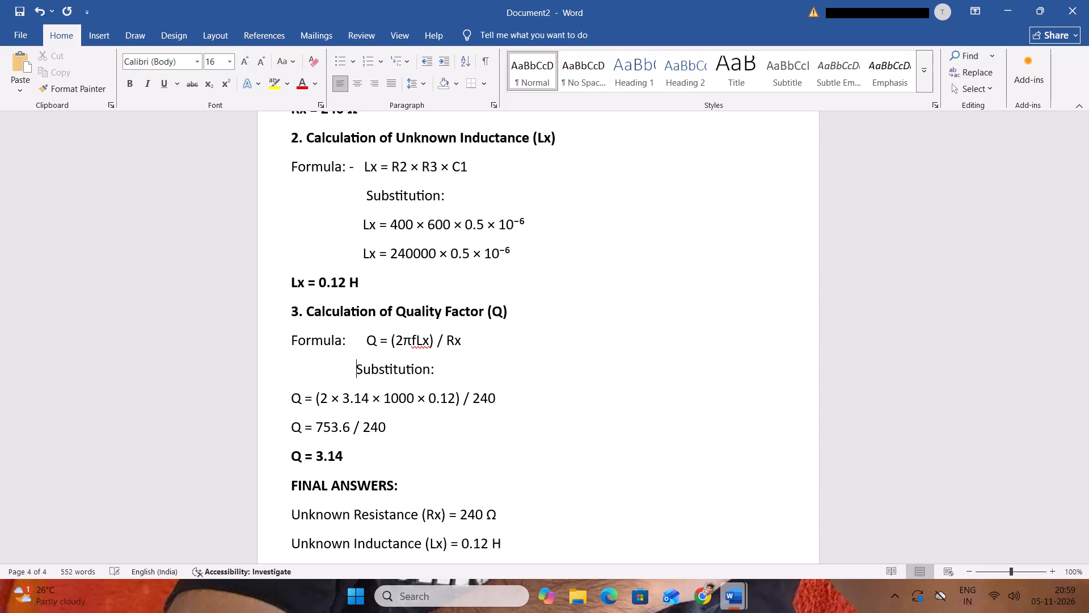
Indent the line "Q = (2 × 3.14 × 1000 × 0.12) / 240" with spaces so it starts roughly beneath the "Substitution:" label.
click(288, 397)
key(space)
key(space)
key(space)
key(space)
key(space)
key(space)
key(space)
key(space)
key(space)
key(space)
key(space)
key(space)
key(space)
key(space)
key(space)
key(space)
key(space)
key(space)
key(space)
key(space)
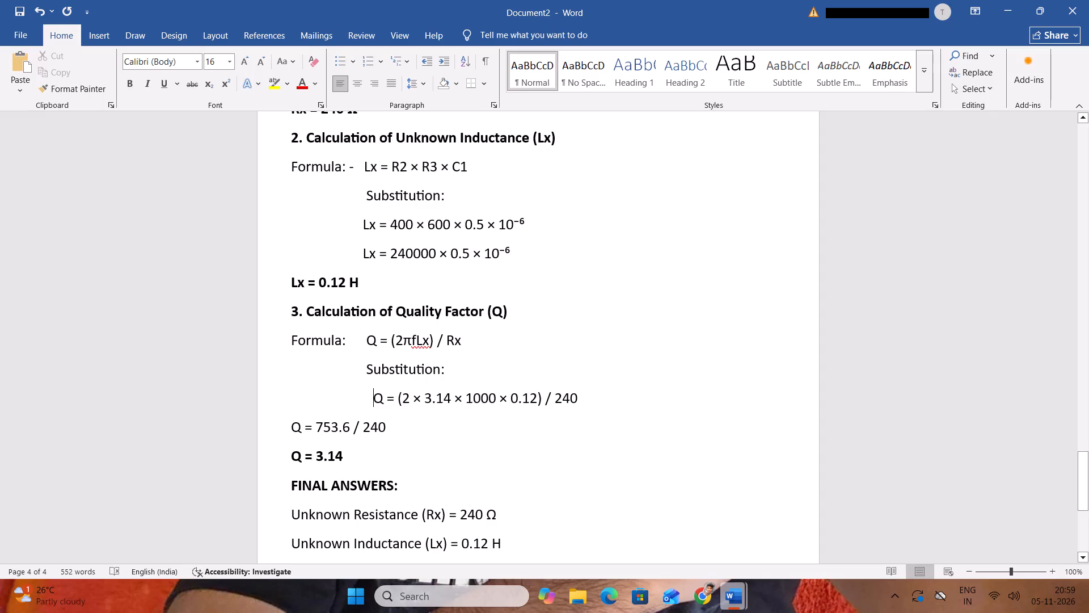
Indent the line "Q = 753.6 / 240" with spaces so it aligns with the Q substitution line above it.
click(290, 422)
key(space)
key(space)
key(space)
key(space)
key(space)
key(space)
key(space)
key(space)
key(space)
key(space)
key(space)
key(space)
key(space)
key(space)
key(space)
key(space)
key(space)
key(space)
key(space)
key(space)
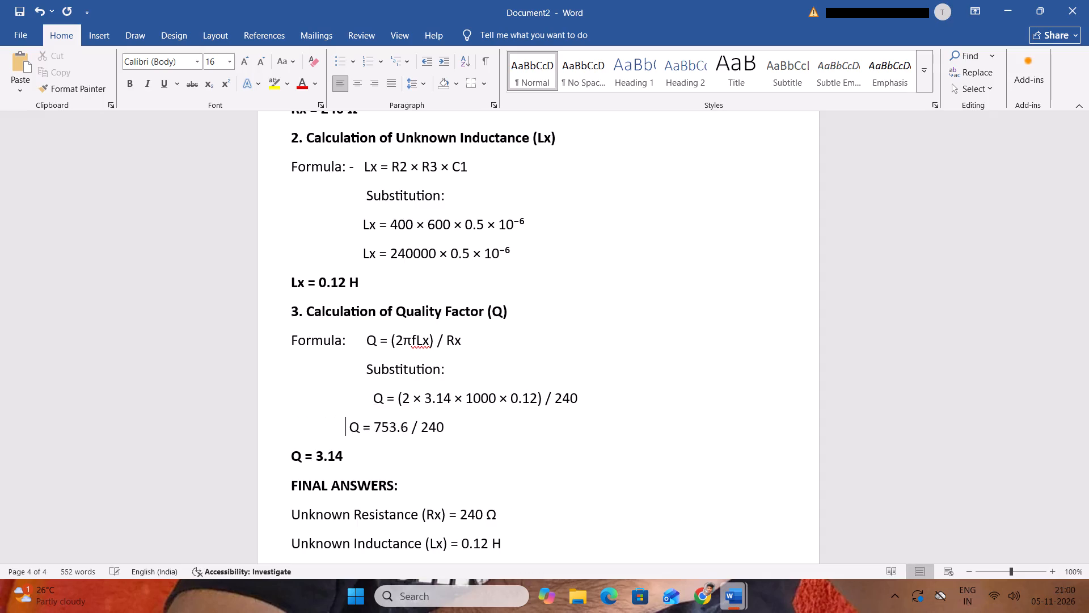
Indent the bold result line "Q = 3.14" with spaces so it aligns with the Q lines above it.
click(291, 458)
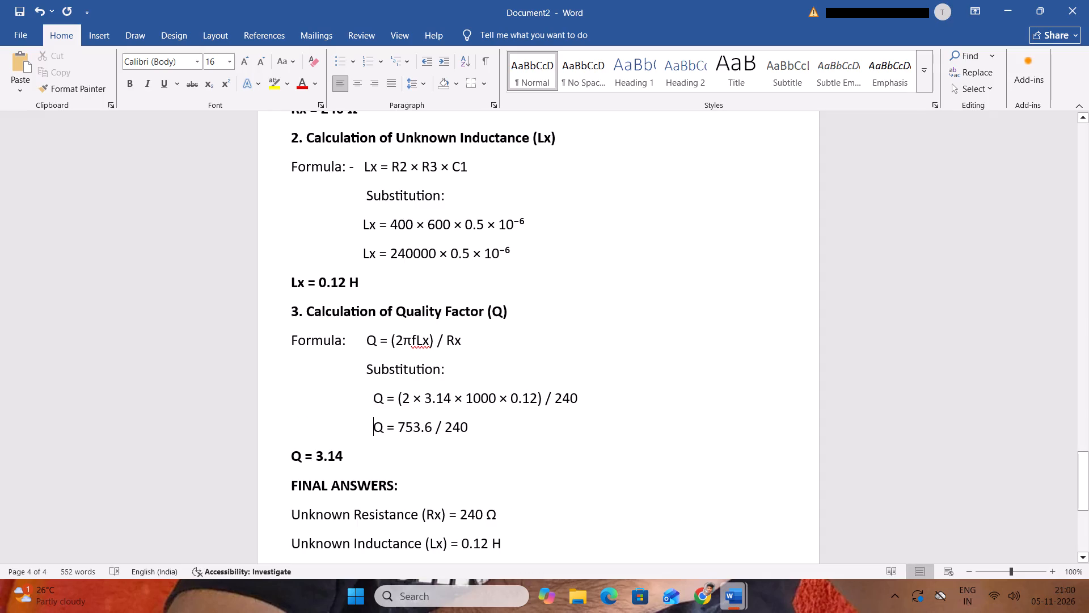
key(space)
key(space)
key(space)
key(space)
key(space)
key(space)
key(space)
key(space)
key(space)
key(space)
key(space)
key(space)
key(space)
key(space)
key(space)
key(space)
key(space)
key(space)
key(space)
key(space)
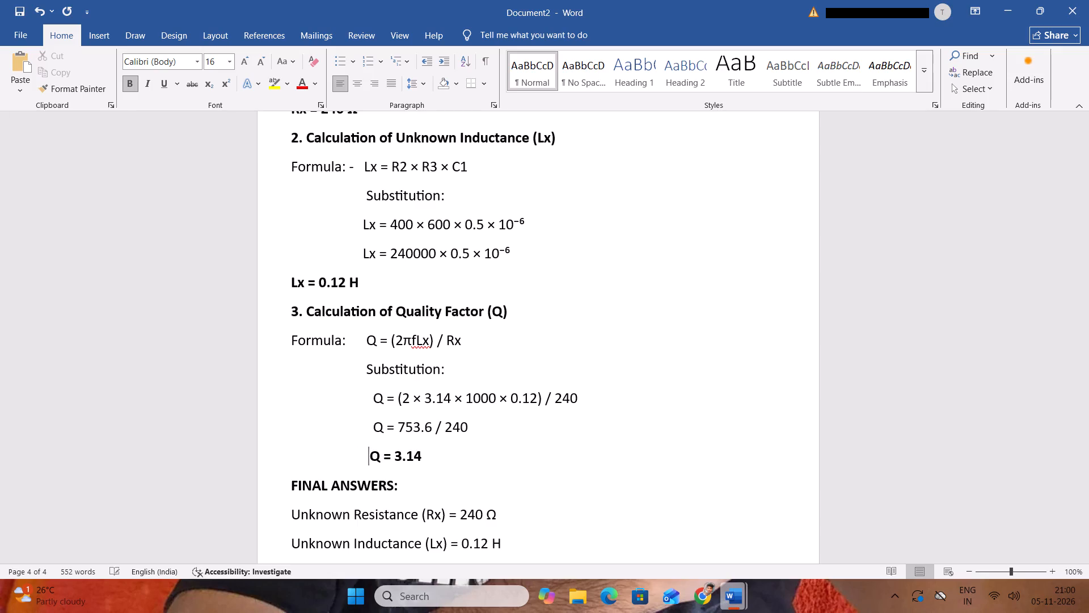
key(BackSpace)
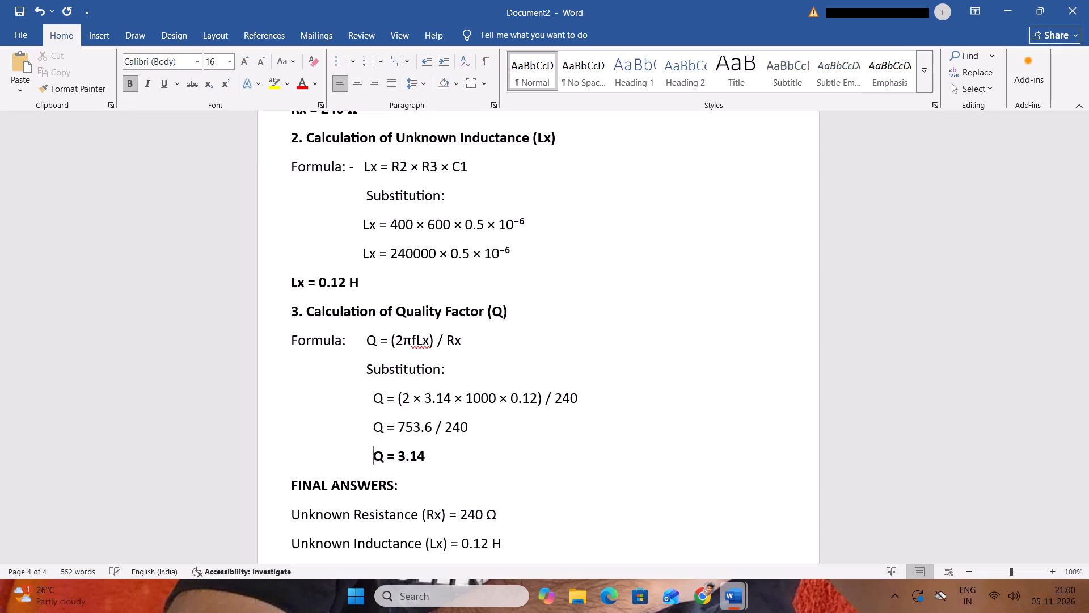
Delete the closing sentence "You can copy this directly into MS Word." below the final answers.
scroll(341, 516, down, 1)
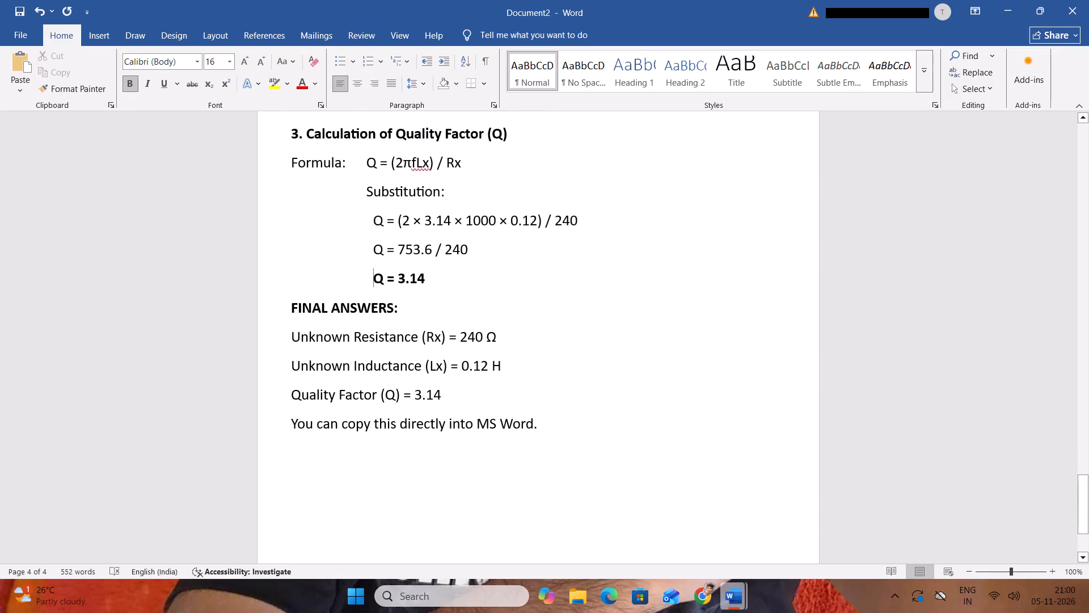
drag(286, 424, 558, 433)
key(BackSpace)
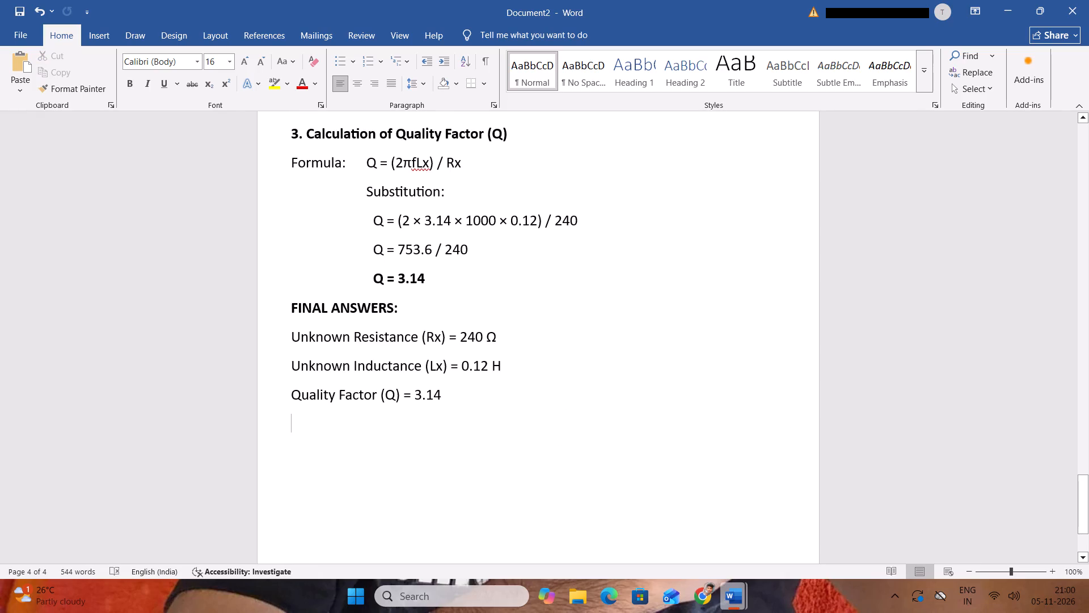
Join the "Unknown Resistance (Rx) = 240 Ω" line onto the "FINAL ANSWERS:" line, separated by spaces.
click(294, 337)
key(BackSpace)
key(space)
key(space)
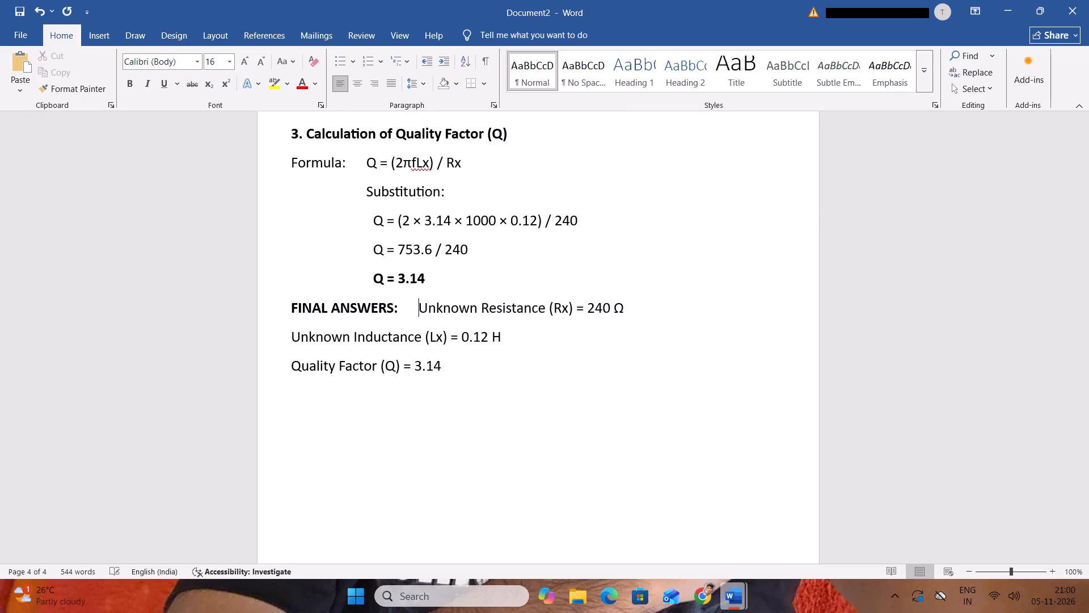
Indent the final answer "Unknown Inductance (Lx) = 0.12 H" with spaces so it starts roughly beneath the Unknown Resistance answer.
click(287, 334)
key(space)
key(space)
key(space)
key(space)
key(space)
key(space)
key(space)
key(space)
key(space)
key(space)
key(space)
key(space)
key(space)
key(space)
key(space)
key(space)
key(space)
key(space)
key(space)
key(space)
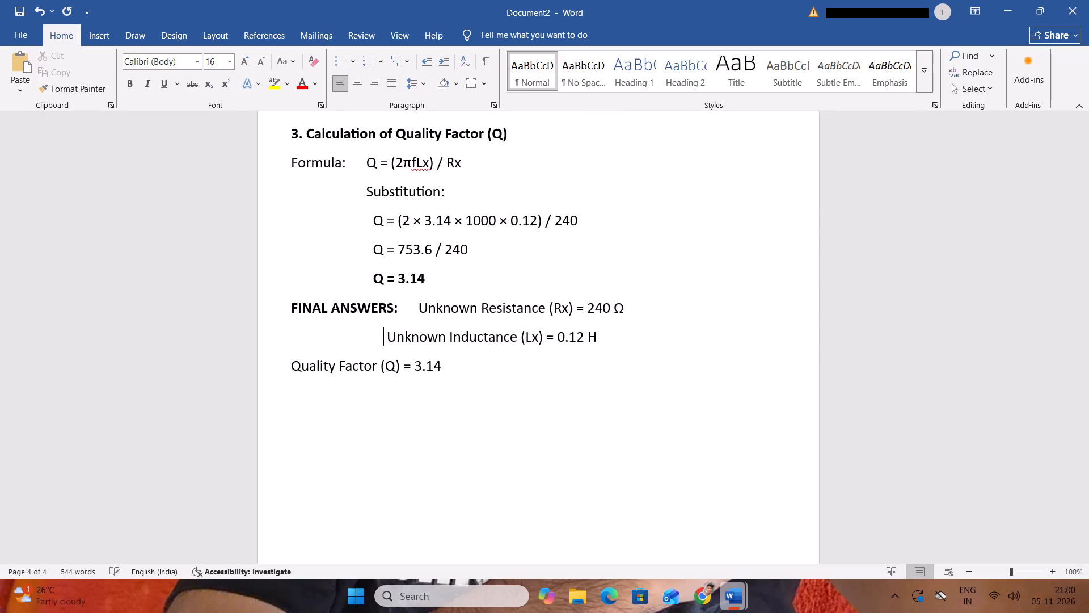
Indent the final answer "Quality Factor (Q) = 3.14" with spaces so it starts roughly beneath the Unknown Inductance answer.
click(286, 364)
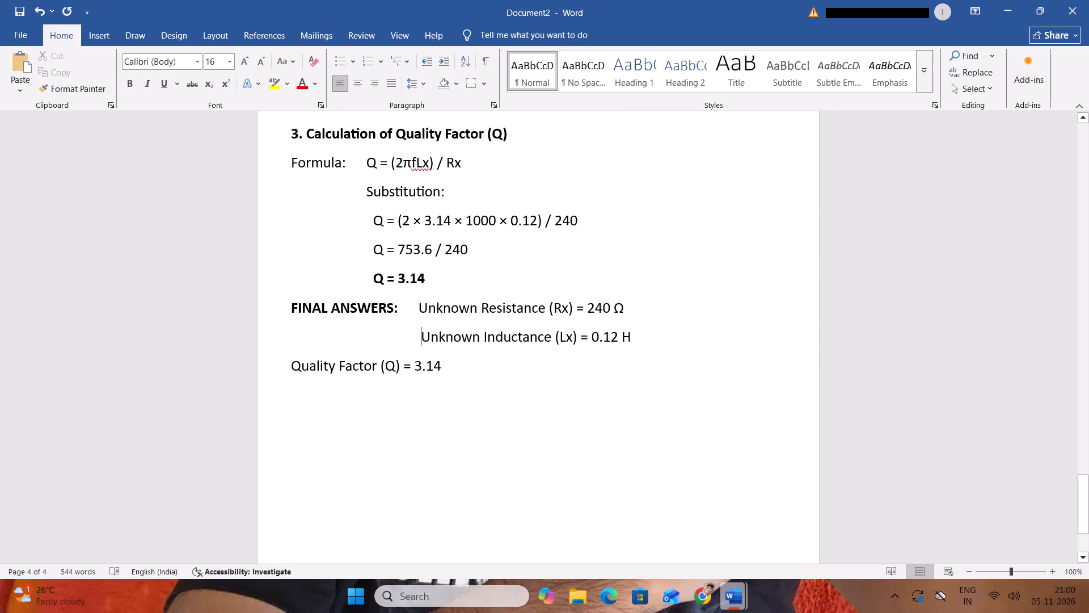
key(space)
key(space)
key(space)
key(space)
key(space)
key(space)
key(space)
key(space)
key(space)
key(space)
key(space)
key(space)
key(space)
key(space)
key(space)
key(space)
key(space)
key(space)
key(space)
key(space)
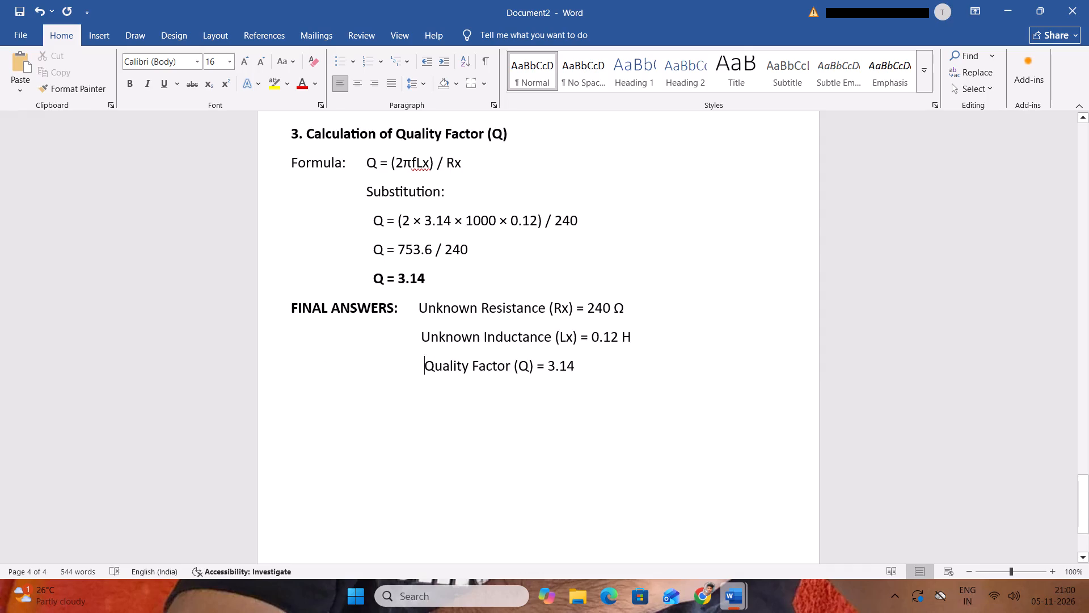
Delete the "Given:" line beneath the "MAXWELL'S BRIDGE – NUMERICAL PROBLEM" heading.
scroll(389, 363, up, 2)
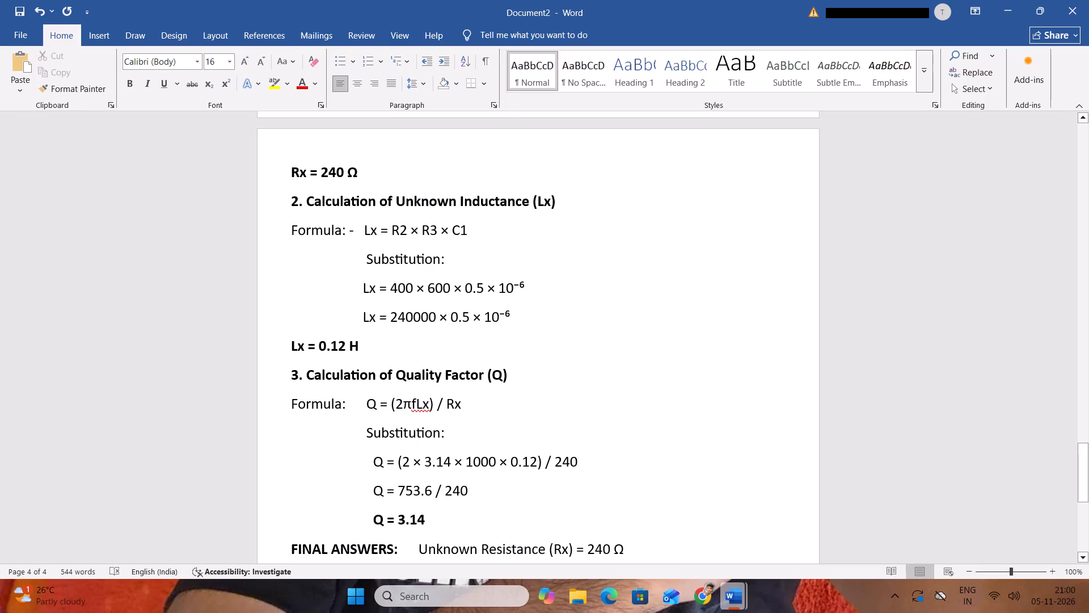
scroll(322, 313, up, 1)
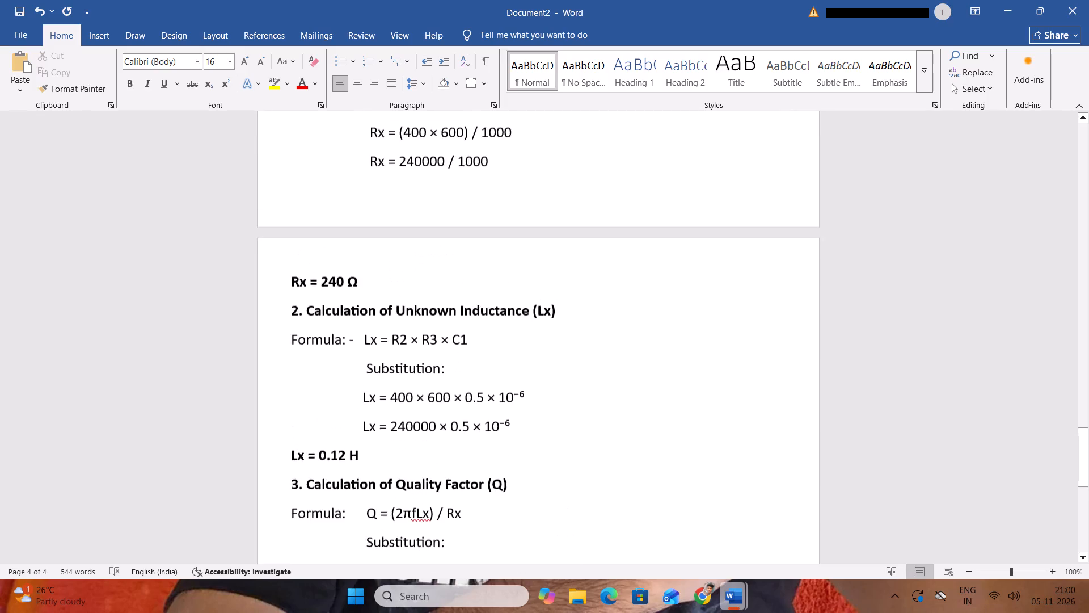
scroll(322, 313, up, 1)
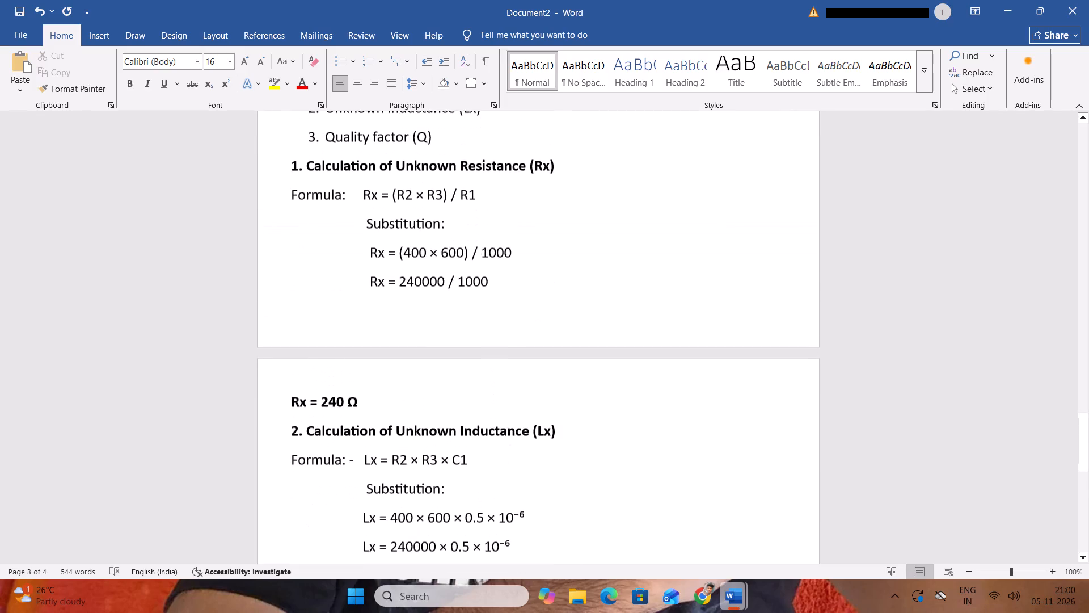
scroll(477, 193, up, 3)
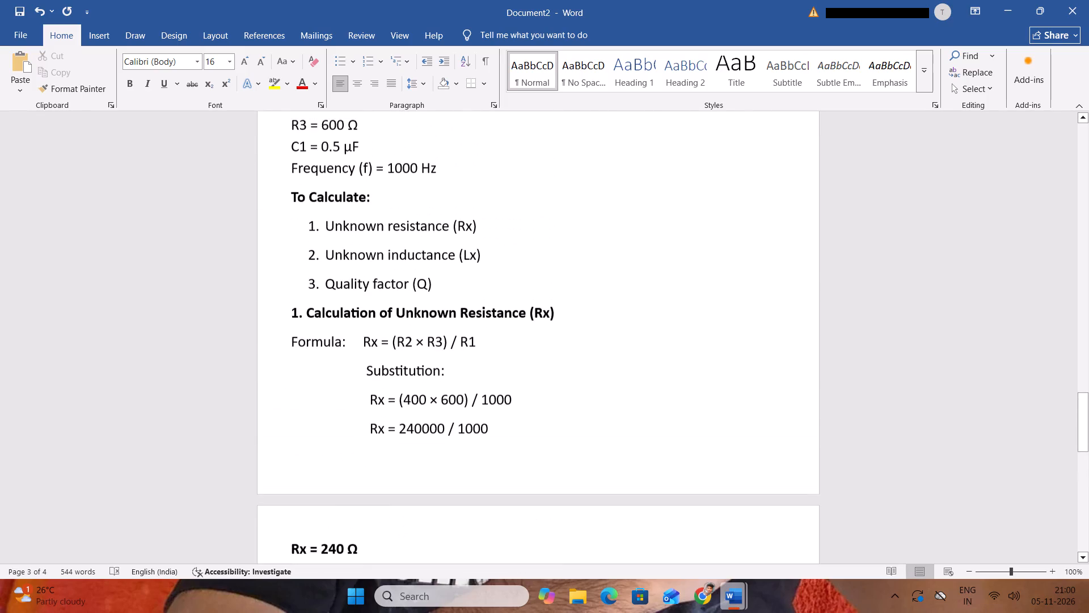
scroll(477, 193, up, 3)
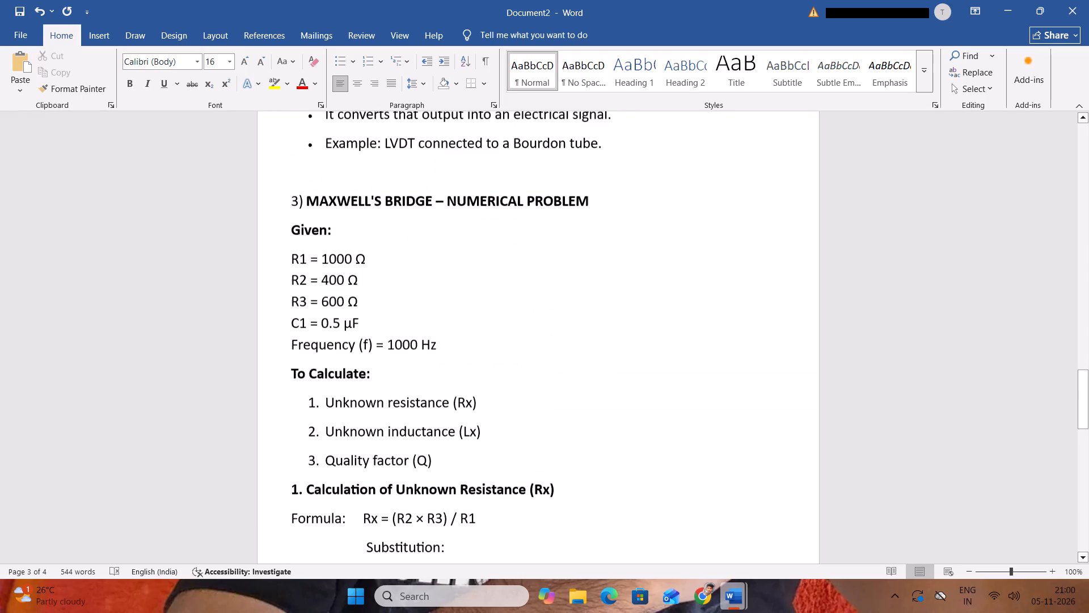
scroll(477, 193, up, 1)
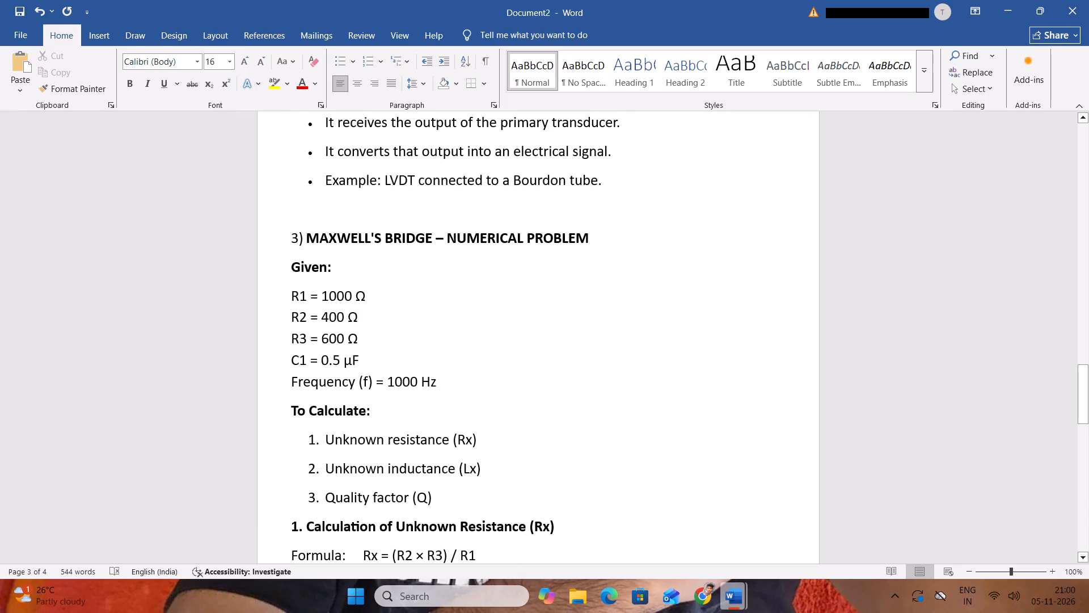
drag(333, 272, 265, 258)
key(BackSpace)
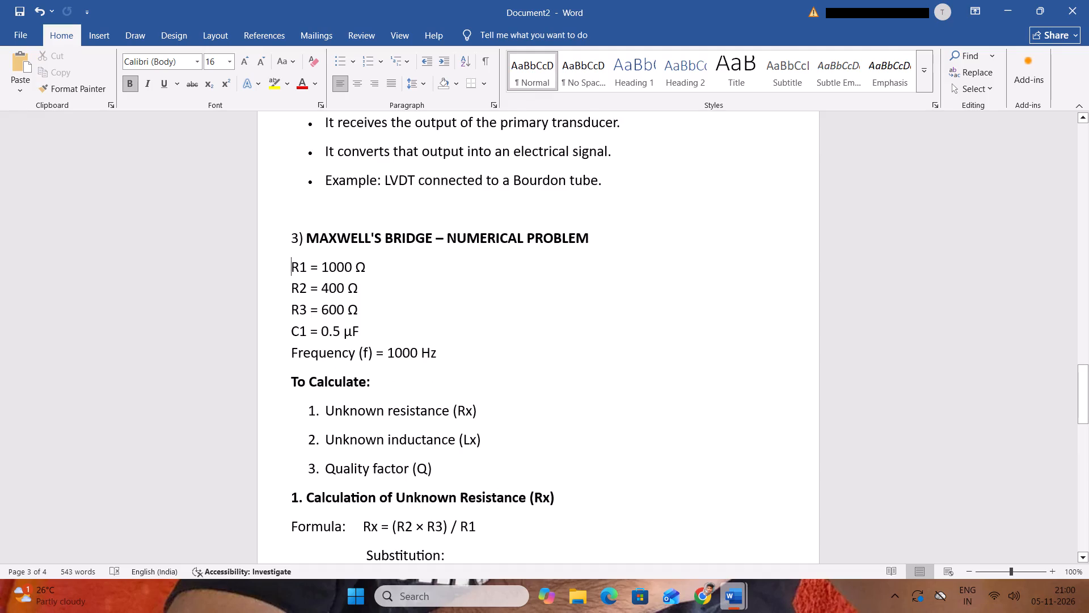
Review the layout of the Maxwell's Bridge problem from its given values through to the final answers.
scroll(339, 362, down, 2)
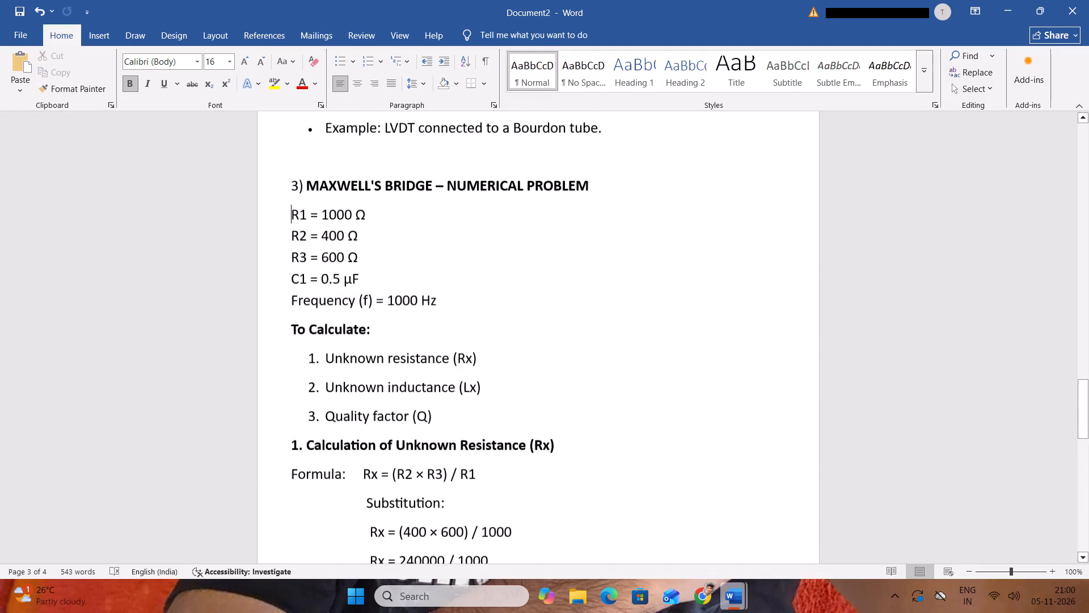
scroll(339, 362, down, 8)
scroll(339, 362, up, 1)
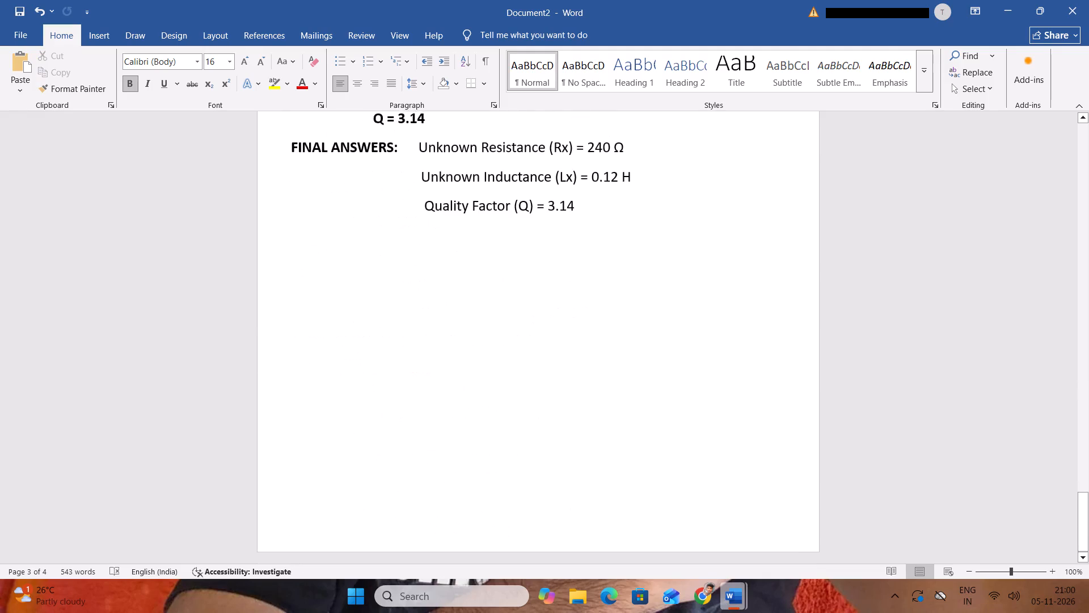
scroll(339, 362, up, 1)
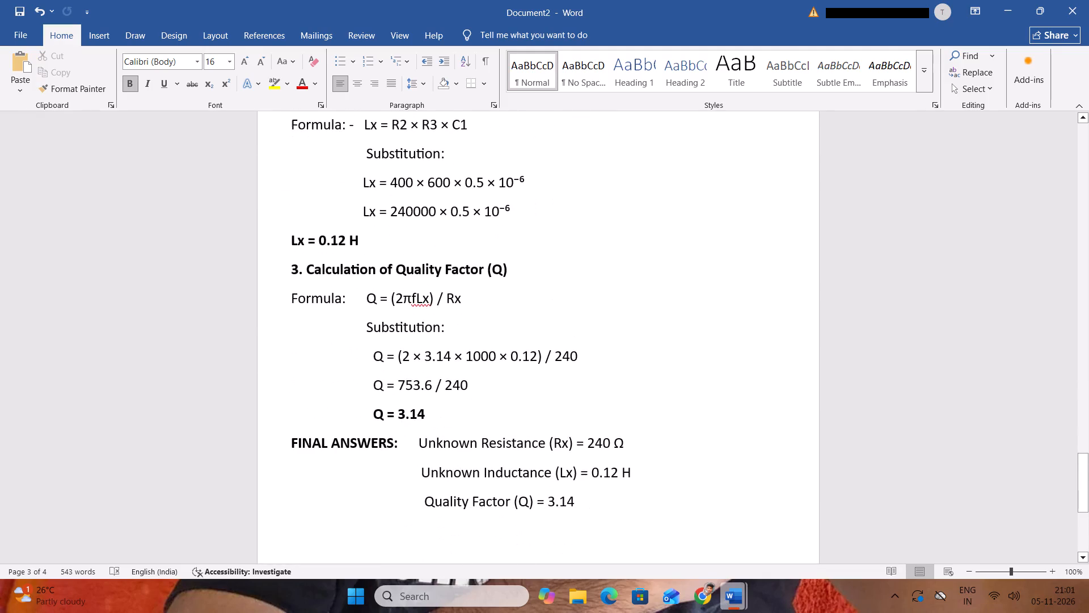
scroll(339, 362, up, 3)
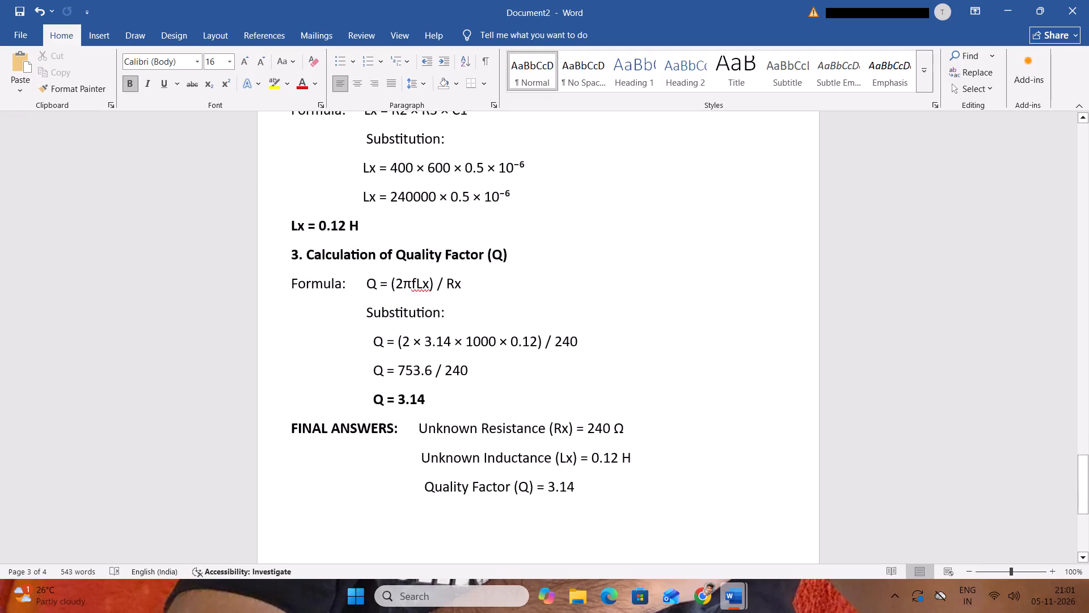
scroll(339, 362, up, 3)
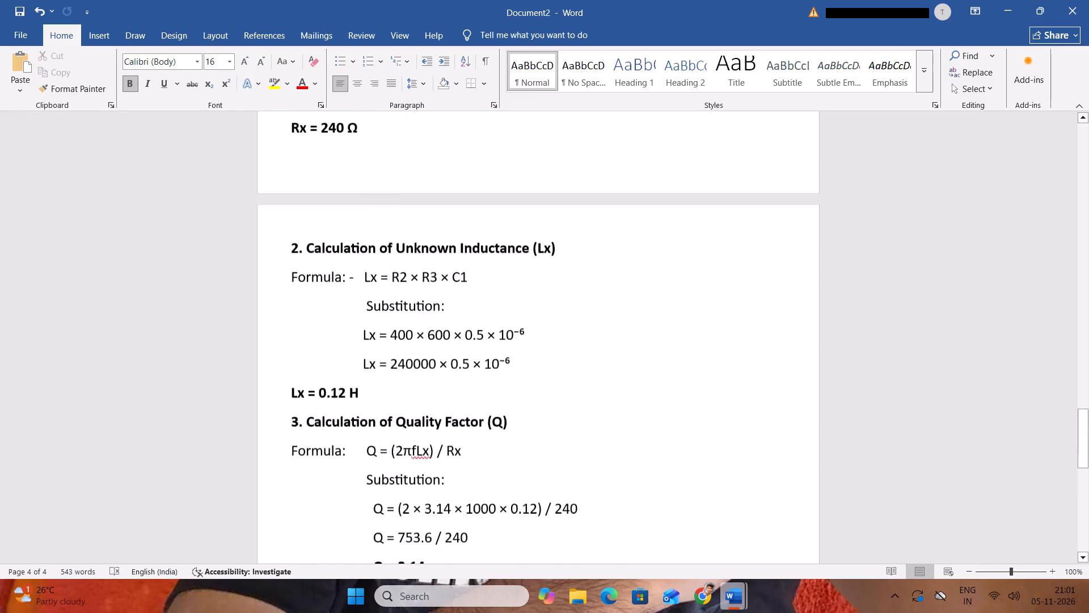
scroll(339, 362, up, 2)
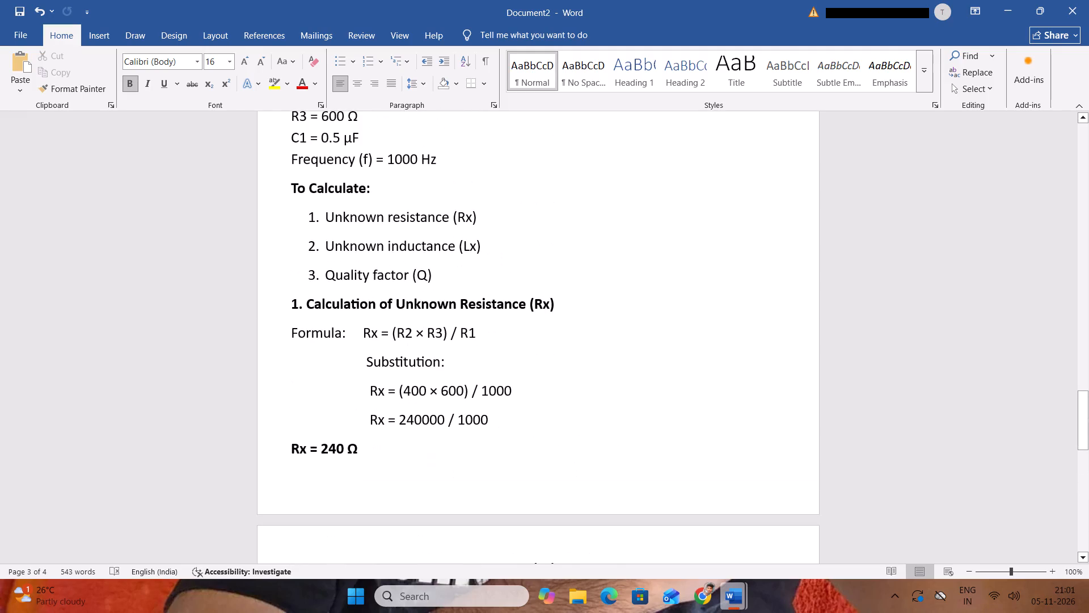
scroll(392, 349, up, 1)
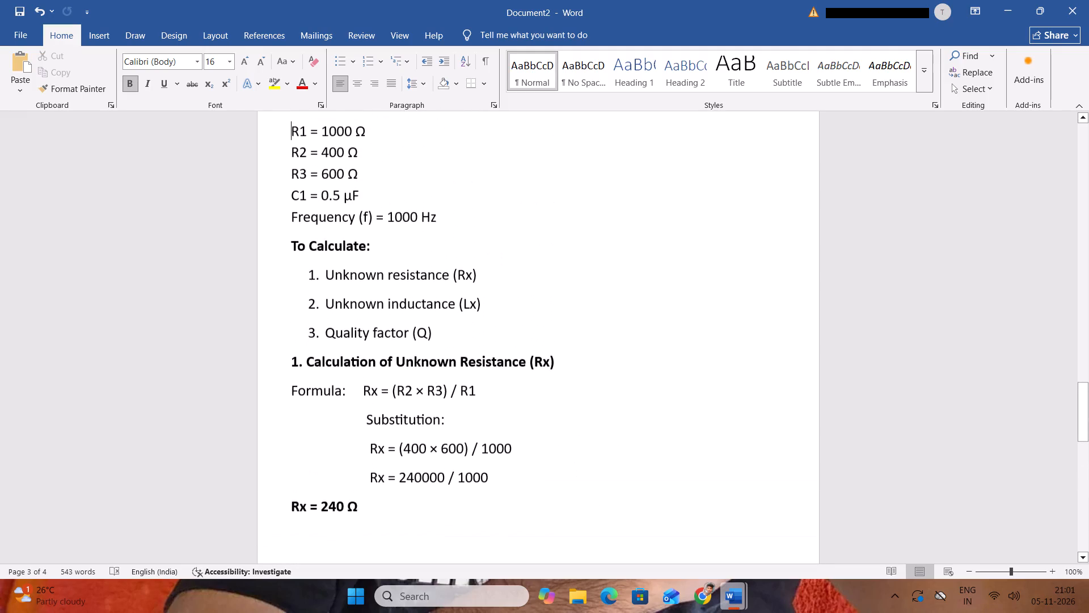
scroll(392, 349, up, 2)
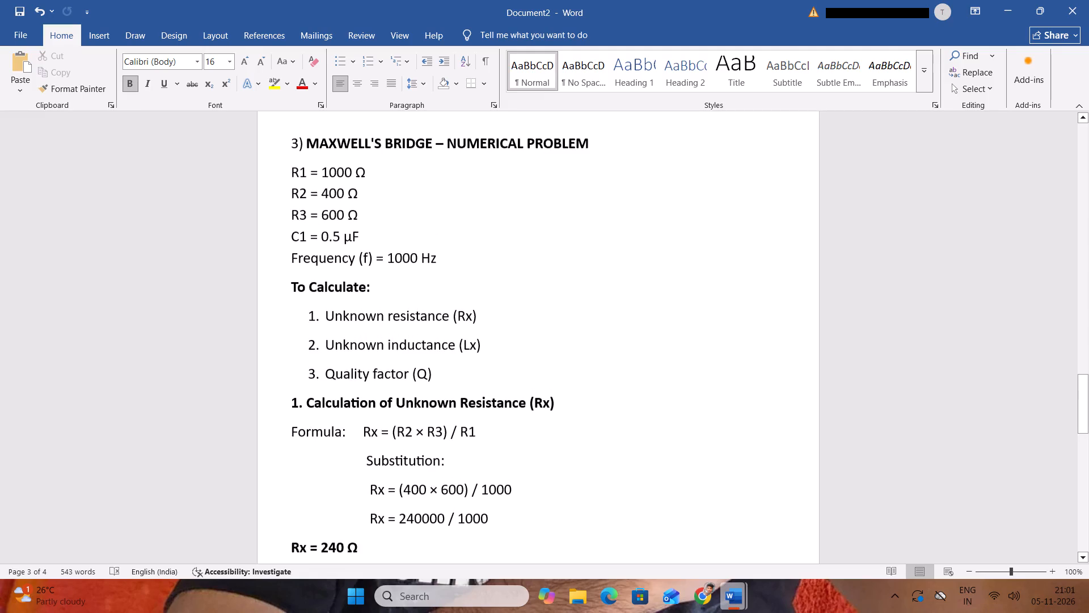
scroll(392, 349, up, 1)
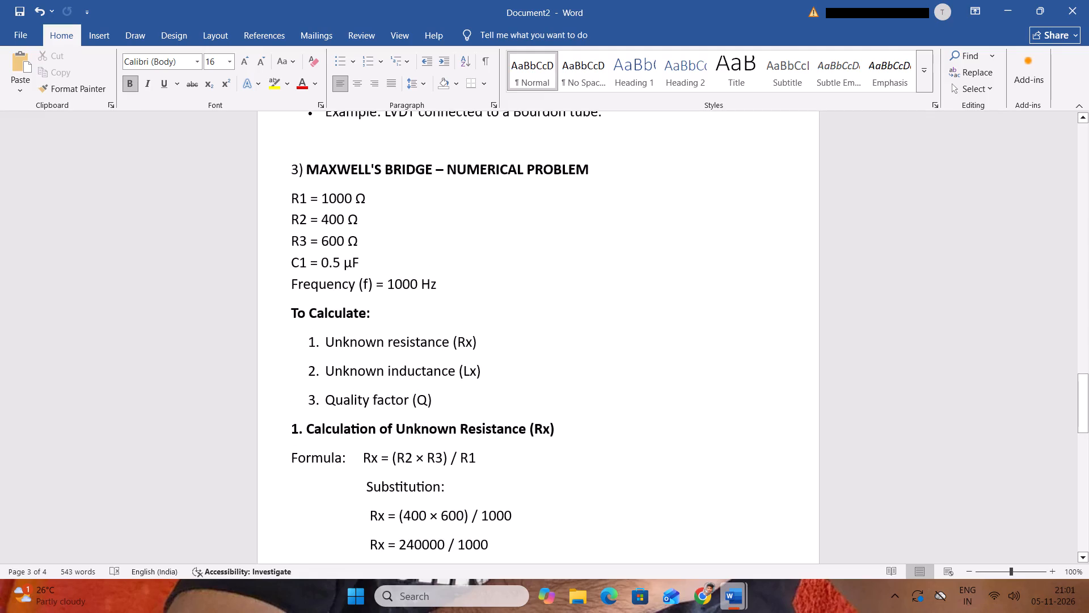
Join "R2 = 400 Ω" onto the "R1 = 1000 Ω" line, separated by a comma and spaces.
click(285, 217)
key(BackSpace)
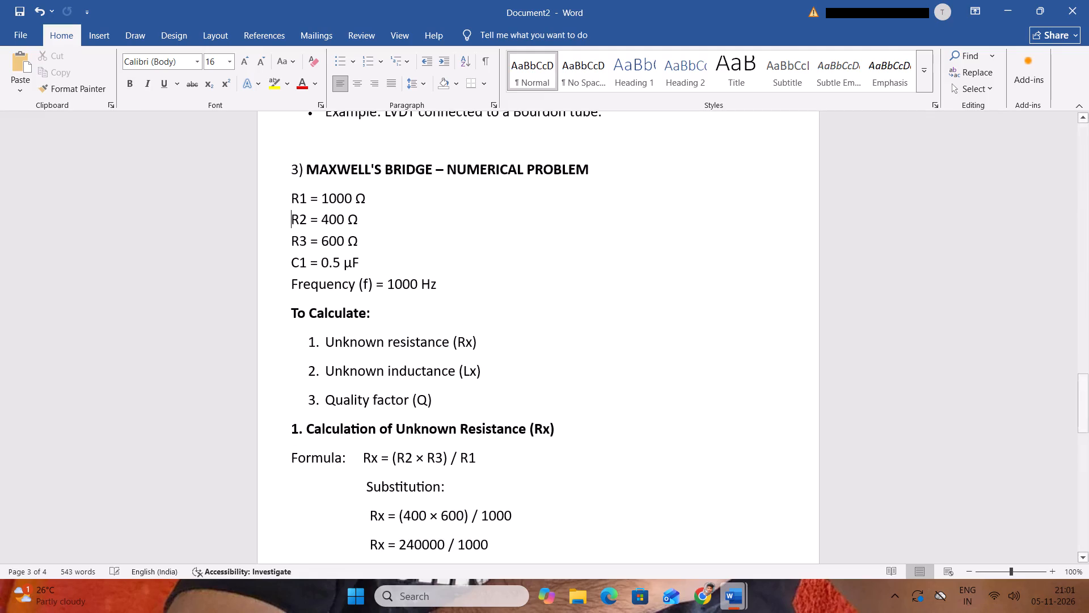
key(space)
text(,)
key(space)
key(space)
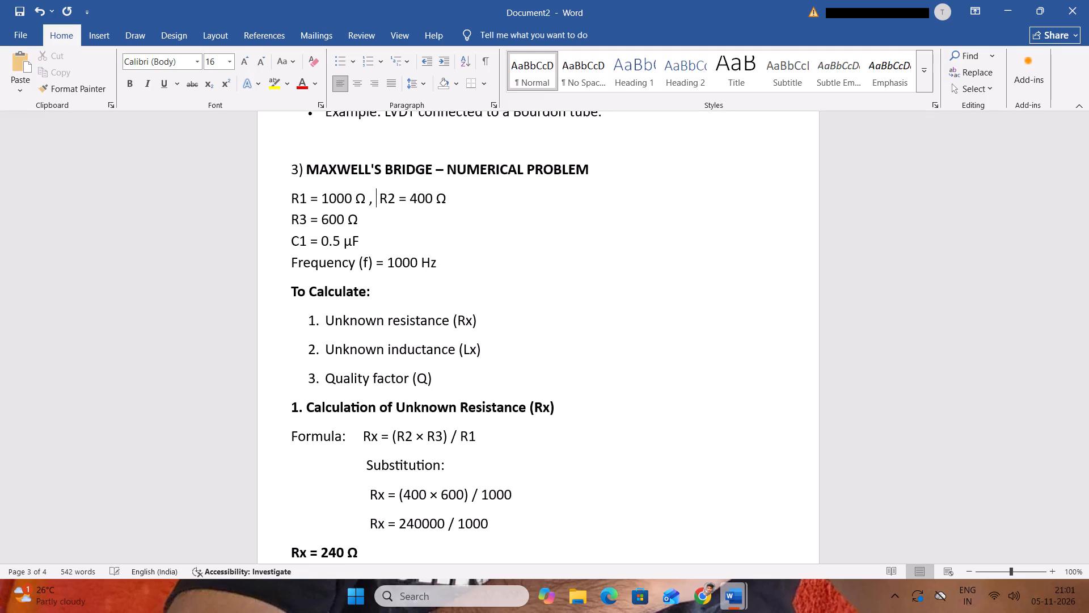
Join "R3 = 600 Ω" onto the line with R1 and R2, separated by a comma and spaces.
key(Left)
key(Down)
key(Left)
key(Left)
key(Left)
key(Left)
key(Left)
key(Left)
key(Left)
key(Left)
key(Left)
key(Left)
key(BackSpace)
key(space)
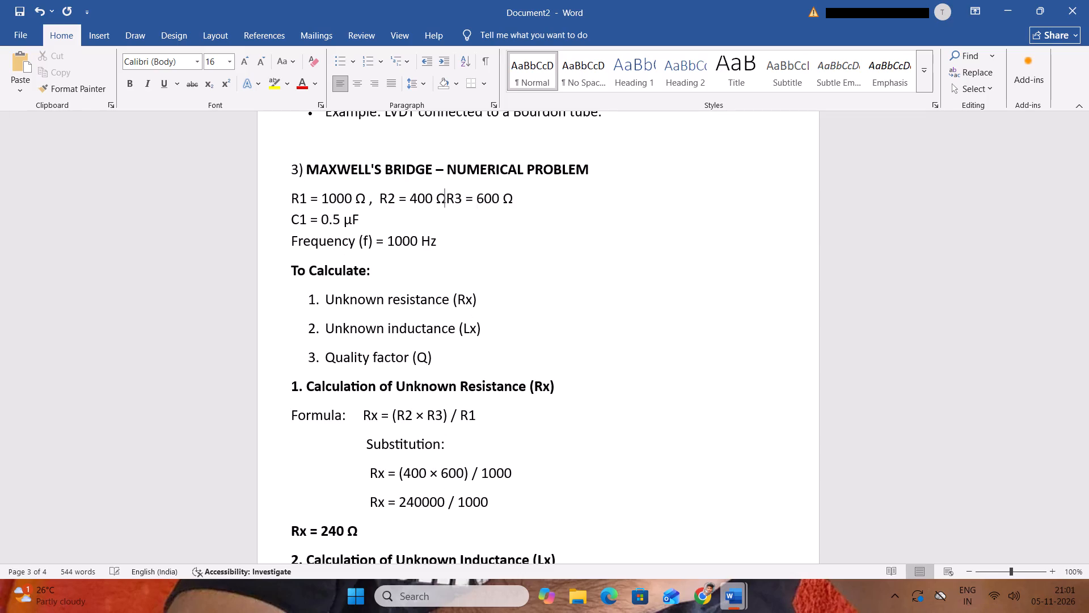
text(,)
key(space)
key(space)
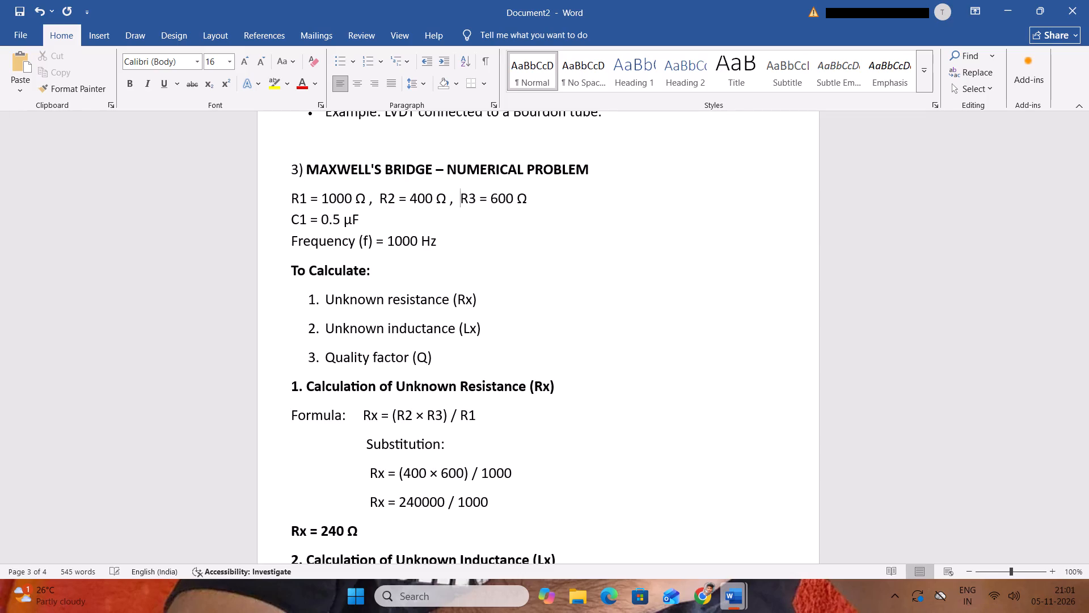
Join "C1 = 0.5 µF" onto the line of resistor values after R3, separated by a comma and space.
key(Down)
key(Left)
key(Left)
key(Left)
key(Left)
key(Left)
key(Left)
key(Left)
key(Left)
key(Left)
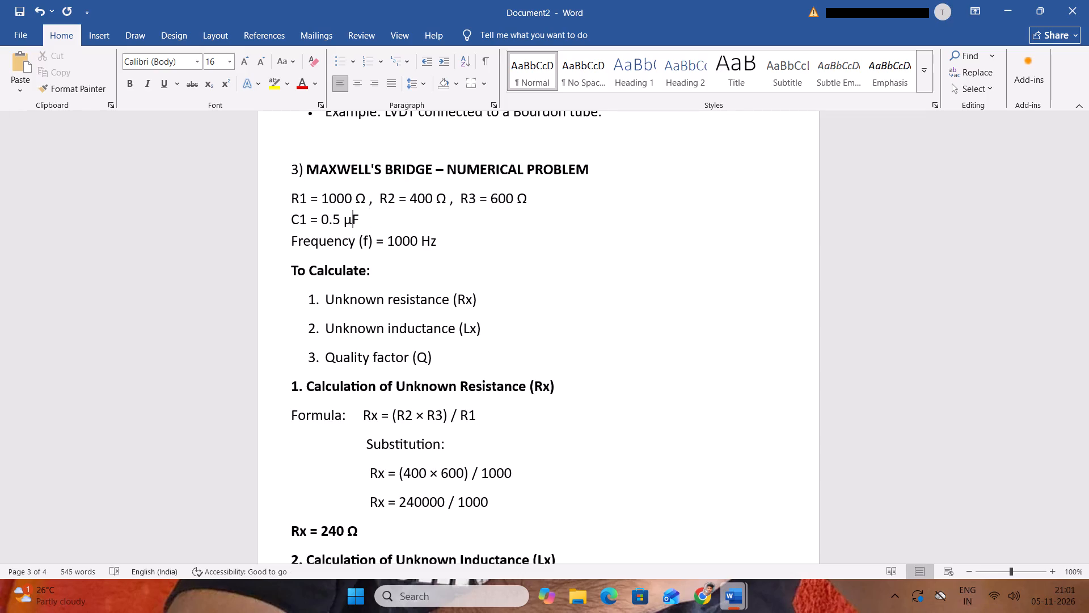
key(Left)
key(Left)
key(BackSpace)
key(space)
text(,)
key(space)
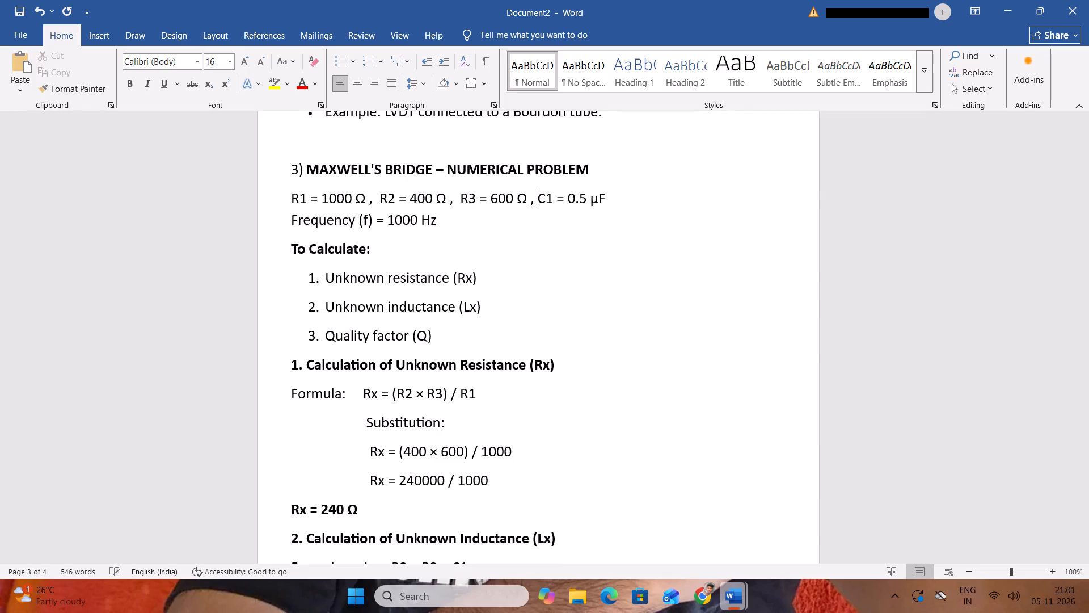
Join "Frequency (f) = 1000 Hz" onto the line of given values after C1, separated by a comma and spaces.
drag(443, 220, 355, 217)
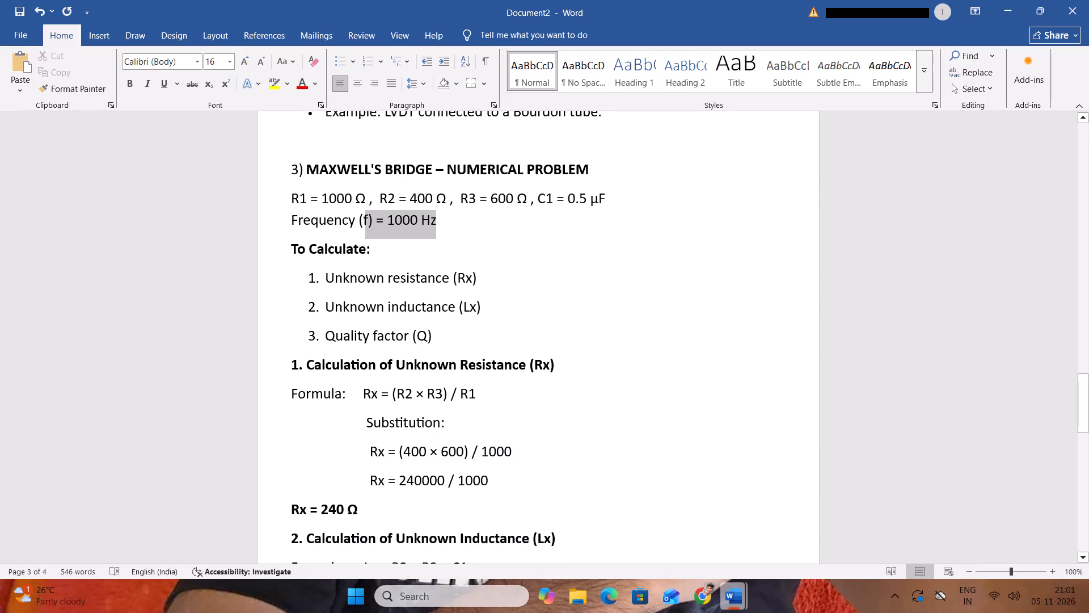
drag(355, 217, 306, 215)
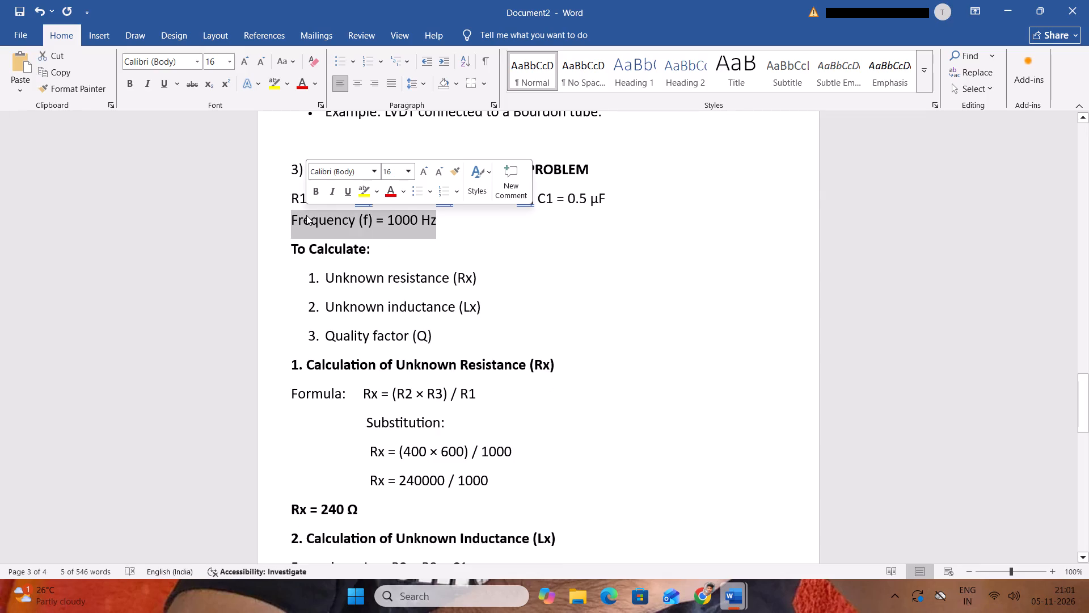
key(Left)
key(BackSpace)
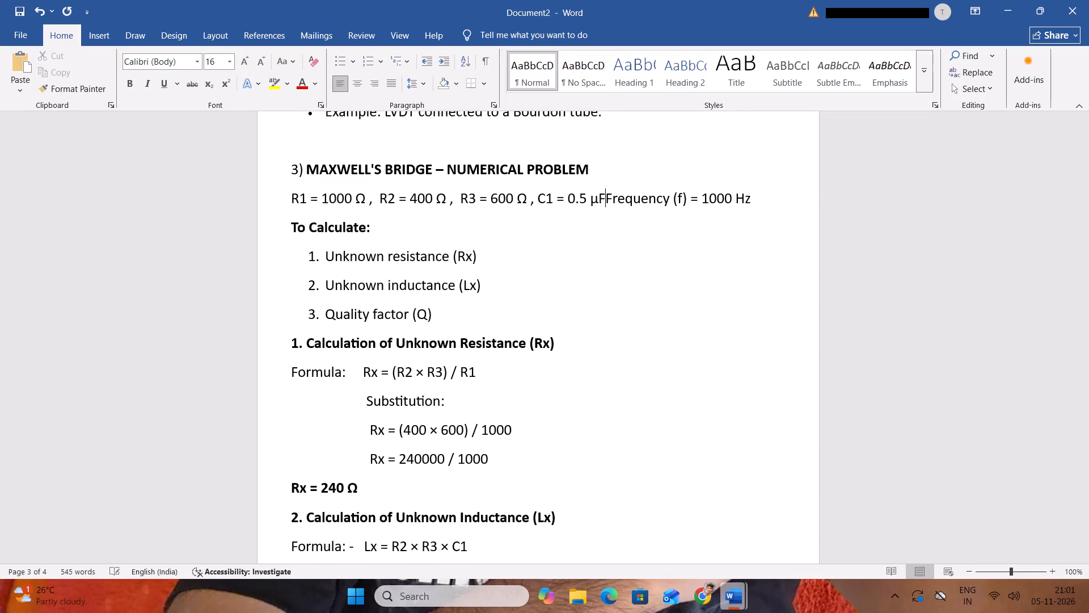
key(space)
text(,)
key(space)
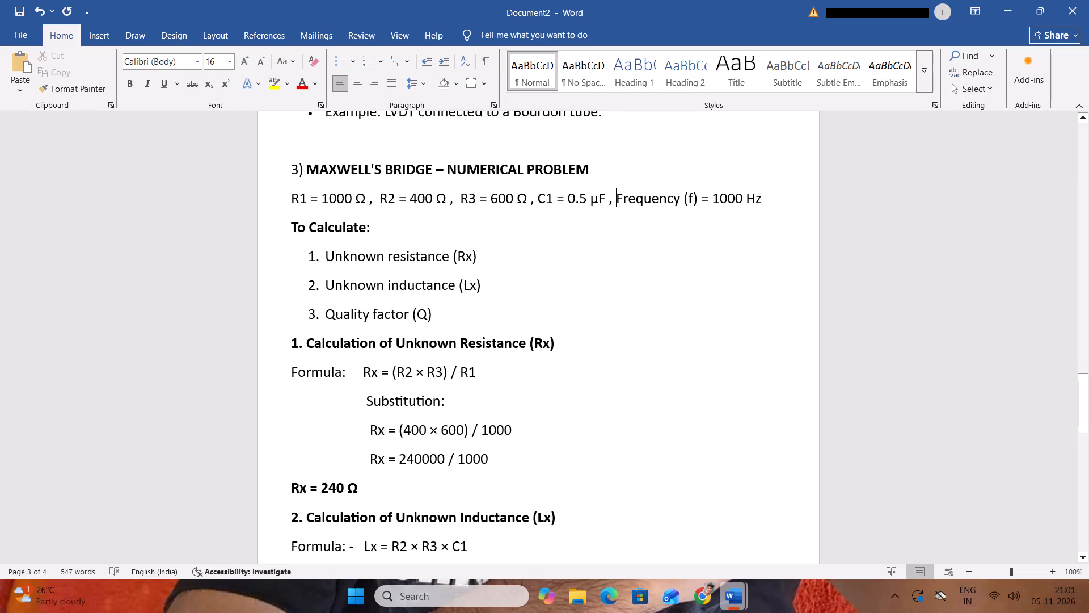
Join "Unknown inductance (Lx)" onto the first To Calculate item after "Unknown resistance (Rx)", separated by a comma and three spaces.
double_click(489, 285)
drag(489, 285, 346, 281)
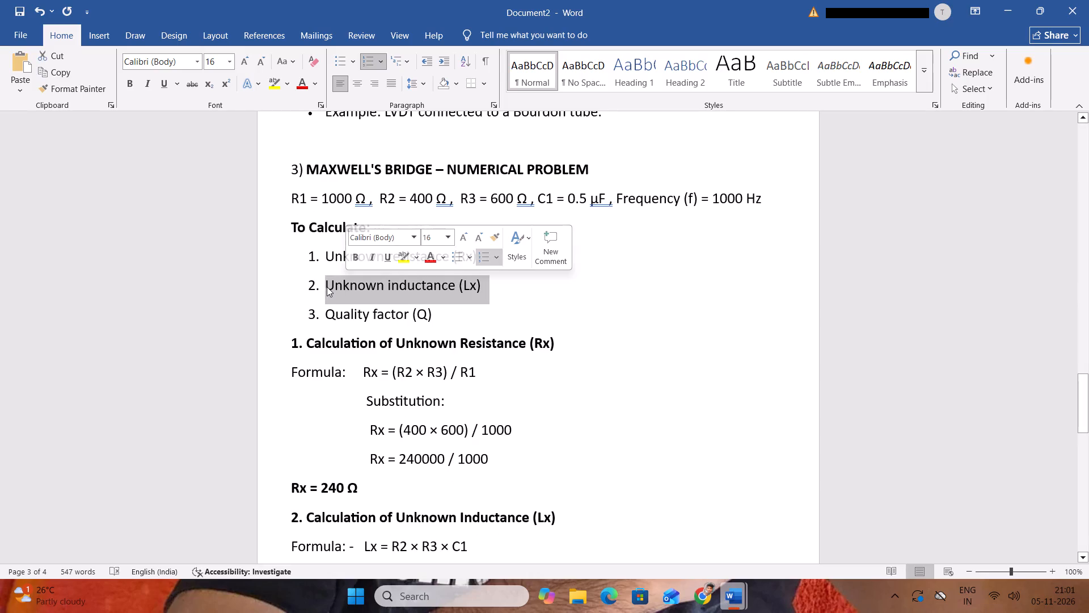
click(327, 287)
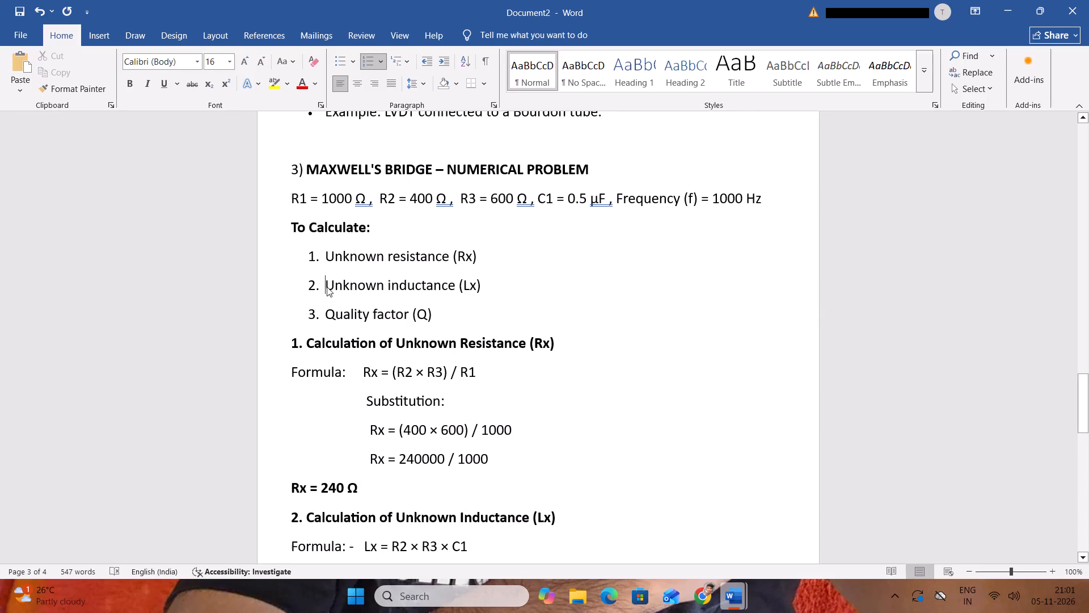
key(BackSpace)
key(BackSpace)
key(BackSpace)
key(BackSpace)
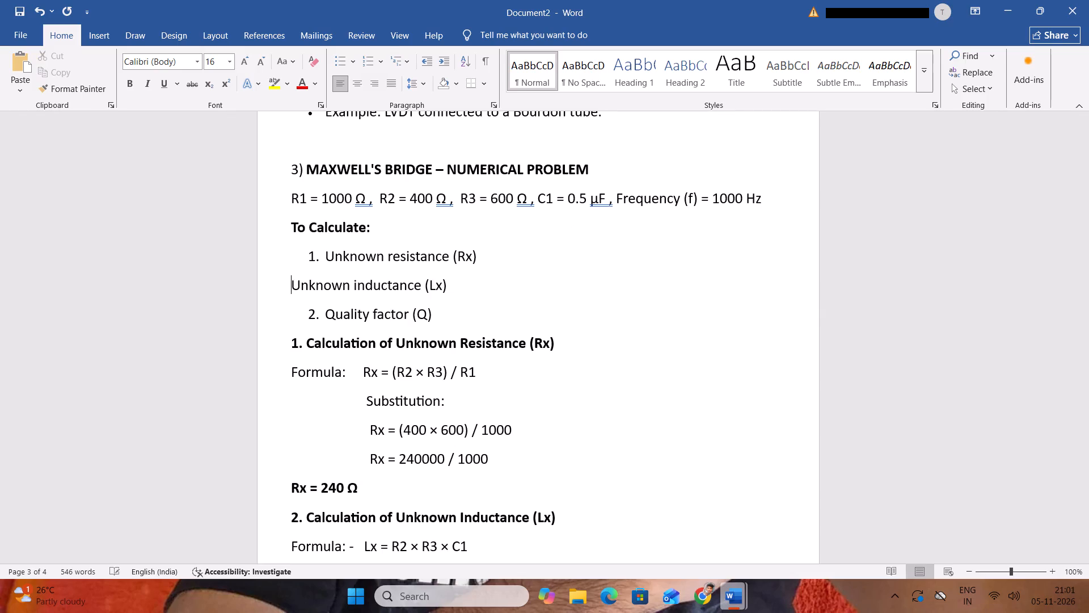
text(,)
key(space)
key(space)
key(space)
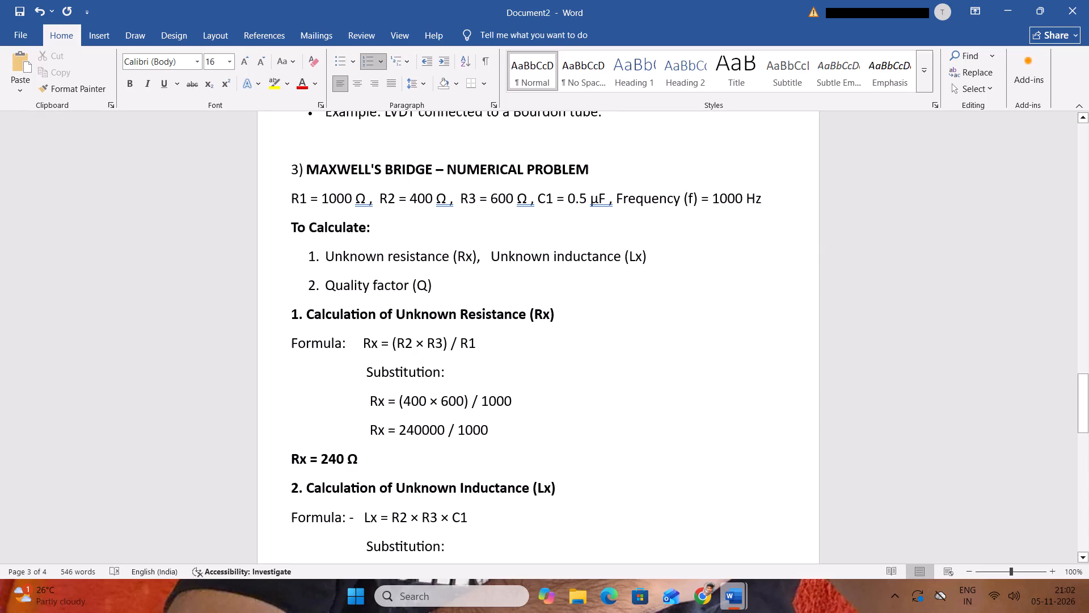
Remove the indent of "Rx = (400 × 600) / 1000" and join it onto the "Substitution:" line above, keeping the colon.
click(372, 400)
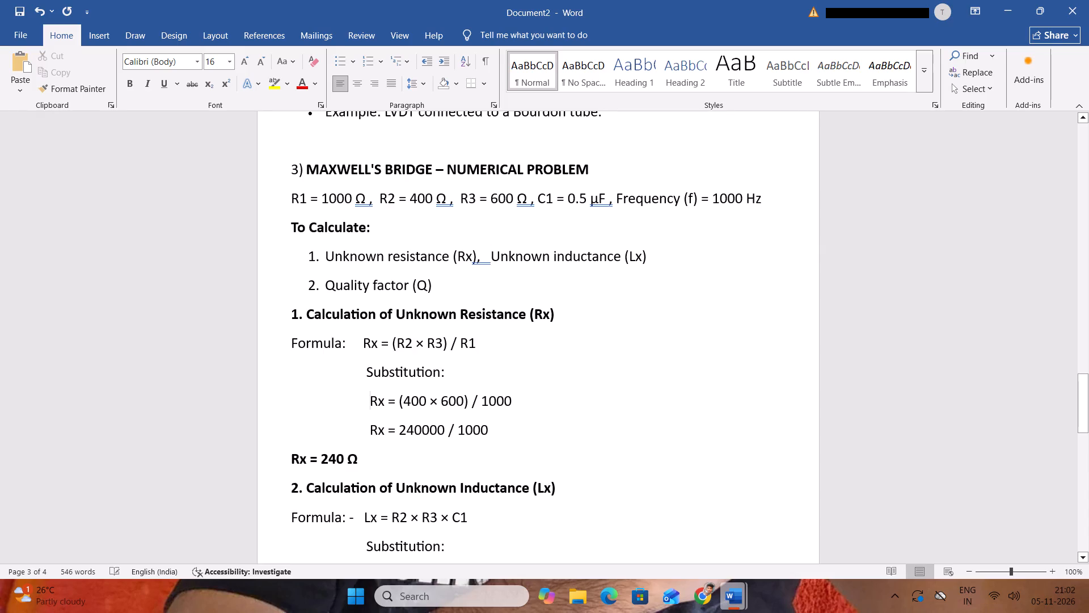
key(BackSpace)
key(BackSpace)
key(BackSpace)
key(BackSpace)
key(BackSpace)
key(BackSpace)
key(BackSpace)
key(BackSpace)
key(BackSpace)
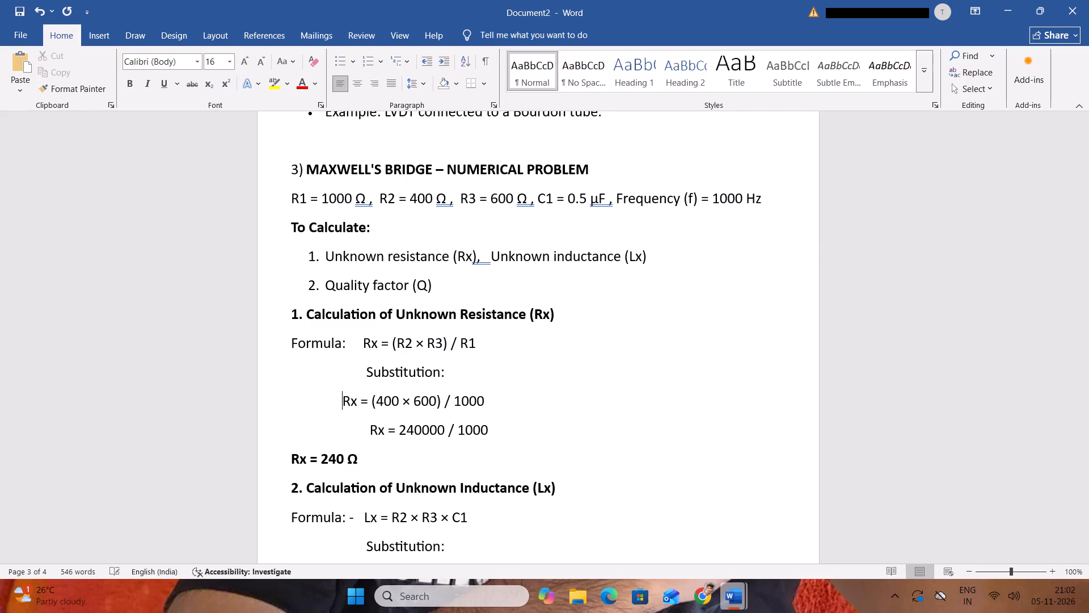
key(BackSpace)
key(BackSpace)
key(BackSpace)
key(BackSpace)
key(BackSpace)
key(BackSpace)
key(BackSpace)
key(BackSpace)
key(BackSpace)
key(BackSpace)
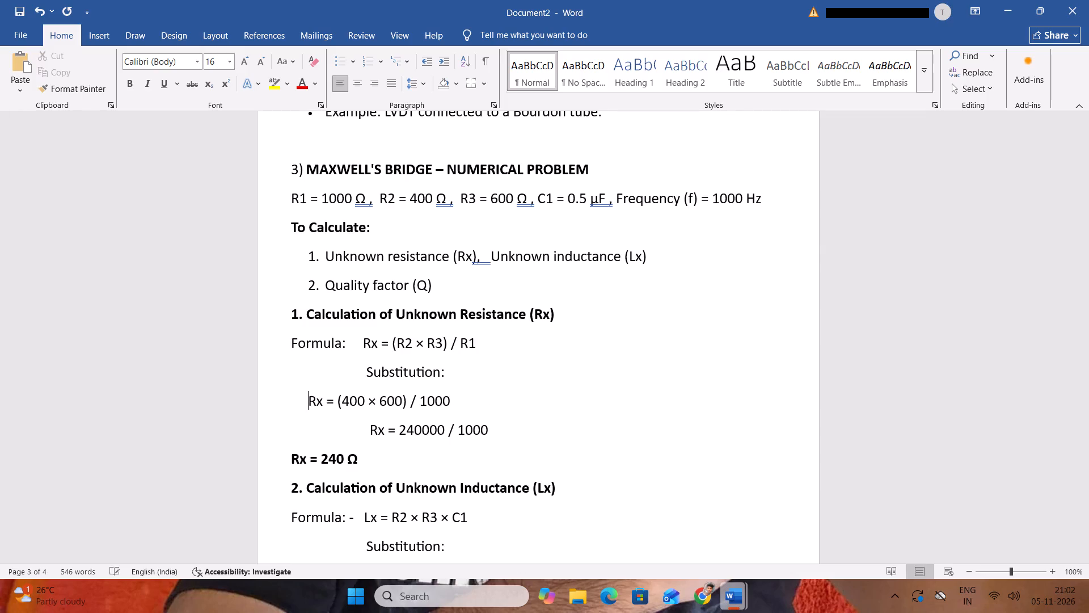
key(BackSpace)
key(BackSpace)
key(BackSpace)
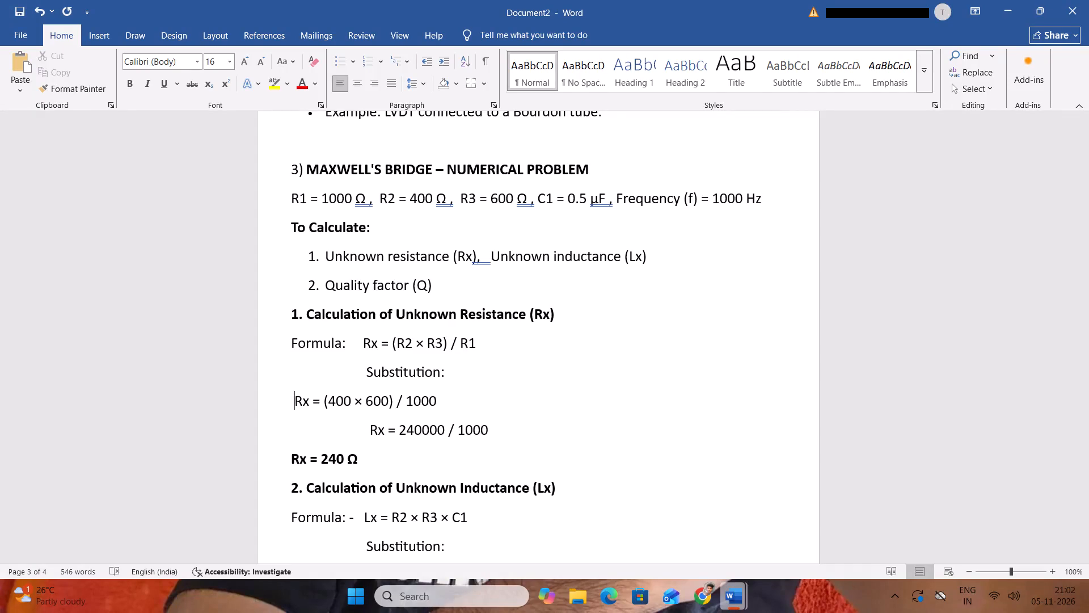
key(BackSpace)
key(BackSpace)
key(BackSpace)
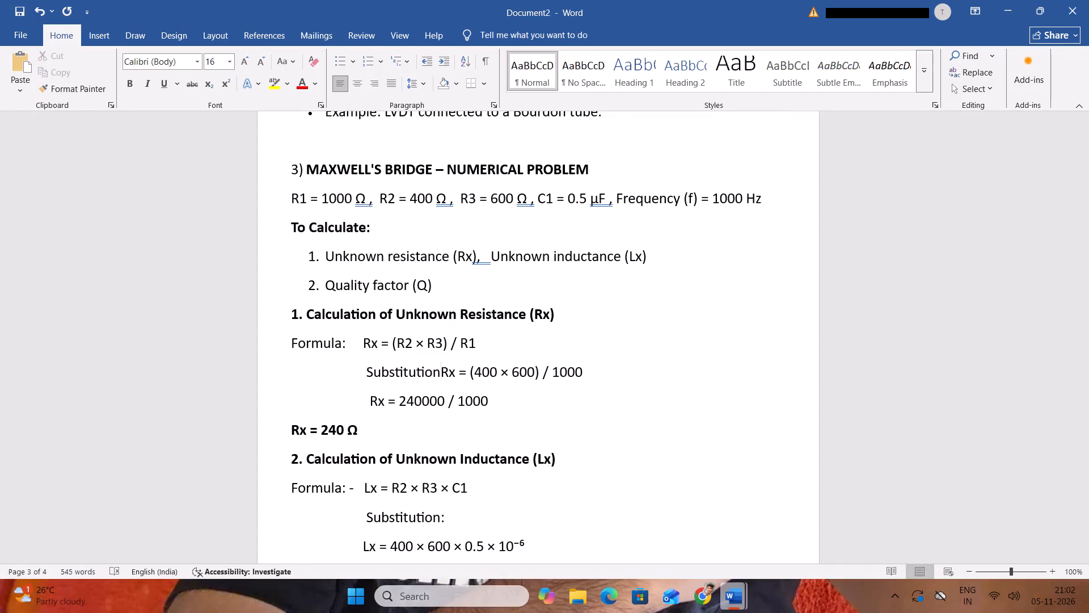
key(ctrl+z)
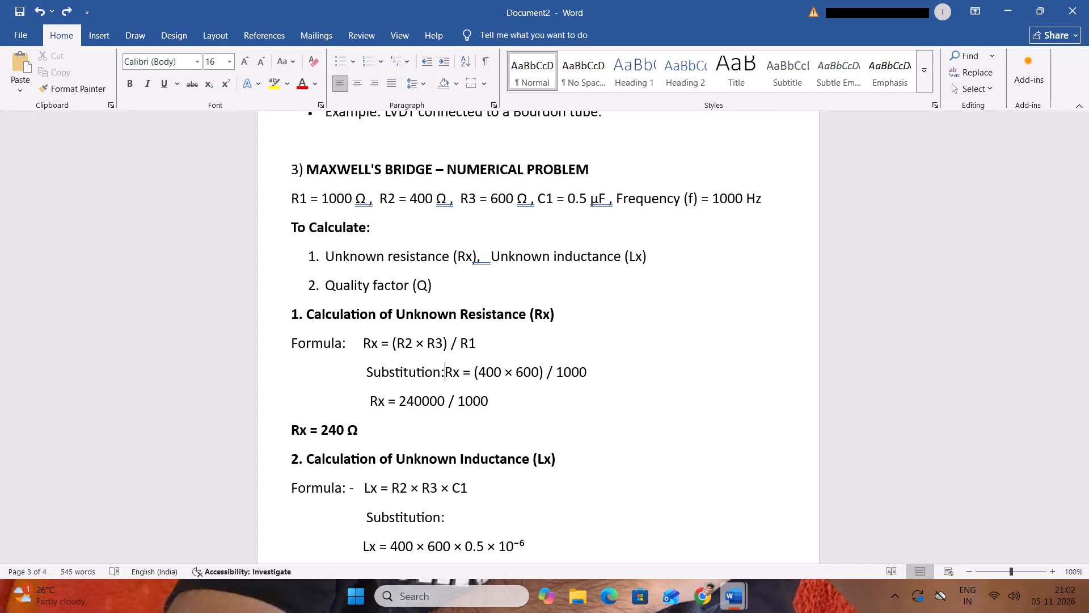
Insert a hyphen and three spaces between "Substitution:" and "Rx = (400 × 600) / 1000".
key(comma)
key(BackSpace)
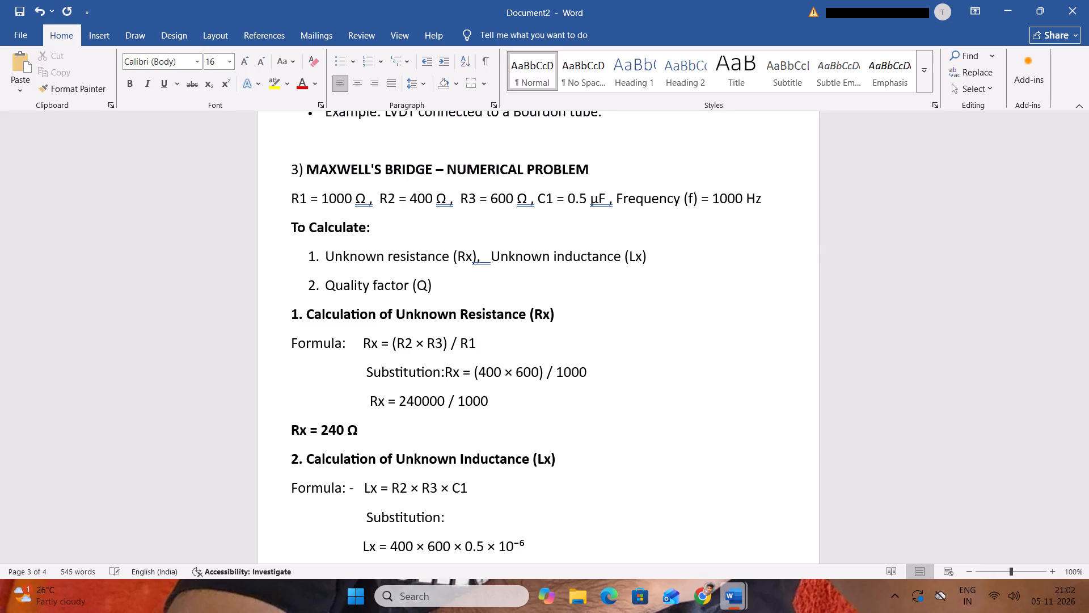
text(_)
key(space)
key(BackSpace)
key(BackSpace)
text(-)
key(space)
key(space)
key(space)
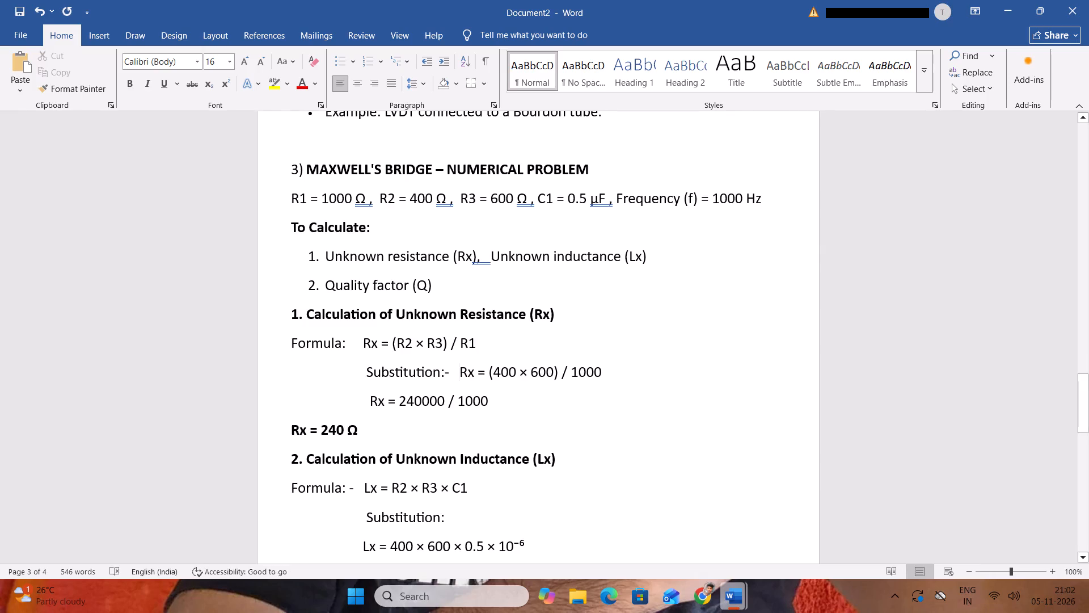
Join "Rx = 240000 / 1000" onto the Rx substitution line after "(400 × 600) / 1000", separated by a comma and spaces.
right_click(367, 401)
key(BackSpace)
key(BackSpace)
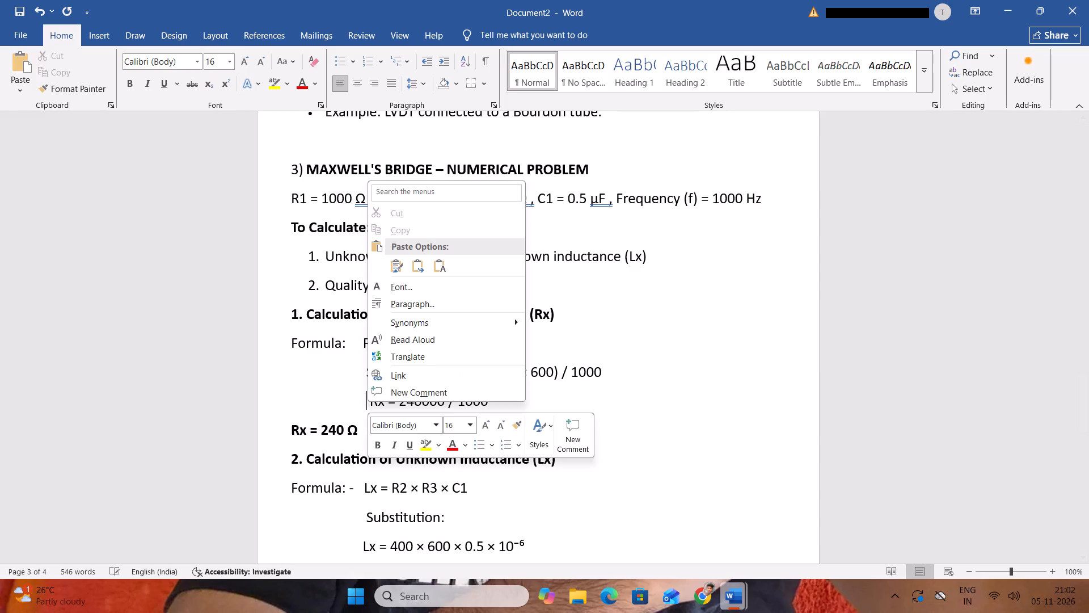
click(335, 423)
key(BackSpace)
key(BackSpace)
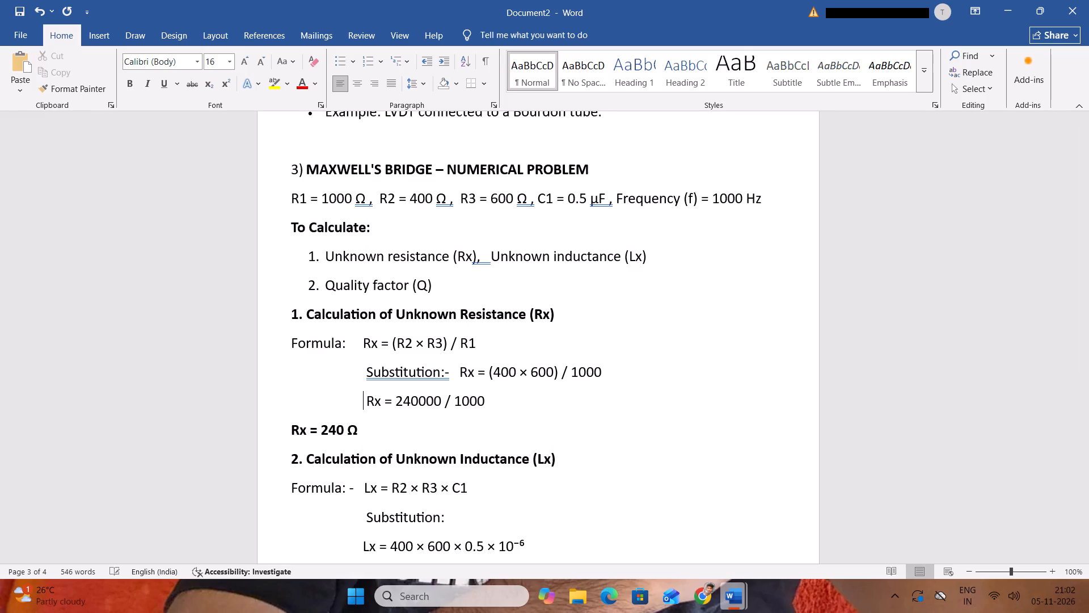
key(BackSpace)
key(BackSpace)
key(BackSpace)
key(BackSpace)
key(BackSpace)
key(BackSpace)
key(BackSpace)
key(BackSpace)
key(BackSpace)
key(BackSpace)
key(BackSpace)
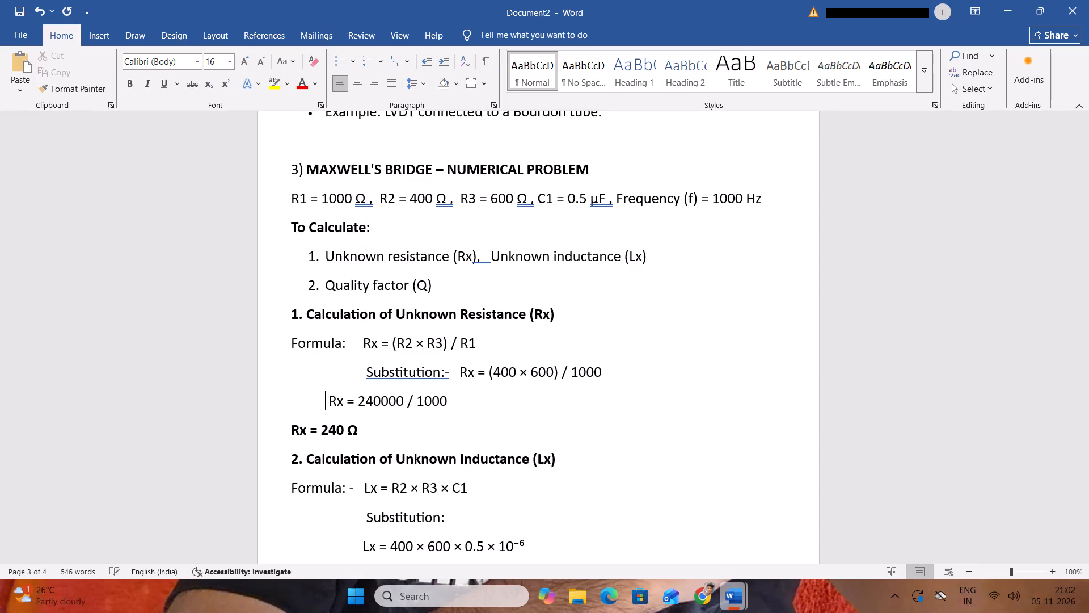
key(BackSpace)
key(BackSpace)
key(BackSpace)
key(BackSpace)
key(BackSpace)
key(BackSpace)
key(BackSpace)
key(BackSpace)
key(BackSpace)
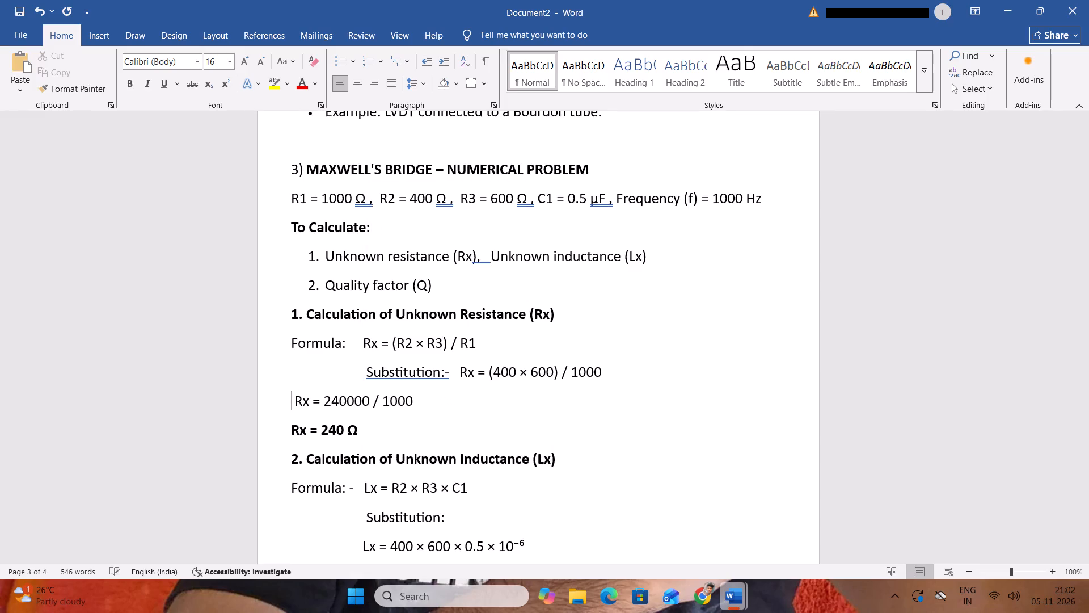
key(BackSpace)
key(BackSpace)
key(ctrl+z)
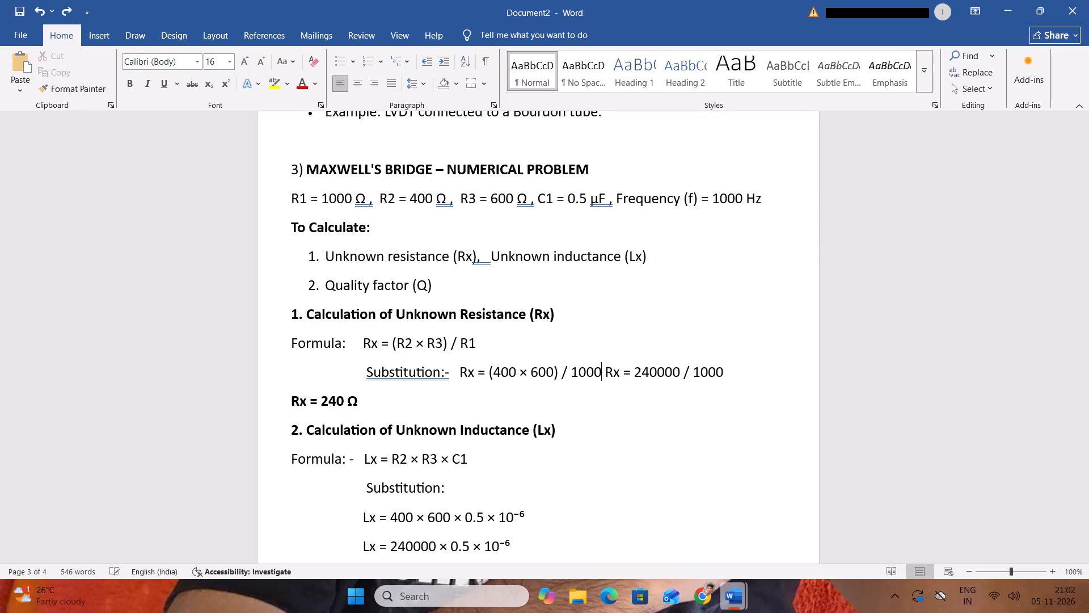
key(space)
text(,)
key(space)
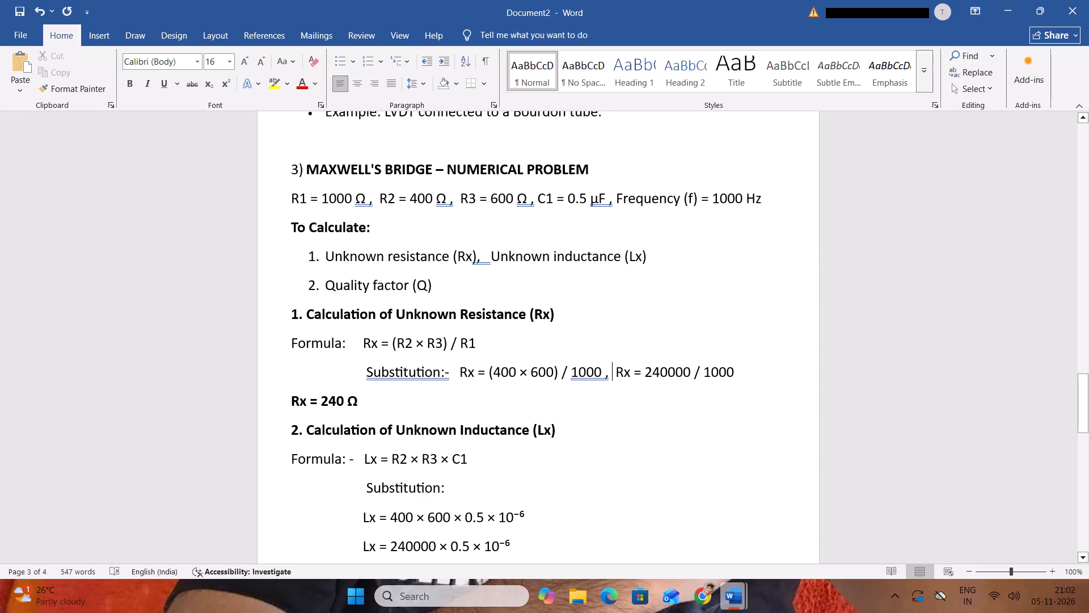
Copy "Quality factor (Q)" to the end of the first To Calculate item, separated from "Unknown inductance (Lx)" by a comma and spaces.
drag(433, 283, 334, 279)
key(ctrl+c)
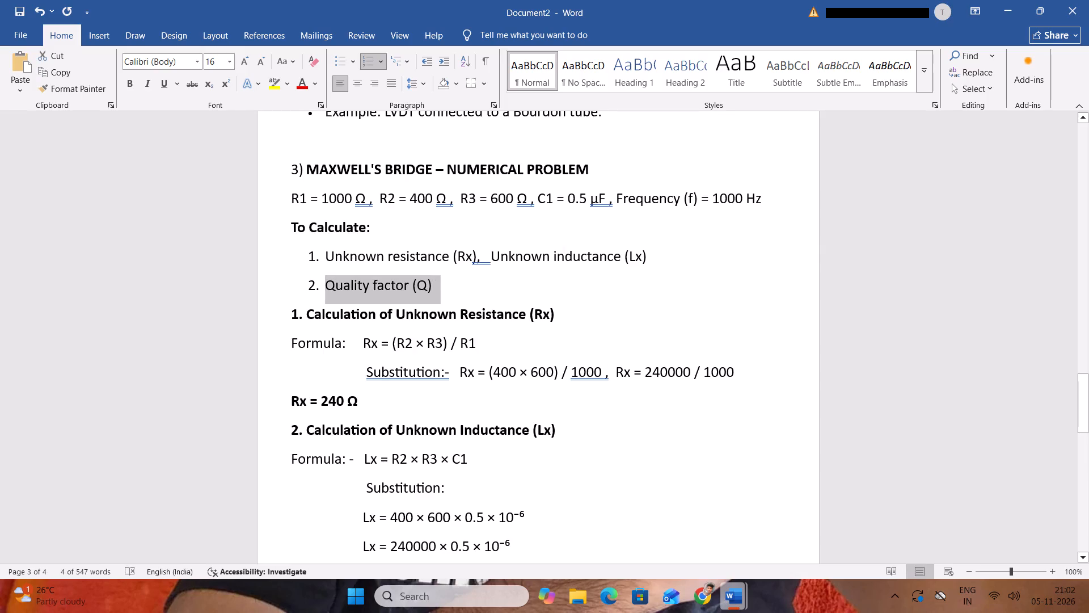
click(652, 253)
key(space)
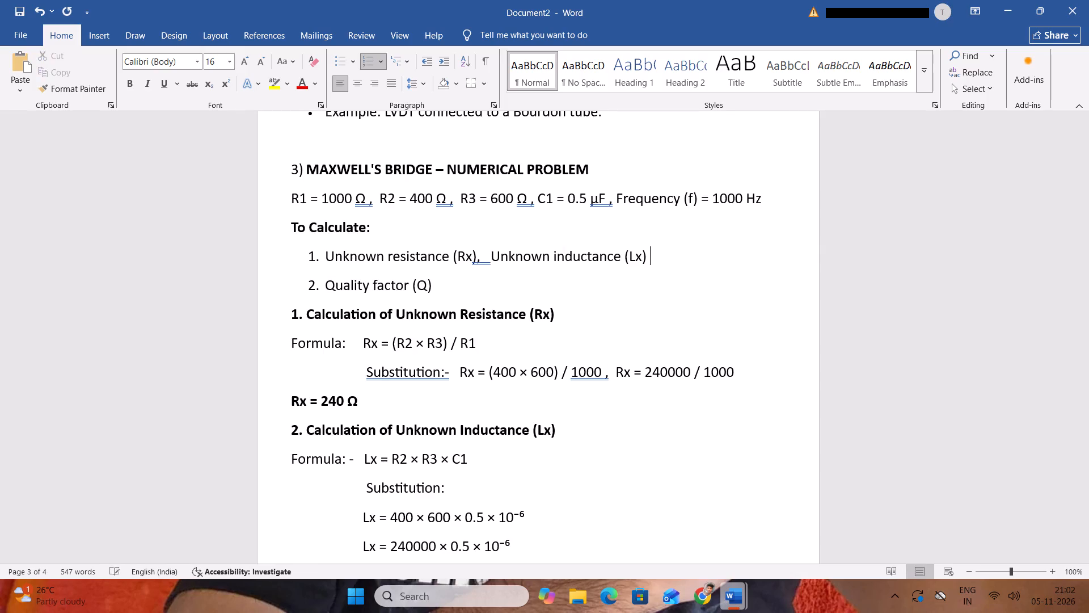
key(ctrl+v)
click(647, 258)
text(,)
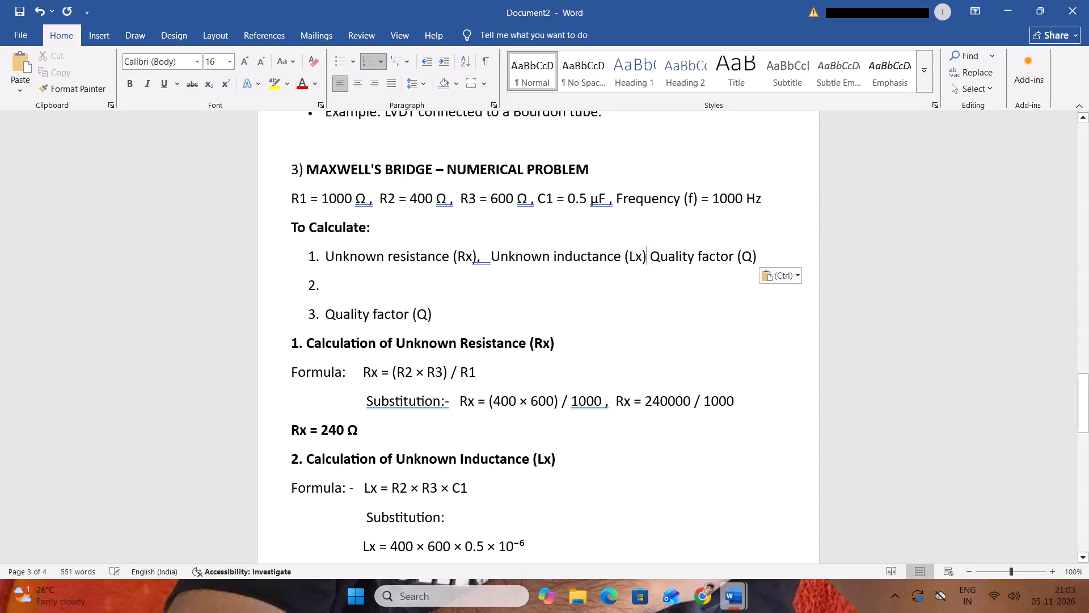
key(space)
Add two spaces before each of the commas following (Lx) and (Rx) in the To Calculate item.
key(Left)
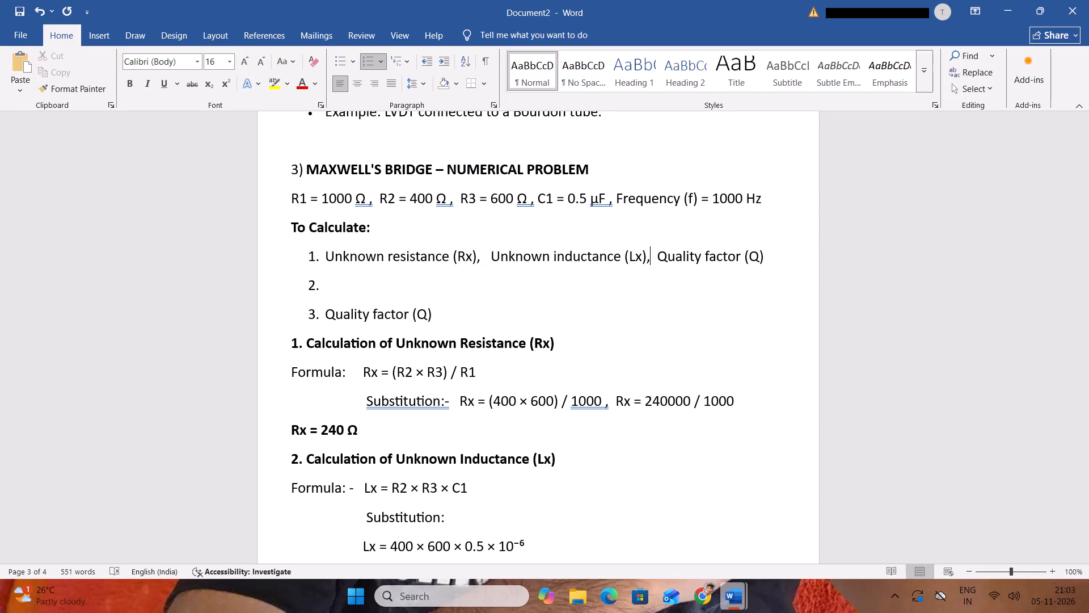
key(Left)
key(space)
key(space)
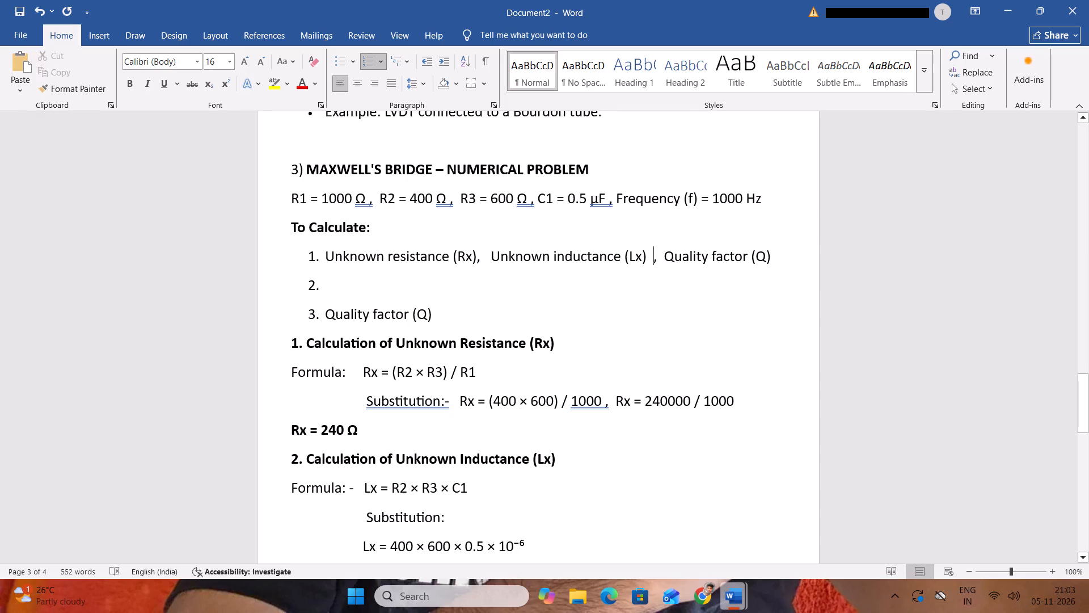
click(476, 254)
key(space)
key(space)
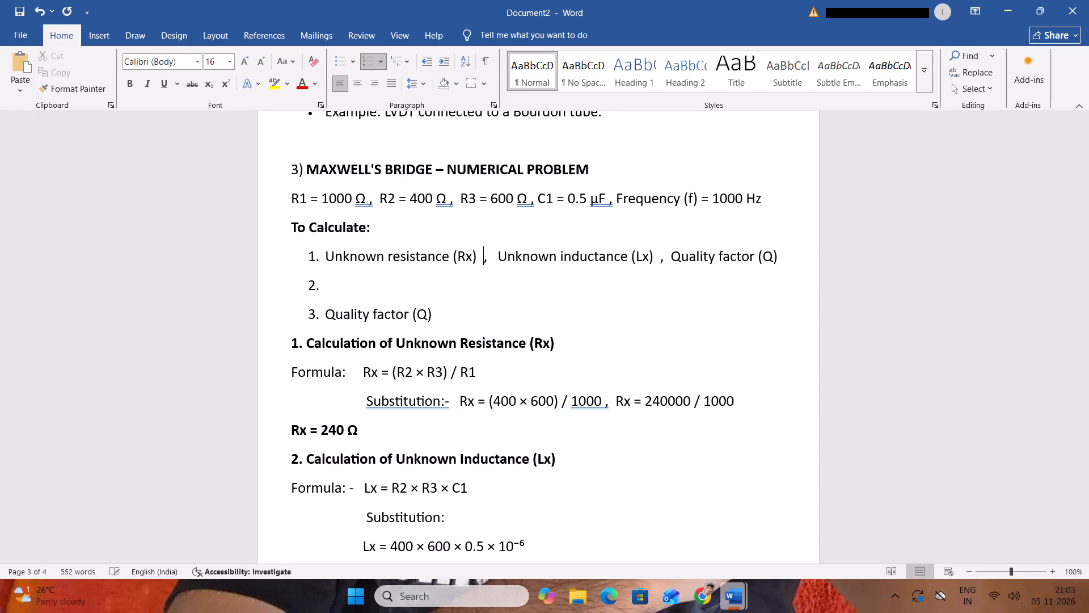
Delete the empty list item and the duplicate "Quality factor (Q)" item below the combined To Calculate line.
click(339, 297)
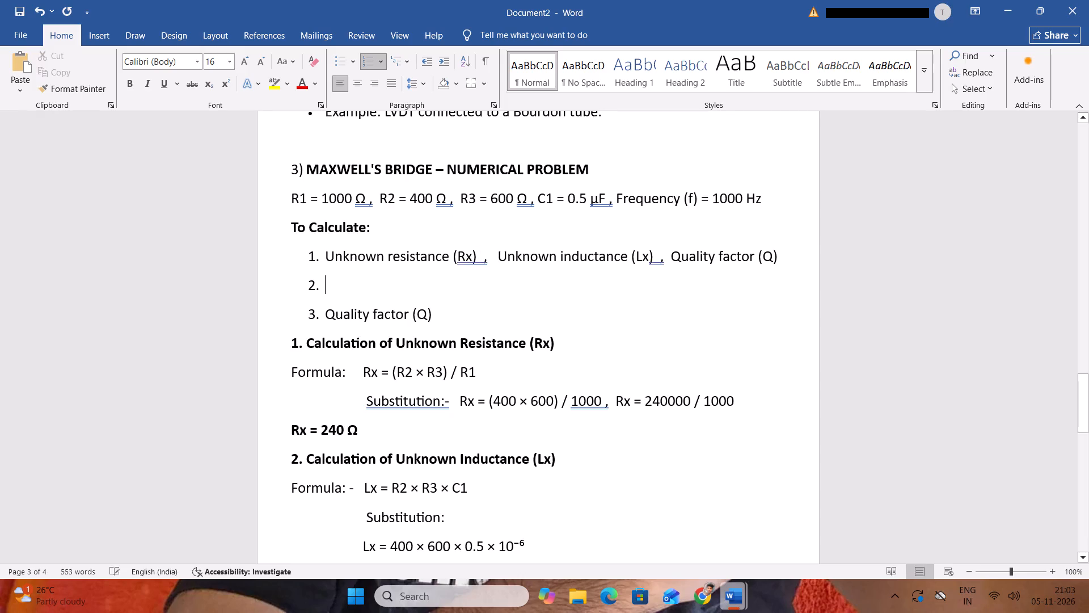
key(BackSpace)
key(BackSpace)
key(BackSpace)
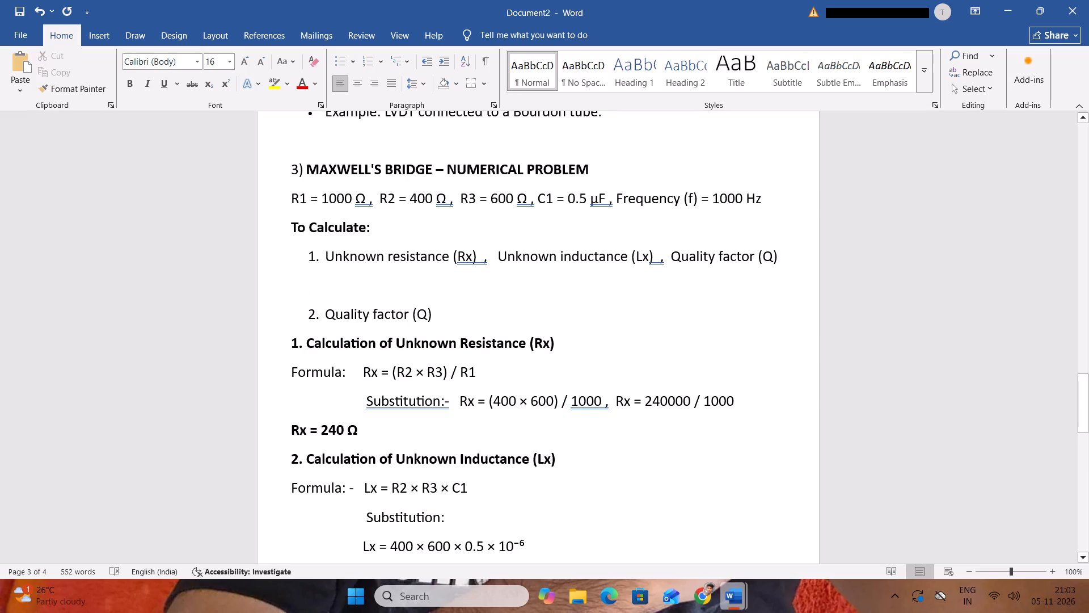
drag(442, 316, 329, 287)
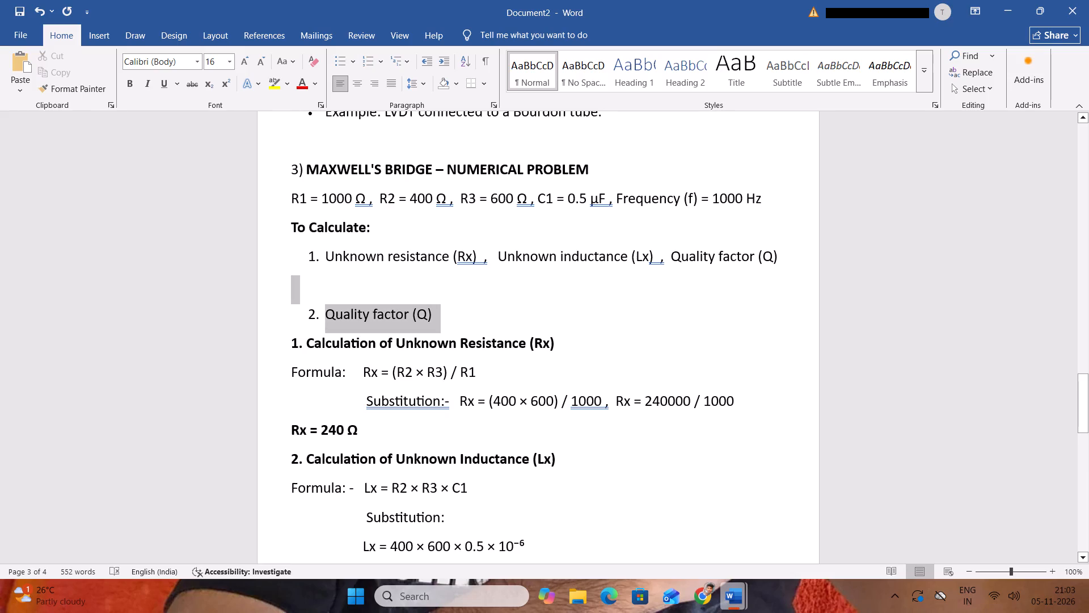
drag(329, 287, 330, 287)
key(BackSpace)
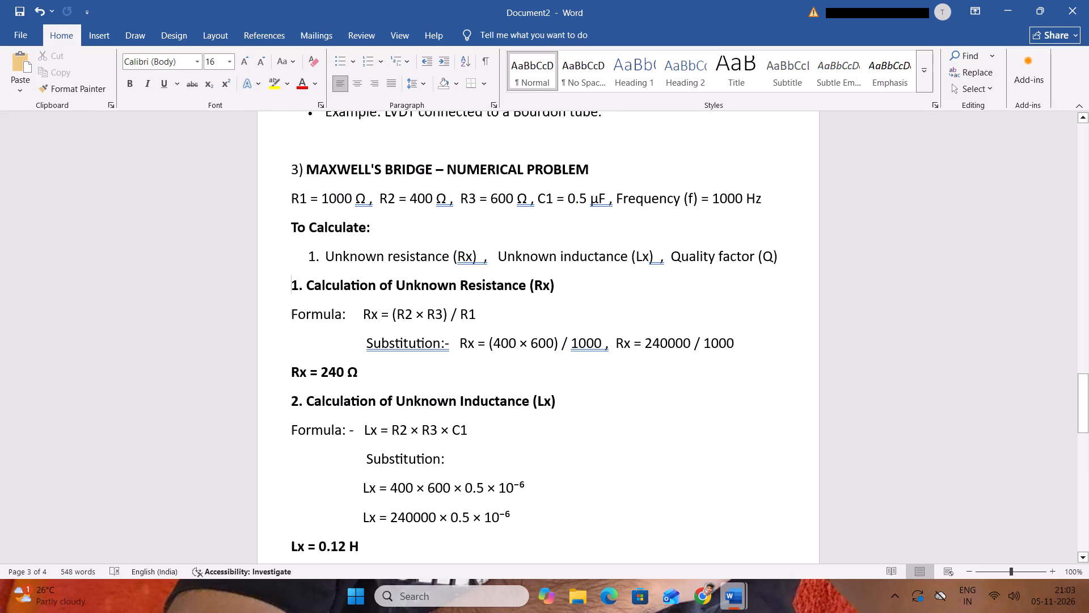
Insert a space between "Substitution" and ":-" in the Rx calculation.
click(439, 343)
key(space)
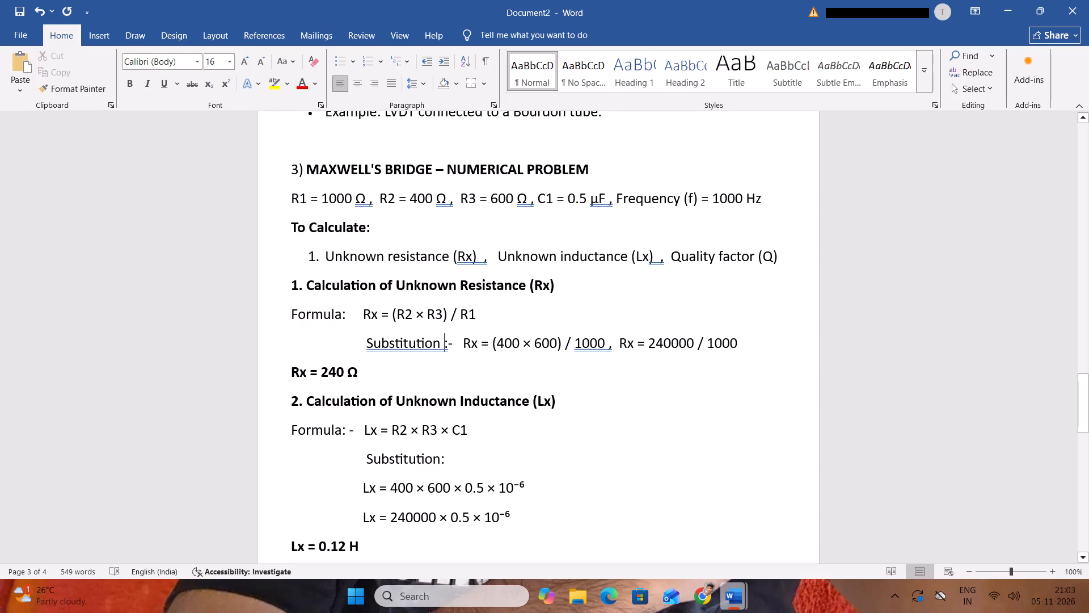
Join "Lx = 400 × 600 × 0.5 × 10⁻⁶" onto the Lx "Substitution:" line and add a hyphen after the colon.
click(349, 484)
key(BackSpace)
key(BackSpace)
key(BackSpace)
key(BackSpace)
key(BackSpace)
key(BackSpace)
key(BackSpace)
key(BackSpace)
key(BackSpace)
key(BackSpace)
key(BackSpace)
key(BackSpace)
key(BackSpace)
key(BackSpace)
key(BackSpace)
key(BackSpace)
key(BackSpace)
key(BackSpace)
key(BackSpace)
key(BackSpace)
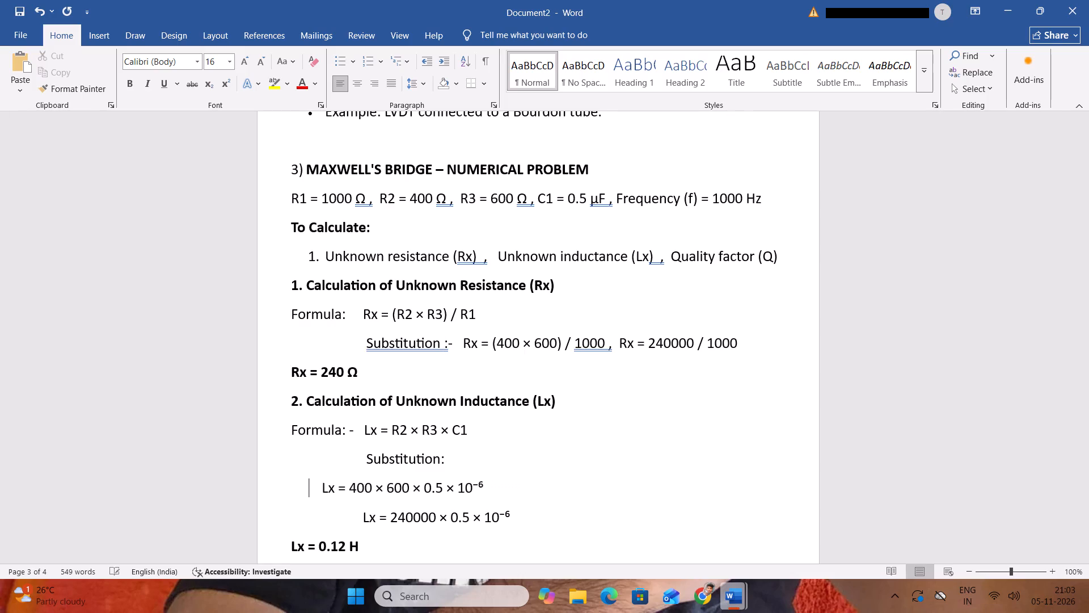
key(ctrl+z)
key(ctrl+z)
key(ctrl+z)
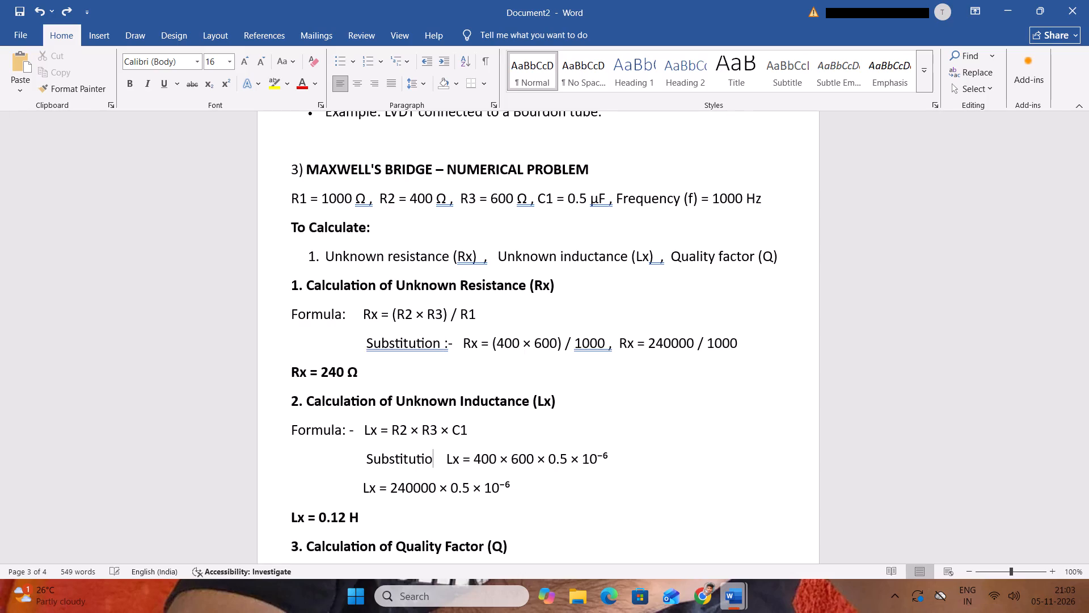
key(ctrl+z)
text(-)
key(space)
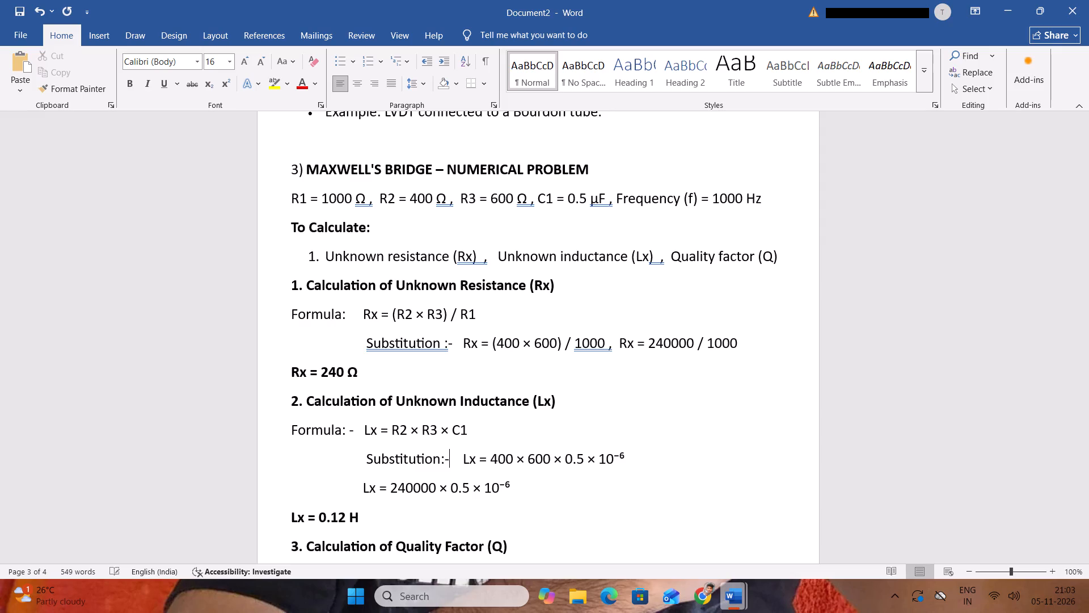
Copy "Lx = 240000 × 0.5 × 10⁻⁶" to the end of the Lx Substitution line, separated by a comma and a few spaces.
drag(519, 487, 356, 481)
key(ctrl+c)
click(628, 451)
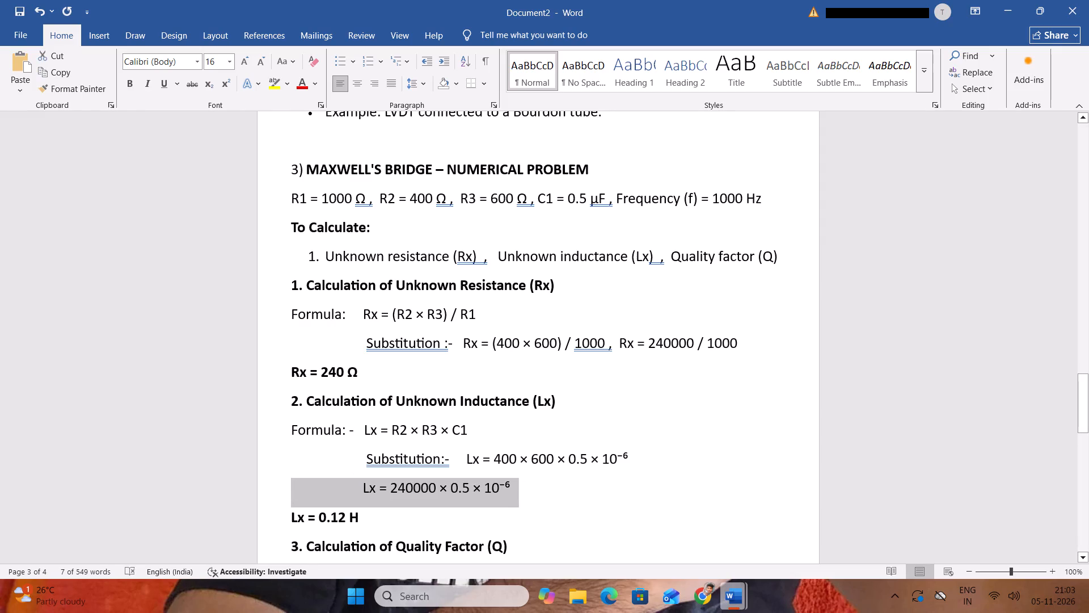
key(ctrl+v)
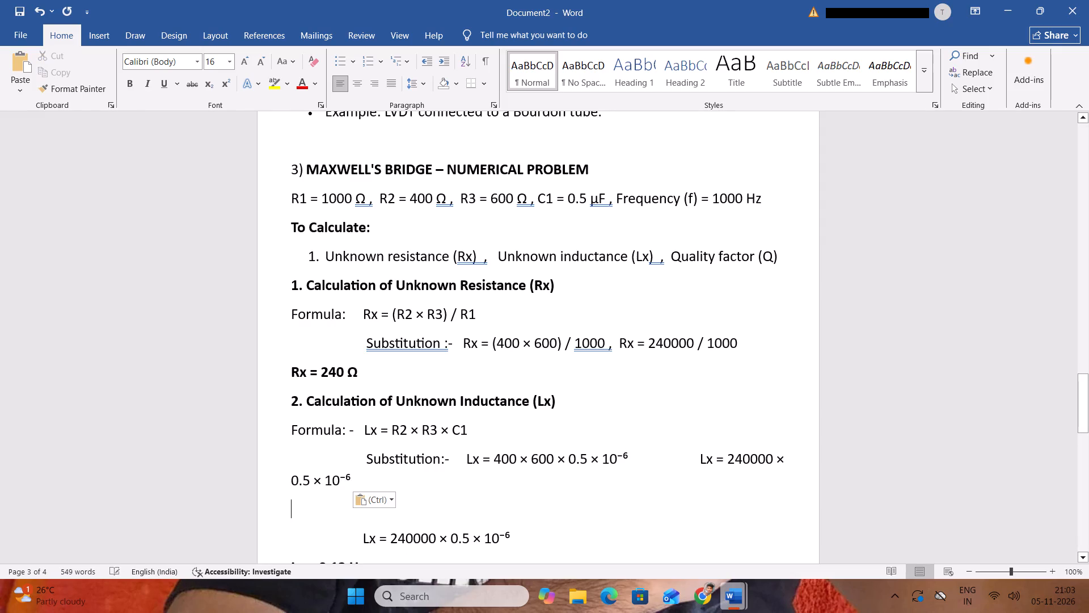
drag(691, 462, 637, 469)
key(BackSpace)
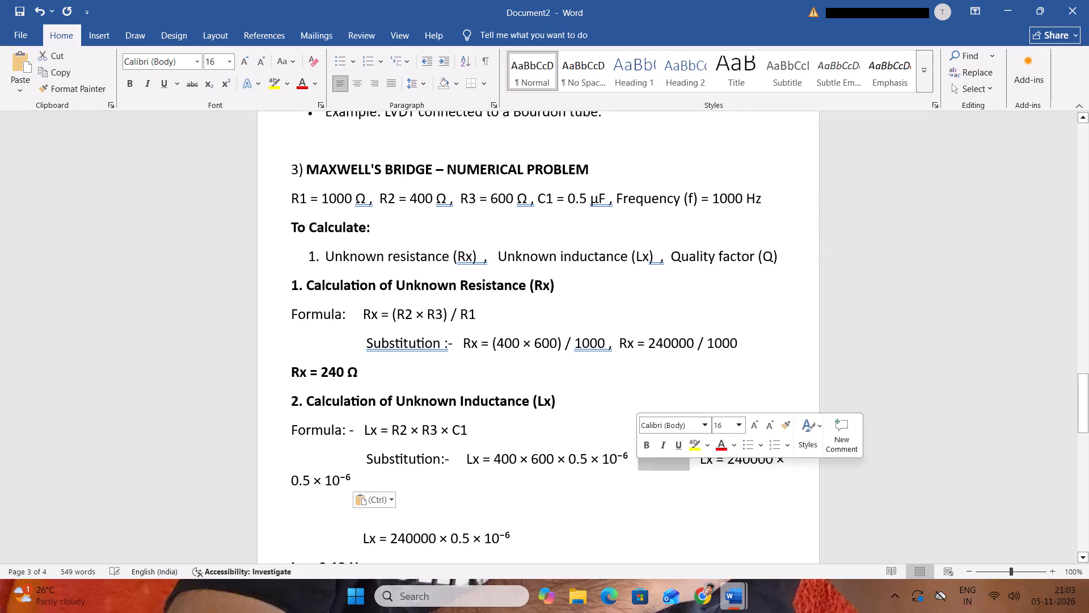
key(BackSpace)
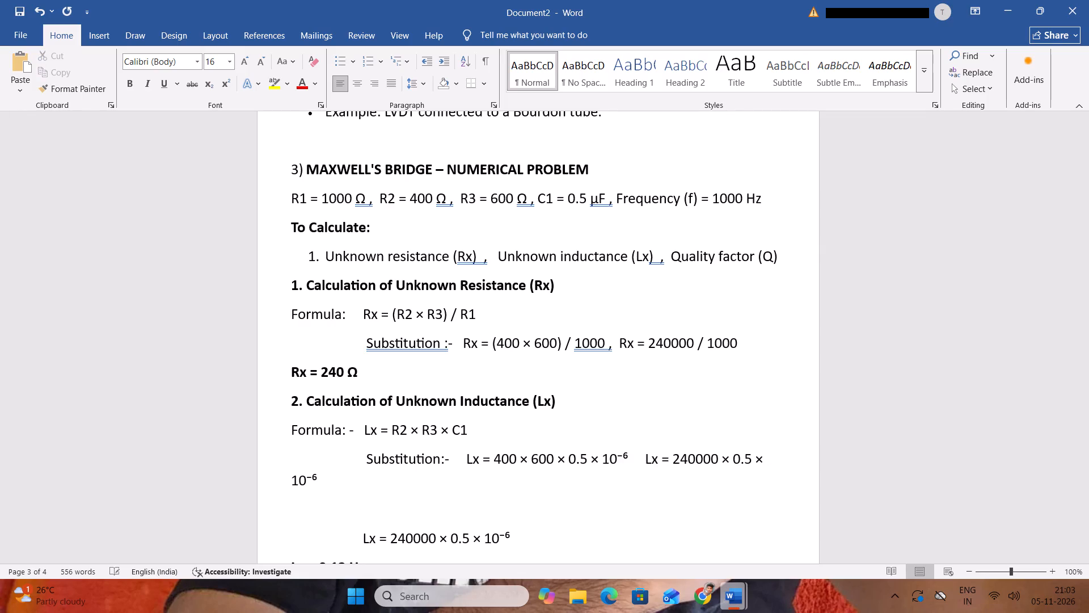
key(comma)
key(BackSpace)
key(BackSpace)
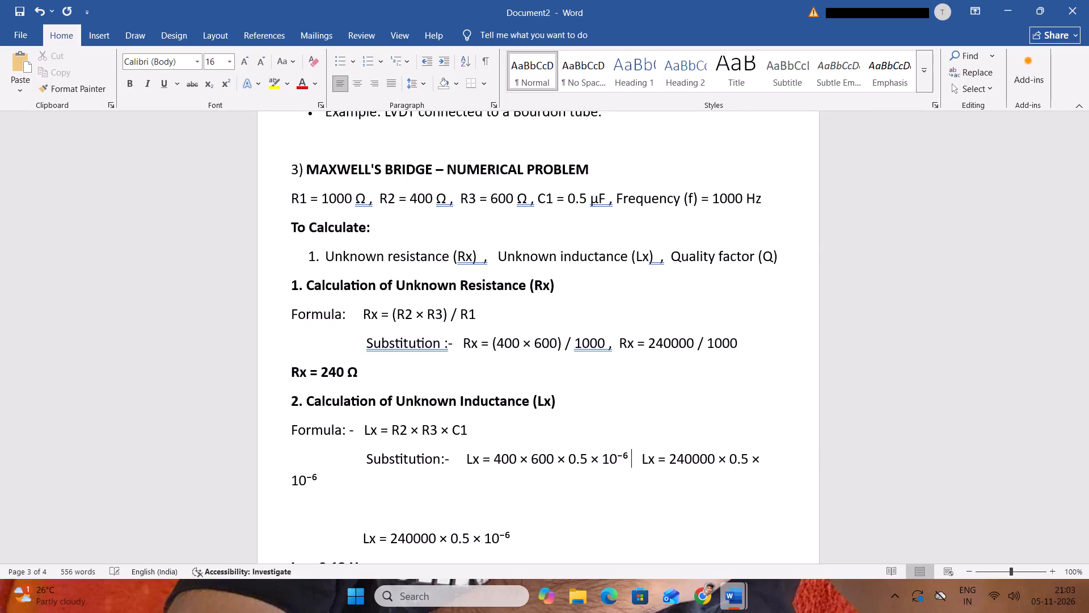
key(BackSpace)
key(comma)
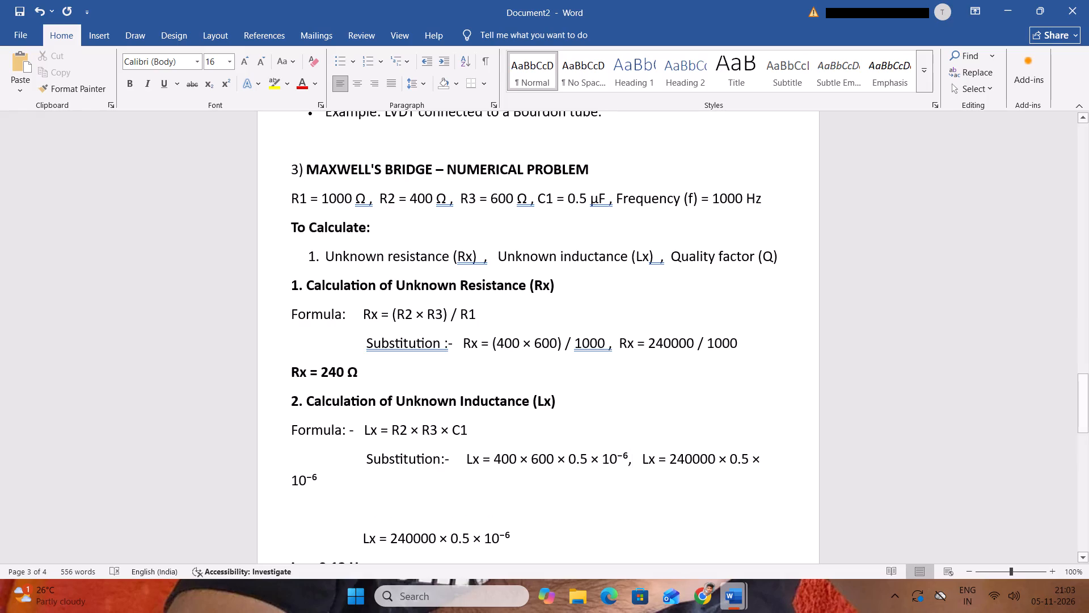
Remove two leading spaces before "Substitution:-" in the Lx calculation.
click(362, 455)
key(BackSpace)
key(BackSpace)
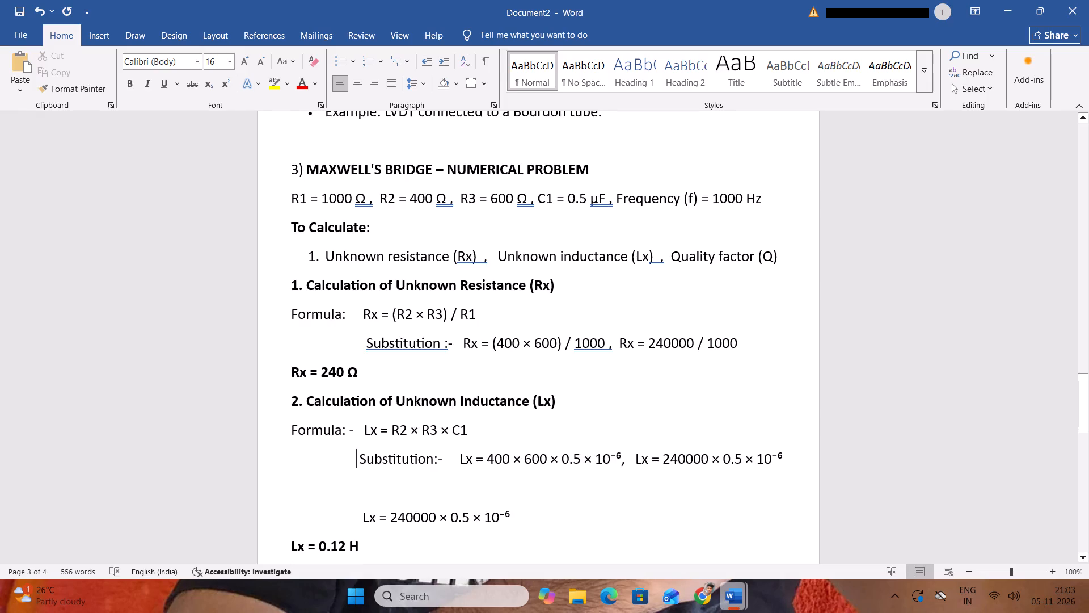
Delete the empty line and the duplicate "Lx = 240000 × 0.5 × 10⁻⁶" line below the Lx Substitution line.
drag(530, 528, 376, 479)
key(BackSpace)
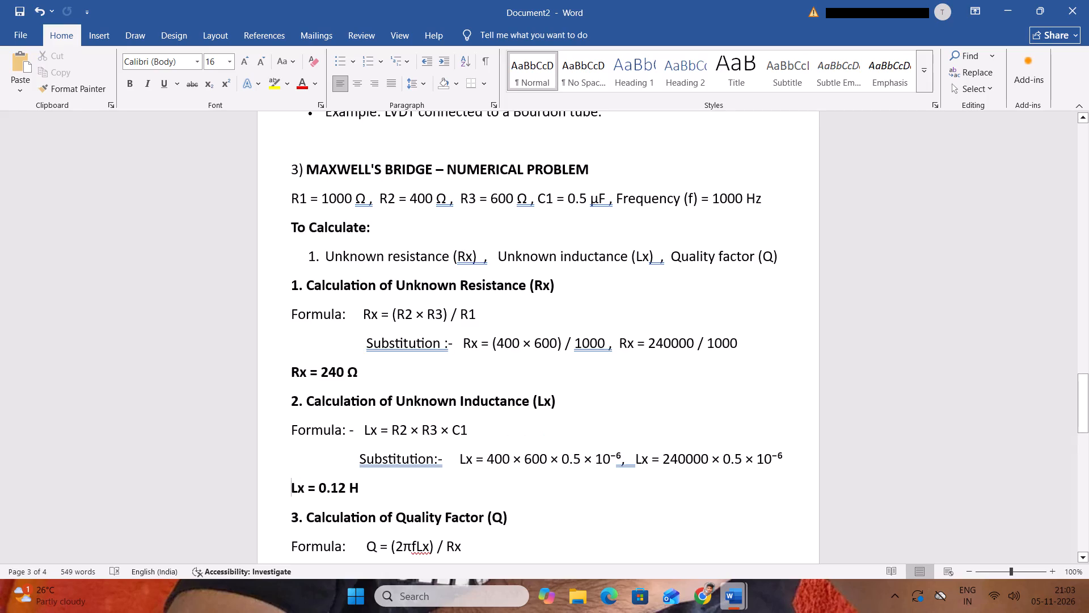
Remove four of the spaces between "Formula:" and "Q = (2πfLx) / Rx" in the quality factor calculation.
scroll(392, 429, down, 3)
scroll(392, 429, up, 1)
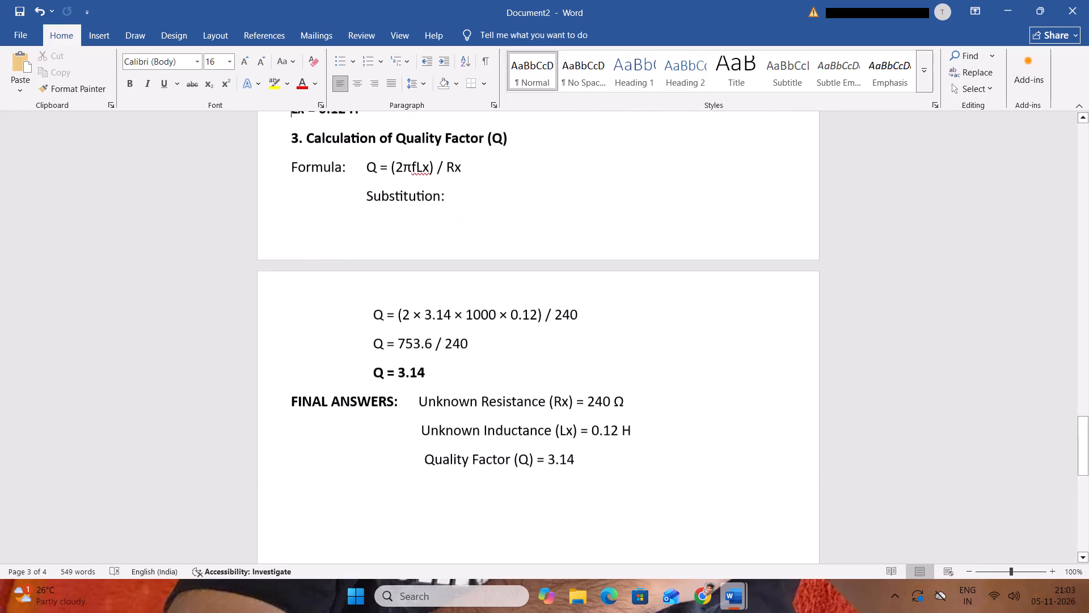
scroll(392, 429, up, 1)
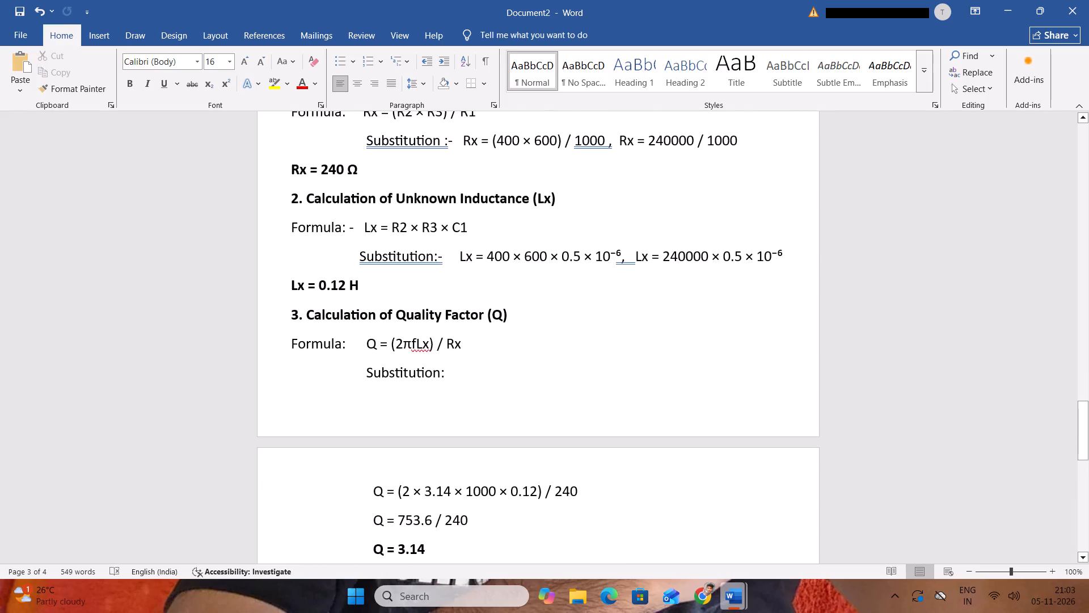
click(449, 373)
click(362, 341)
key(BackSpace)
key(BackSpace)
key(BackSpace)
key(Left)
key(BackSpace)
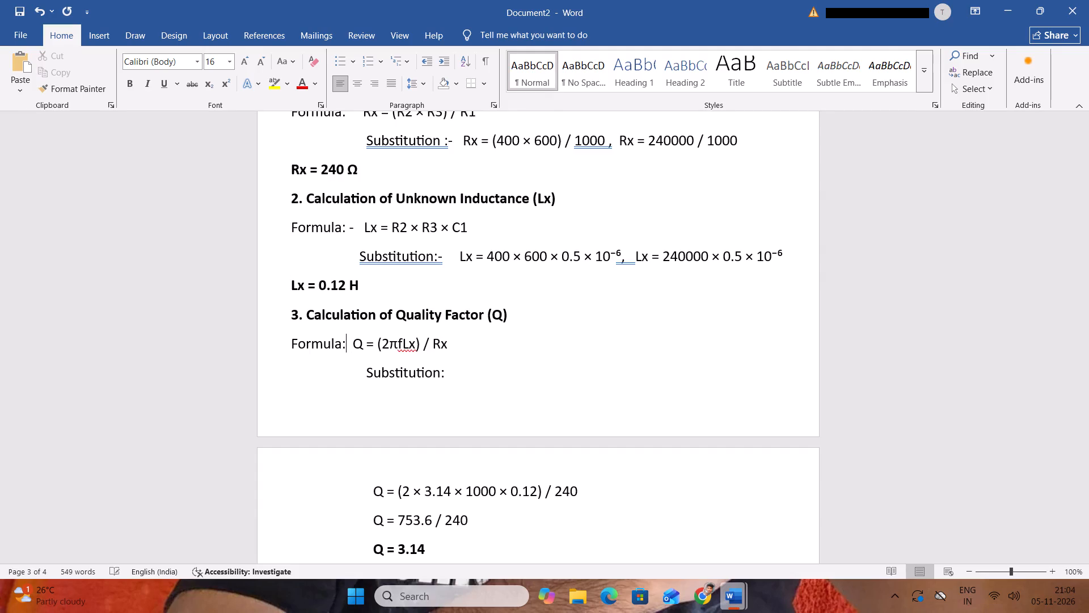
Remove four leading spaces before "Substitution:" in the quality factor calculation.
key(Left)
key(Left)
key(Down)
key(BackSpace)
key(BackSpace)
key(BackSpace)
key(BackSpace)
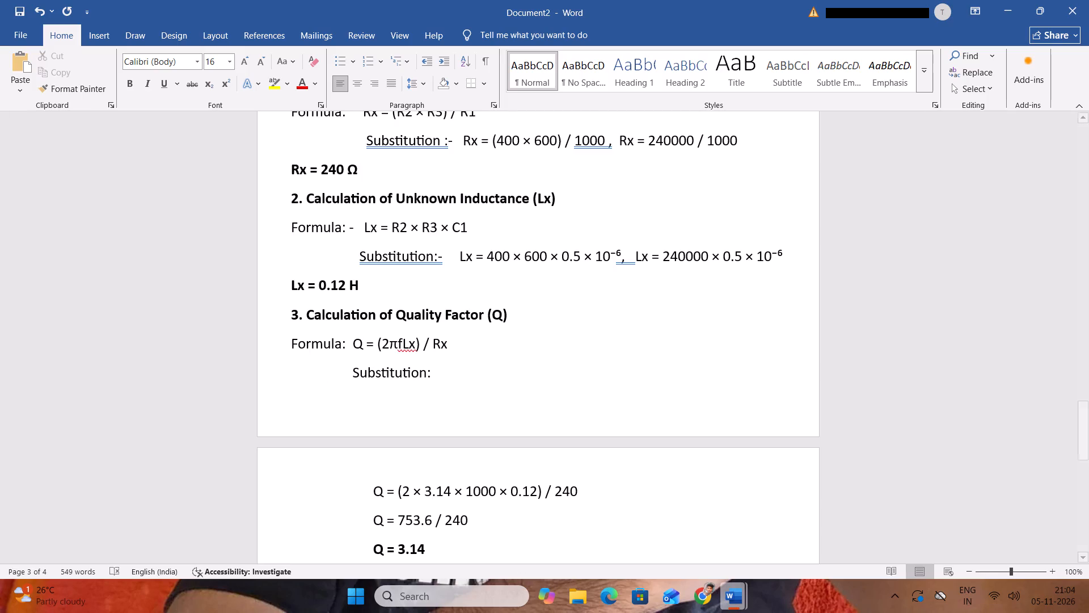
Copy the "Q = (2 × 3.14 × 1000 × 0.12) / 240" line to after "Substitution:" in the quality factor calculation.
drag(585, 493, 368, 507)
key(ctrl+c)
click(462, 379)
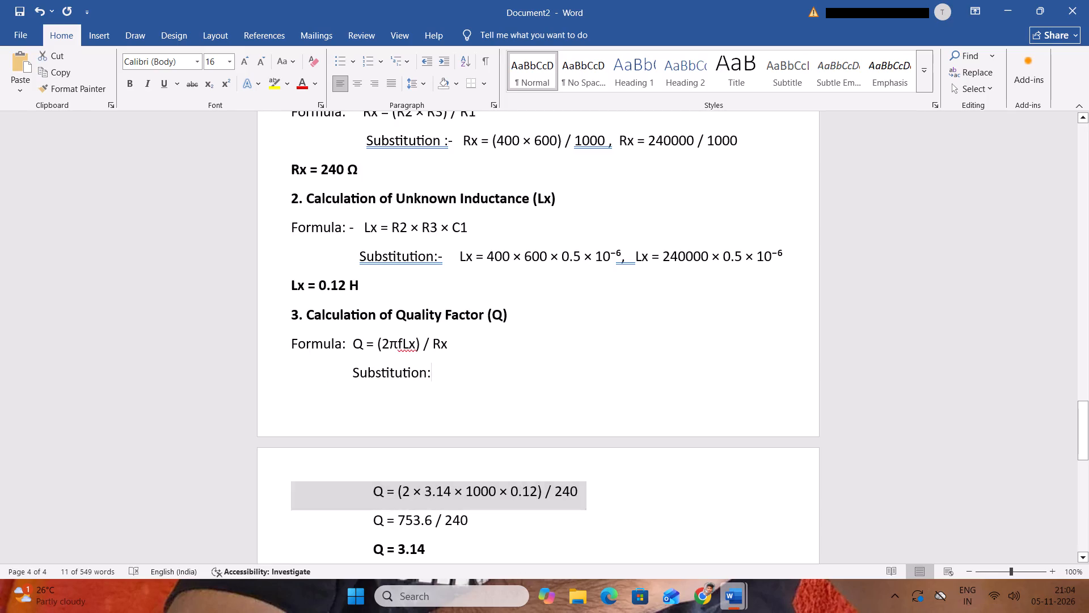
key(space)
key(space)
key(ctrl+v)
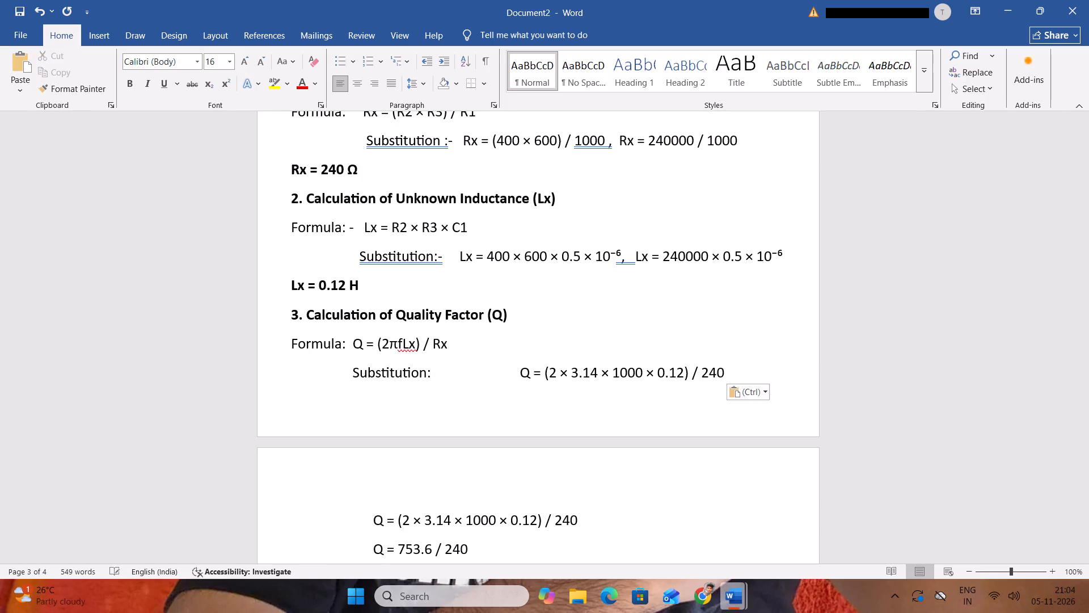
Close up the wide gap before the copied Q equation and remove the empty line below the Substitution line.
click(513, 372)
key(BackSpace)
key(BackSpace)
key(BackSpace)
key(BackSpace)
key(BackSpace)
key(BackSpace)
key(BackSpace)
key(BackSpace)
key(BackSpace)
key(BackSpace)
key(BackSpace)
key(BackSpace)
key(BackSpace)
key(BackSpace)
key(BackSpace)
key(BackSpace)
key(BackSpace)
key(BackSpace)
key(BackSpace)
key(BackSpace)
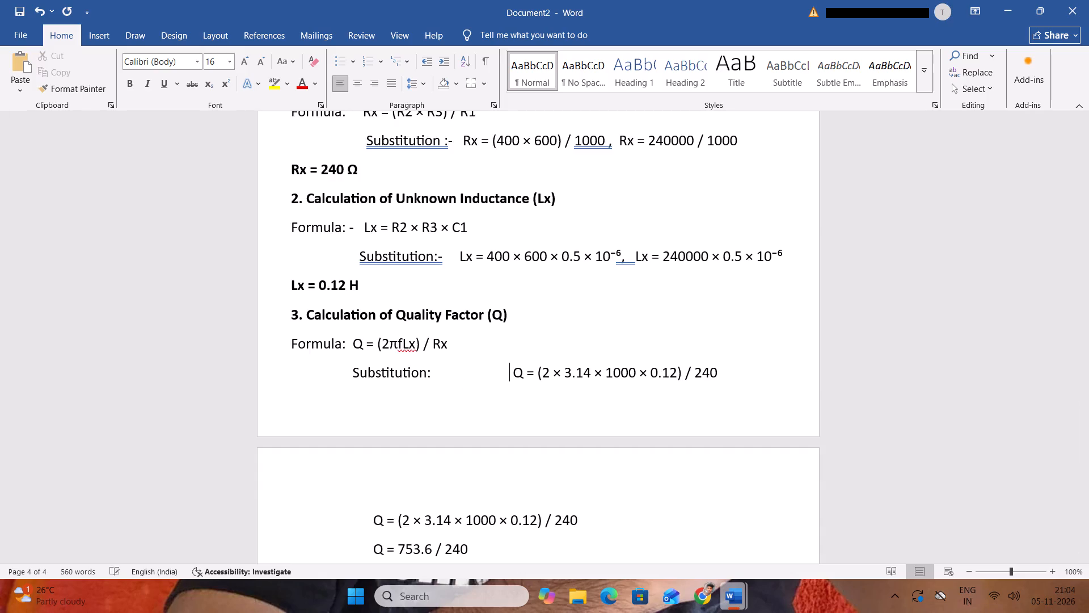
key(Down)
key(BackSpace)
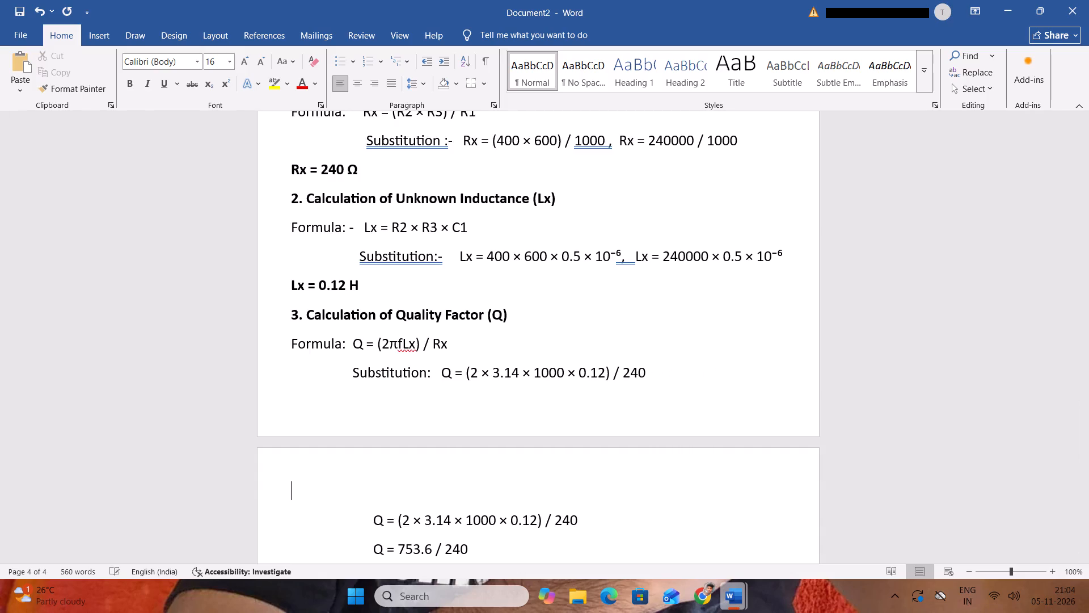
Remove the remaining spaces between "Substitution:" and "Q", and add an extra space between "Q" and the equals sign.
click(440, 372)
key(BackSpace)
key(BackSpace)
key(BackSpace)
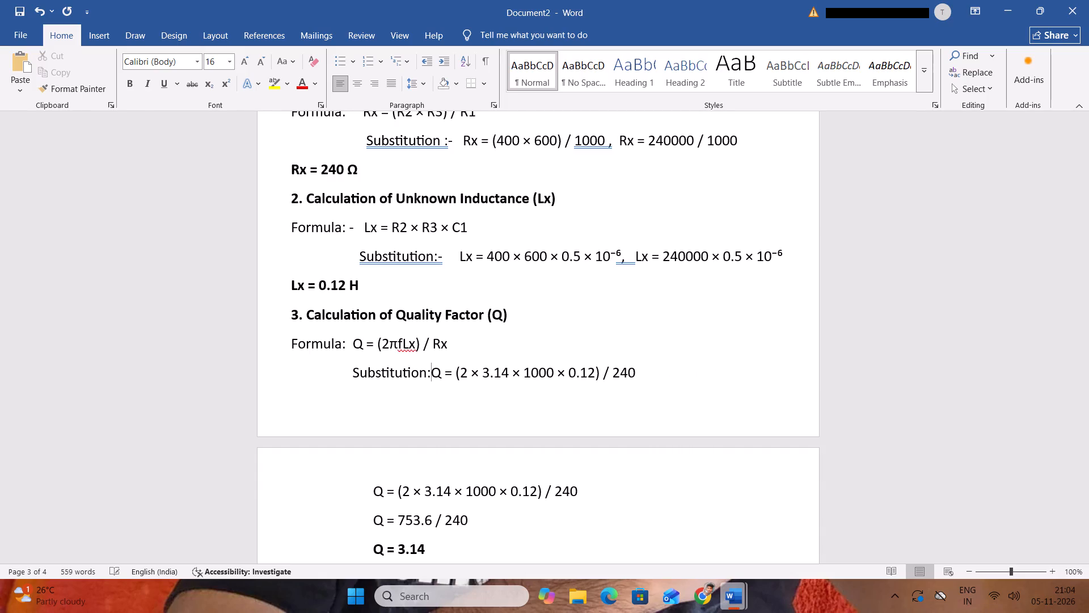
click(440, 372)
key(space)
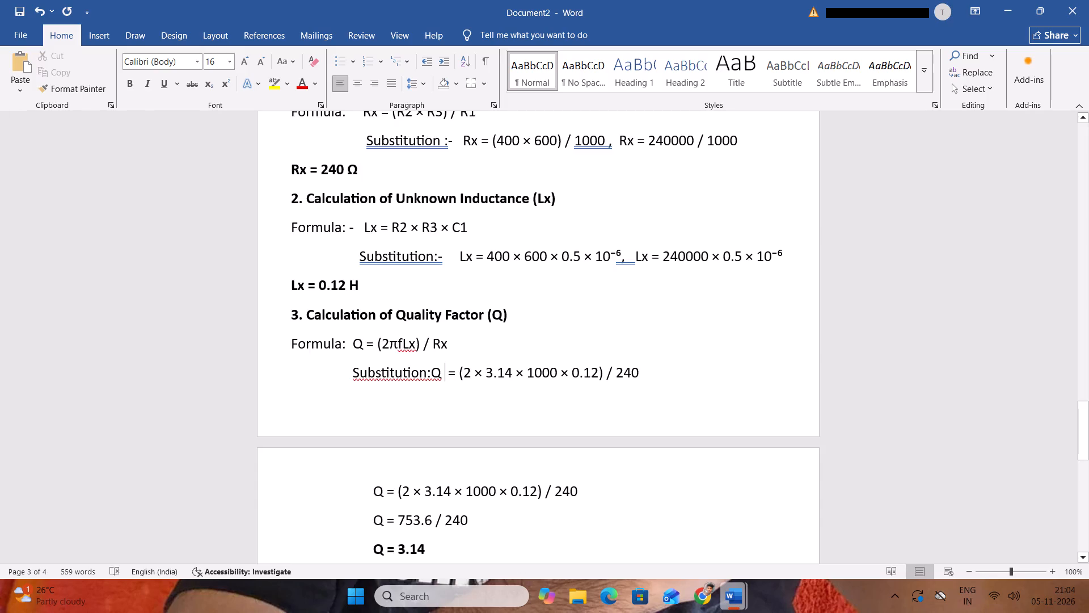
Copy "Q = 753.6 / 240" to the end of the quality factor Substitution line, separated by a comma and spaces.
drag(468, 527, 369, 523)
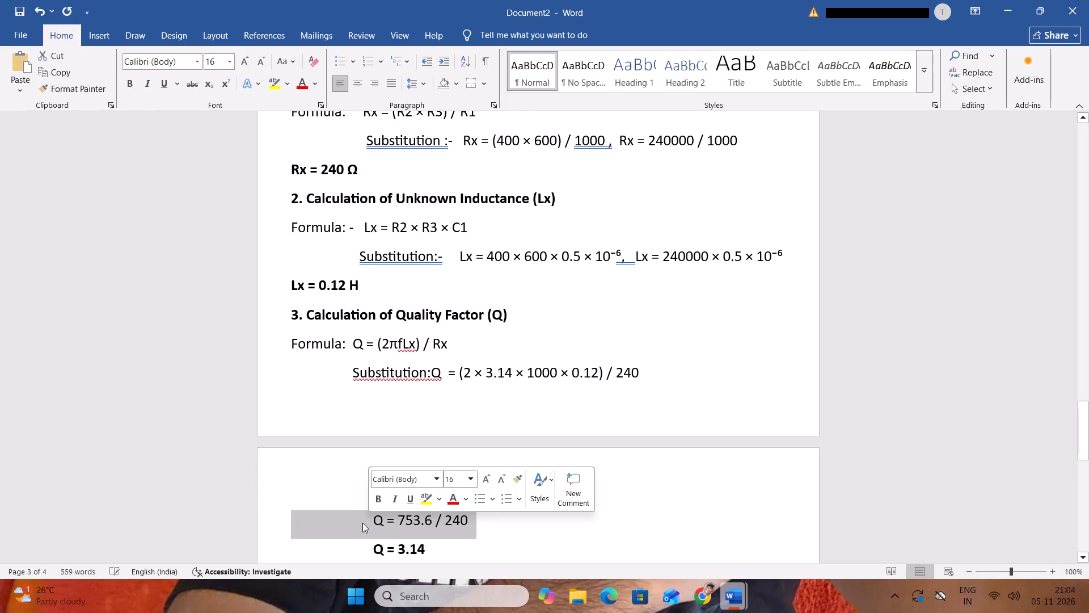
click(362, 523)
drag(372, 520, 467, 523)
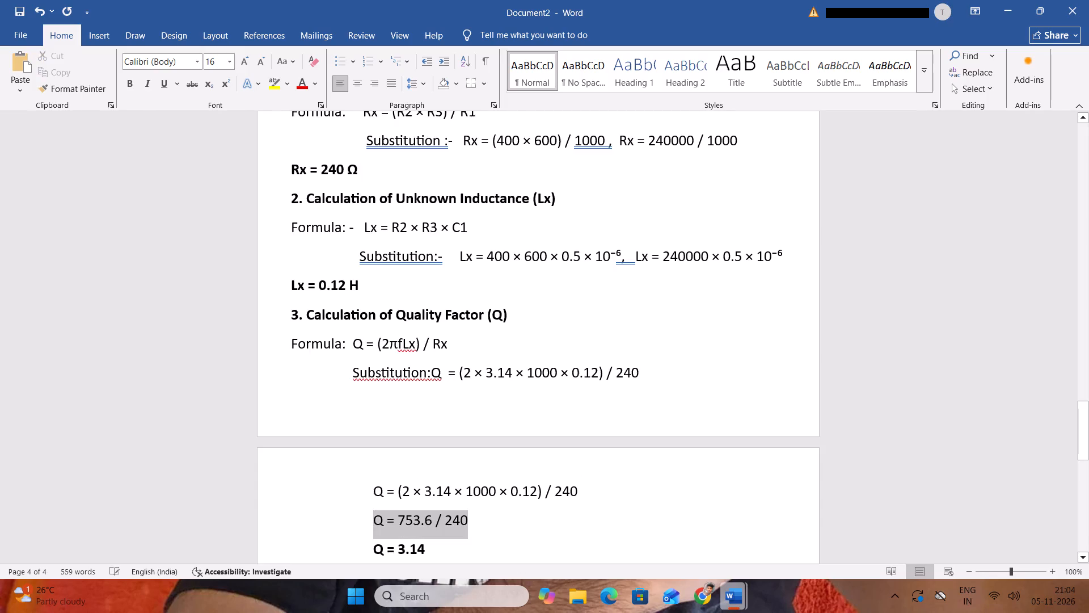
drag(467, 523, 467, 523)
key(ctrl+c)
click(660, 363)
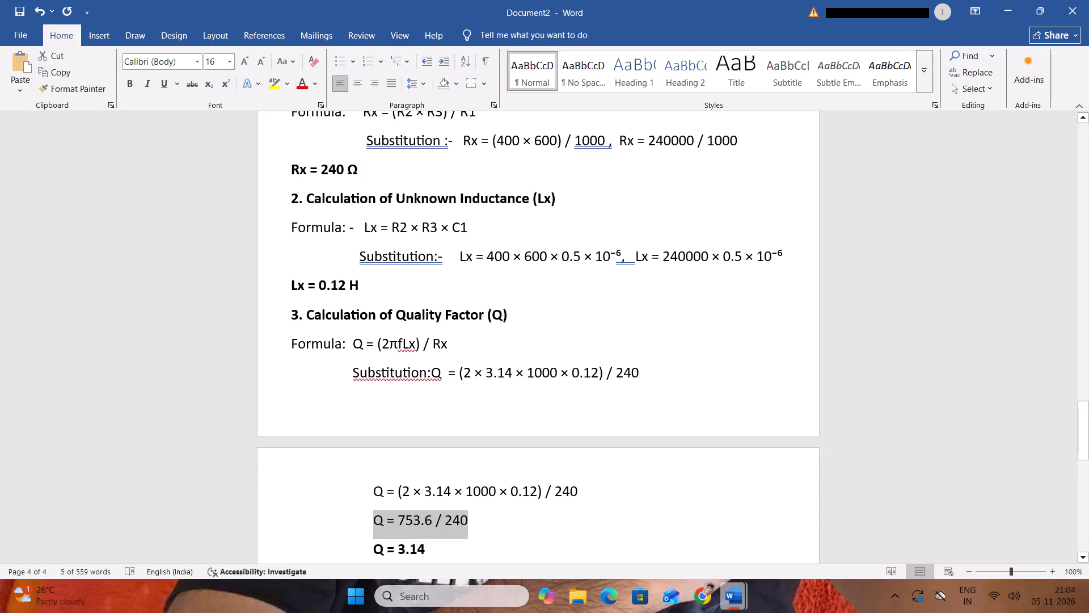
key(space)
key(space)
key(ctrl+v)
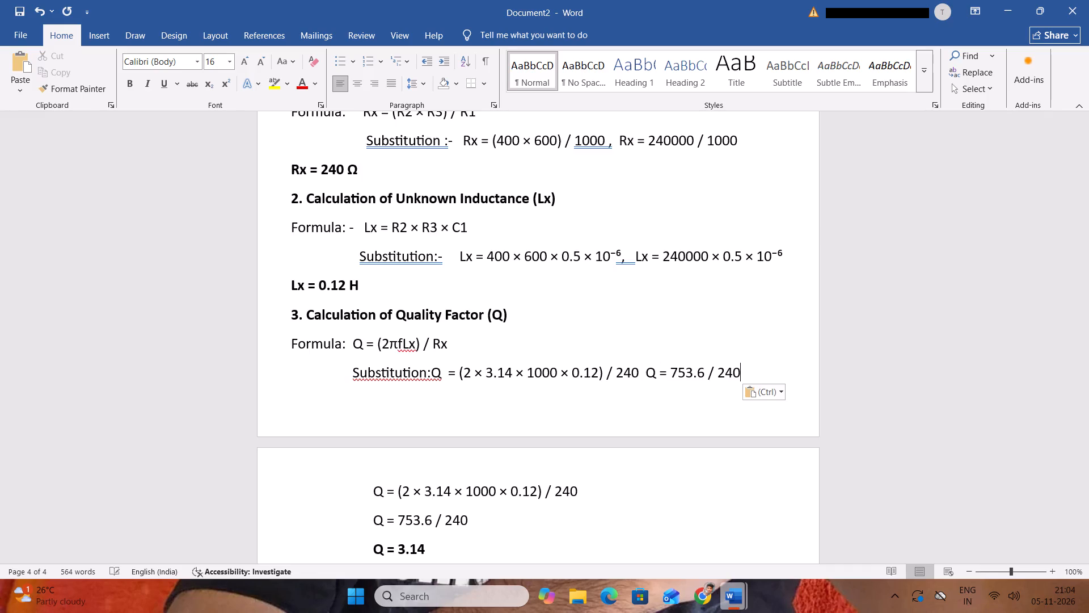
click(642, 375)
text(,)
key(space)
key(space)
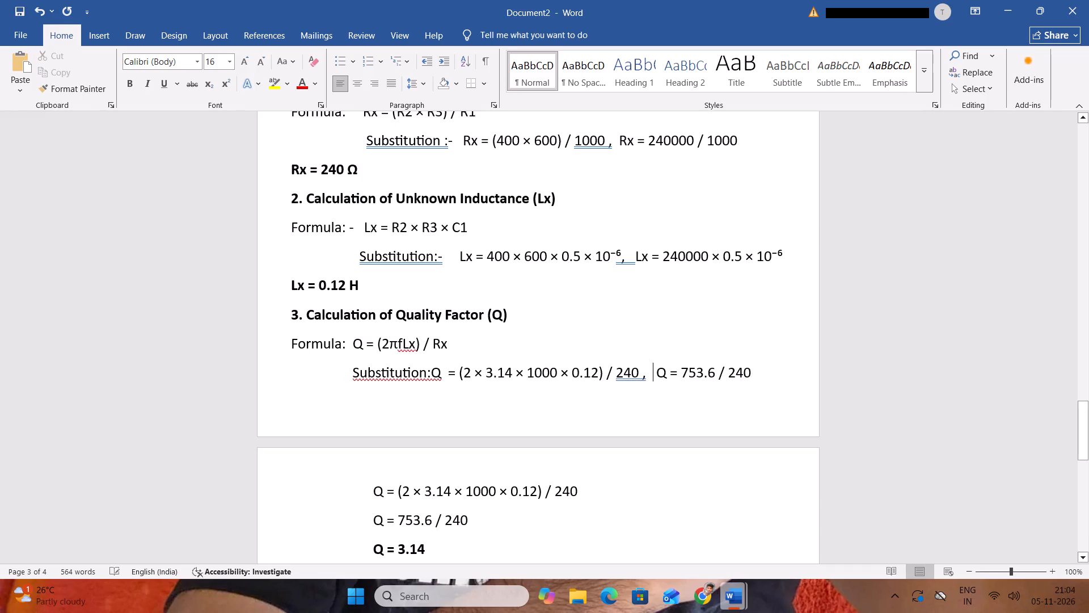
Delete the duplicate "Q = (2 × 3.14 × 1000 × 0.12) / 240" and "Q = 753.6 / 240" lines below the Substitution line.
drag(475, 530, 367, 488)
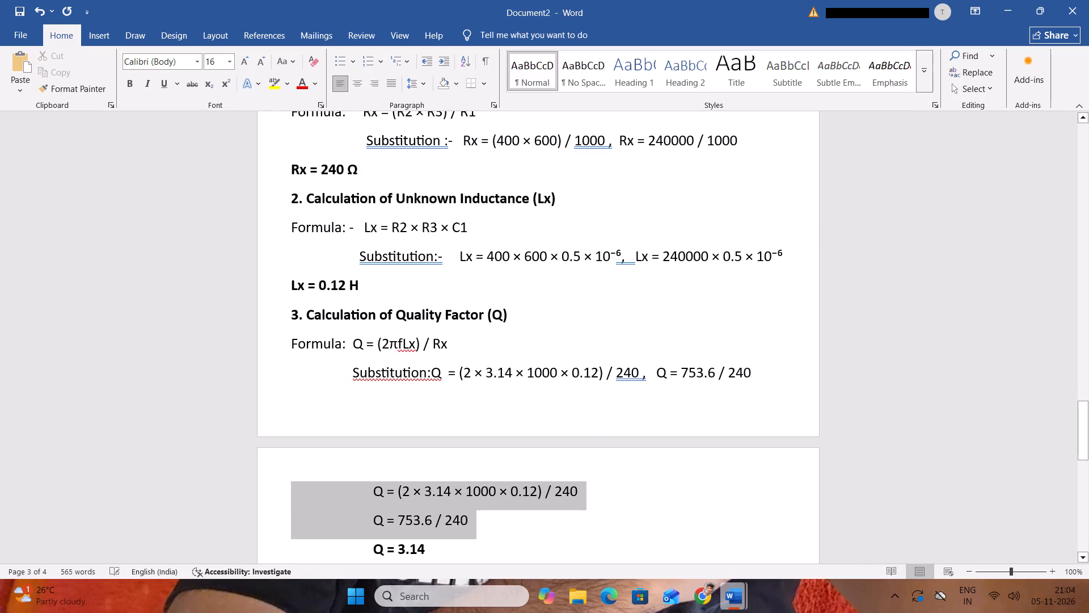
key(BackSpace)
Delete the empty line above the "3) MAXWELL'S BRIDGE – NUMERICAL PROBLEM" heading.
scroll(458, 333, up, 1)
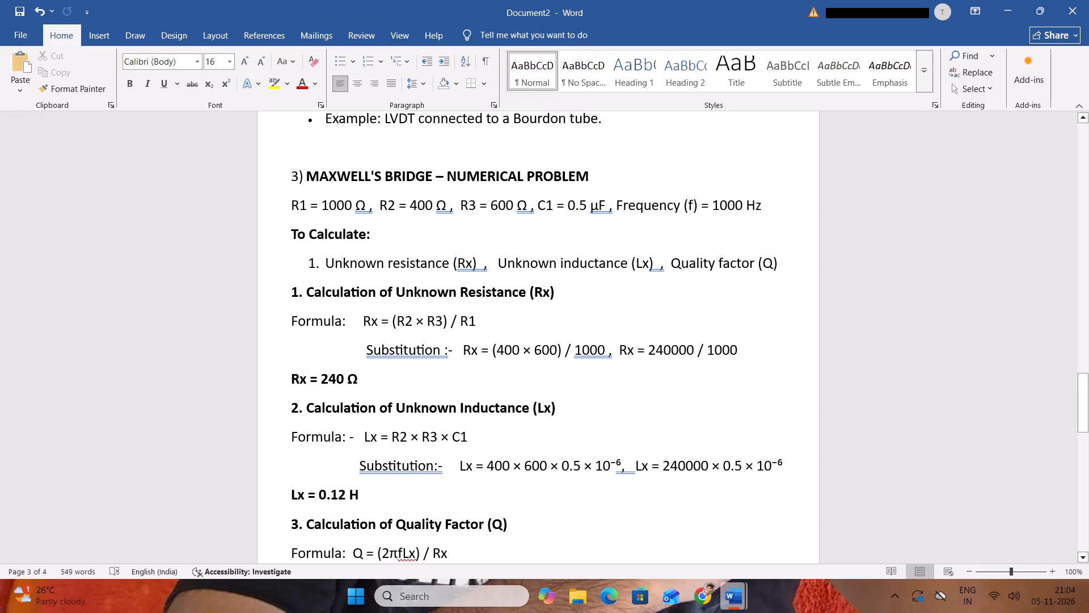
scroll(381, 246, up, 1)
click(293, 209)
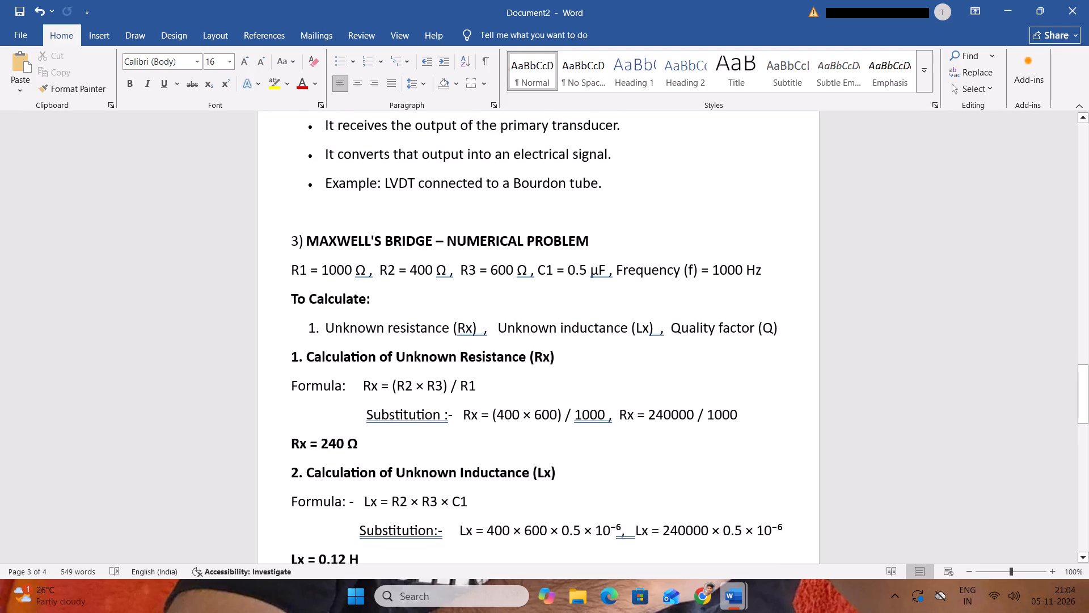
key(BackSpace)
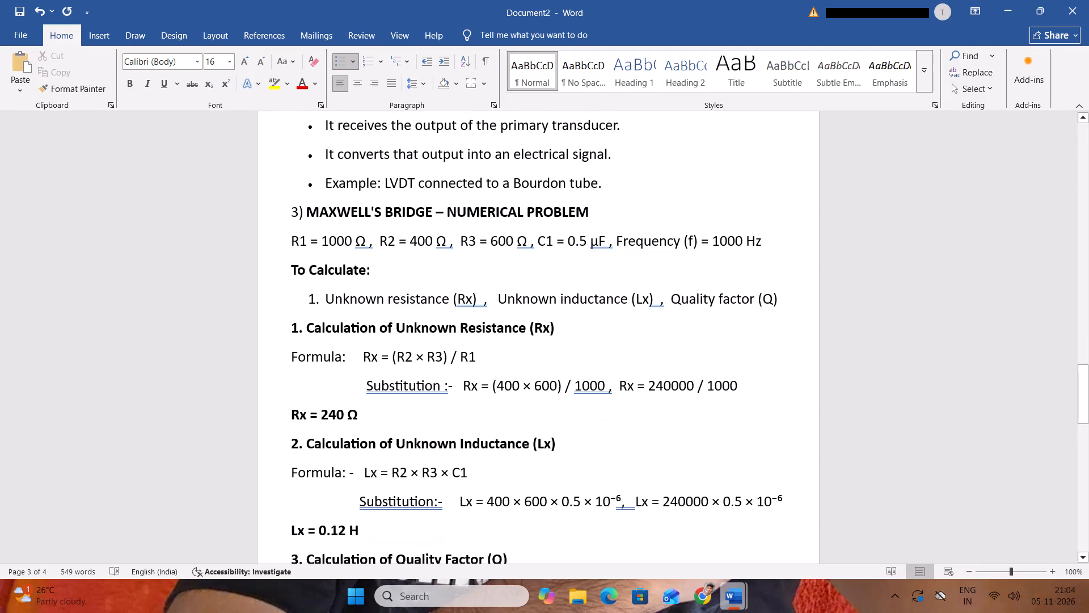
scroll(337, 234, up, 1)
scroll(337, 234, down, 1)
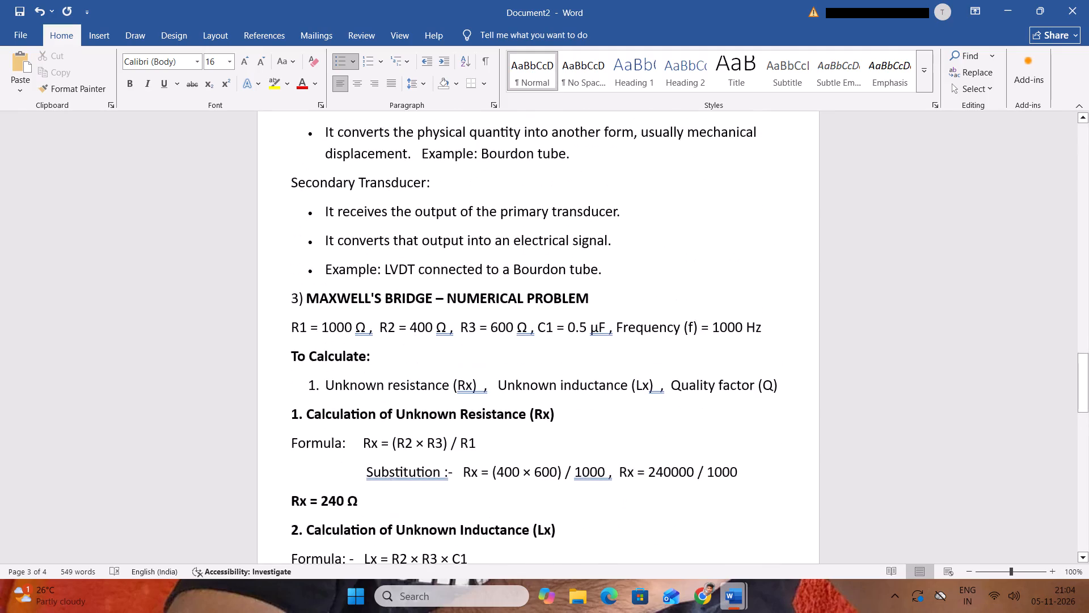
Delete the "To Calculate:" line from the Maxwell's Bridge problem, including the blank line it leaves.
scroll(337, 234, down, 2)
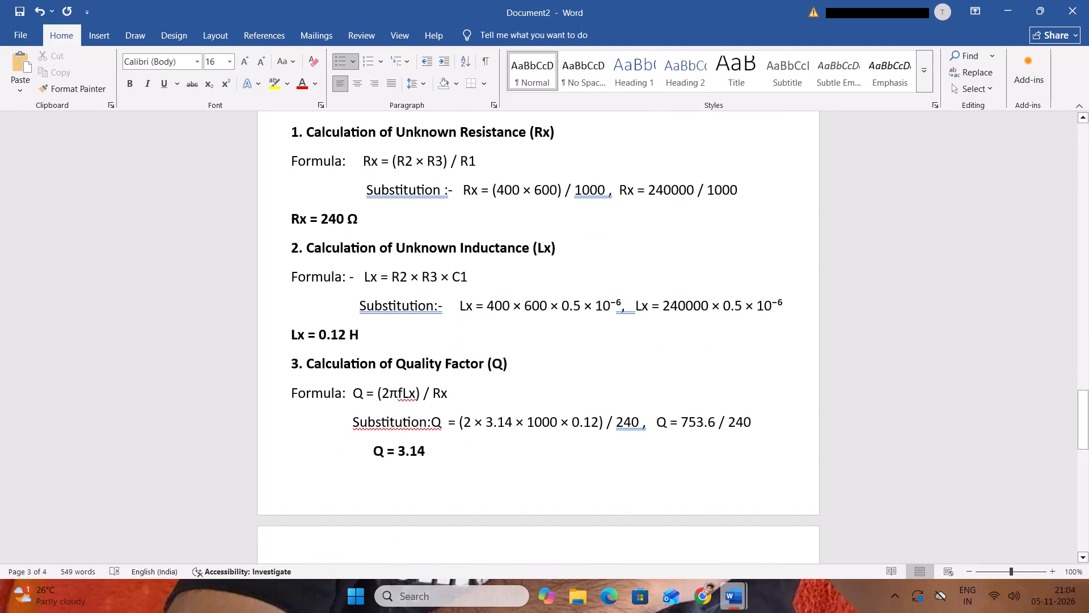
scroll(408, 310, down, 2)
scroll(492, 347, up, 1)
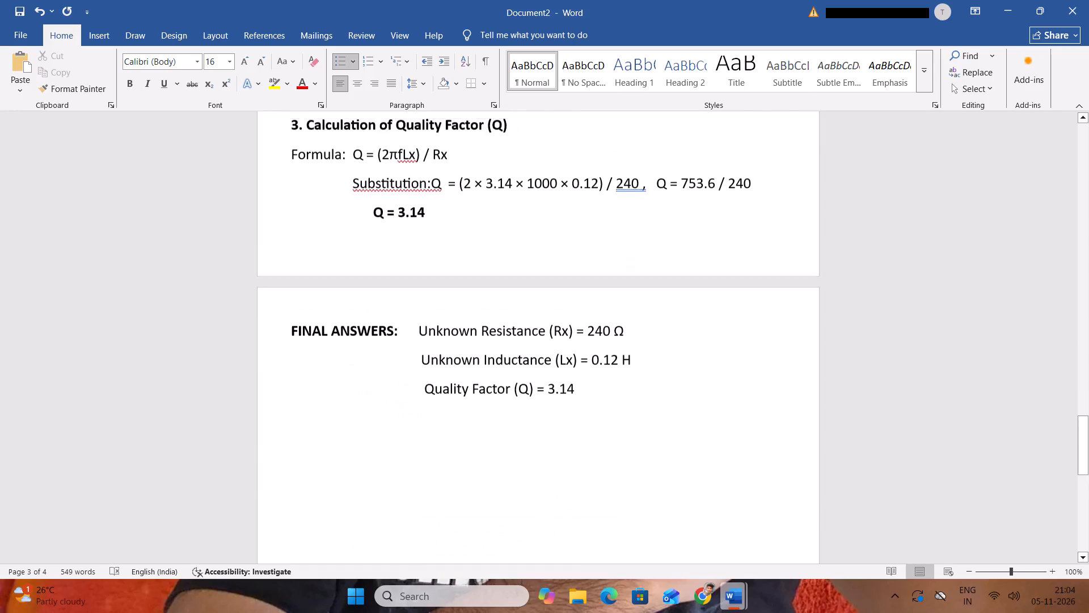
scroll(492, 347, up, 2)
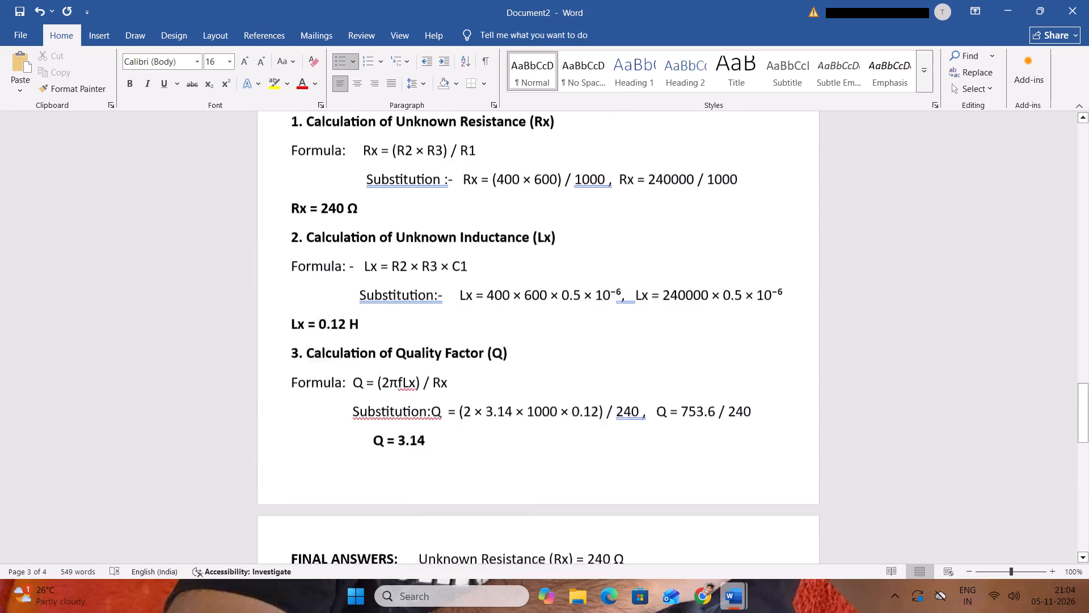
scroll(492, 347, up, 1)
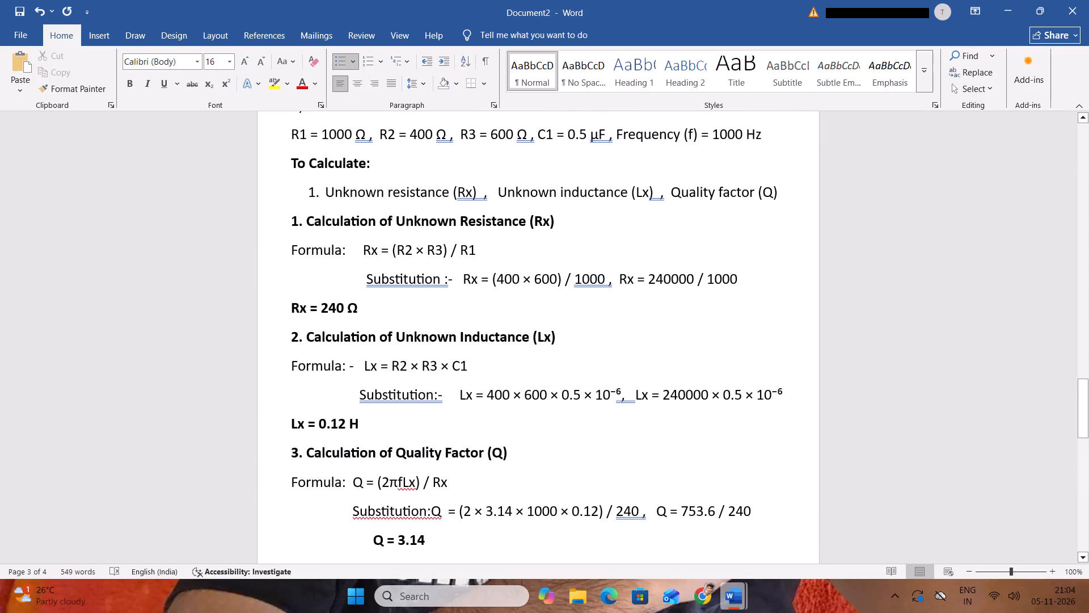
scroll(398, 226, up, 1)
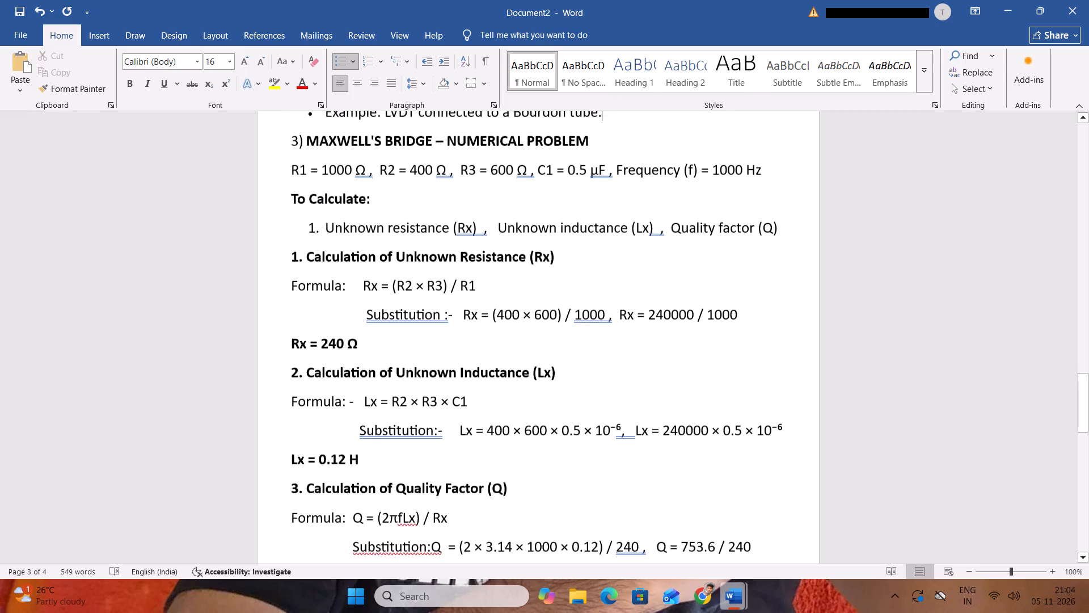
scroll(398, 226, up, 1)
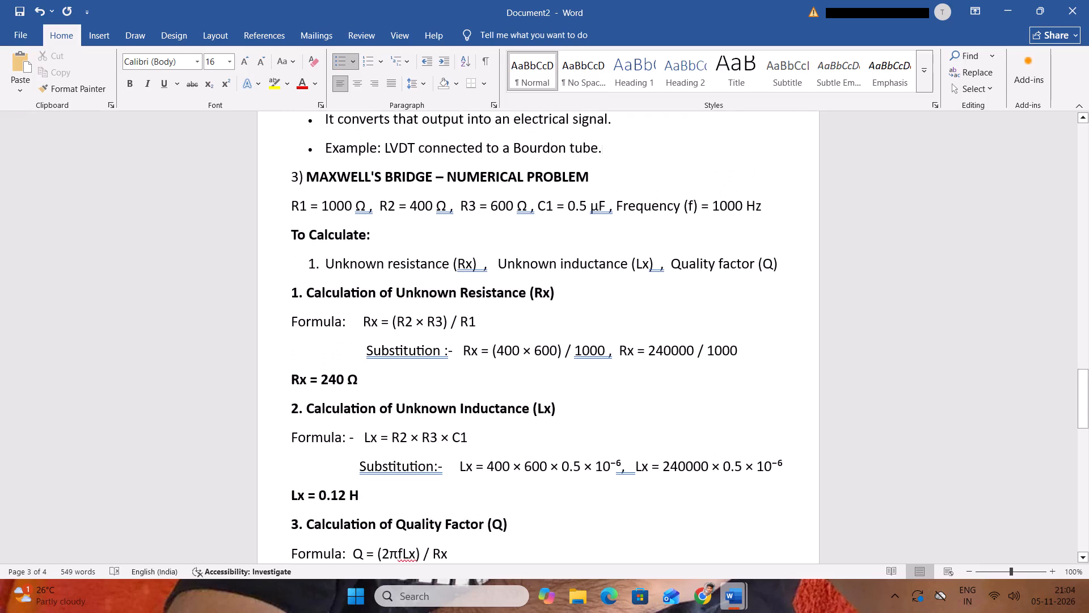
drag(375, 237, 265, 250)
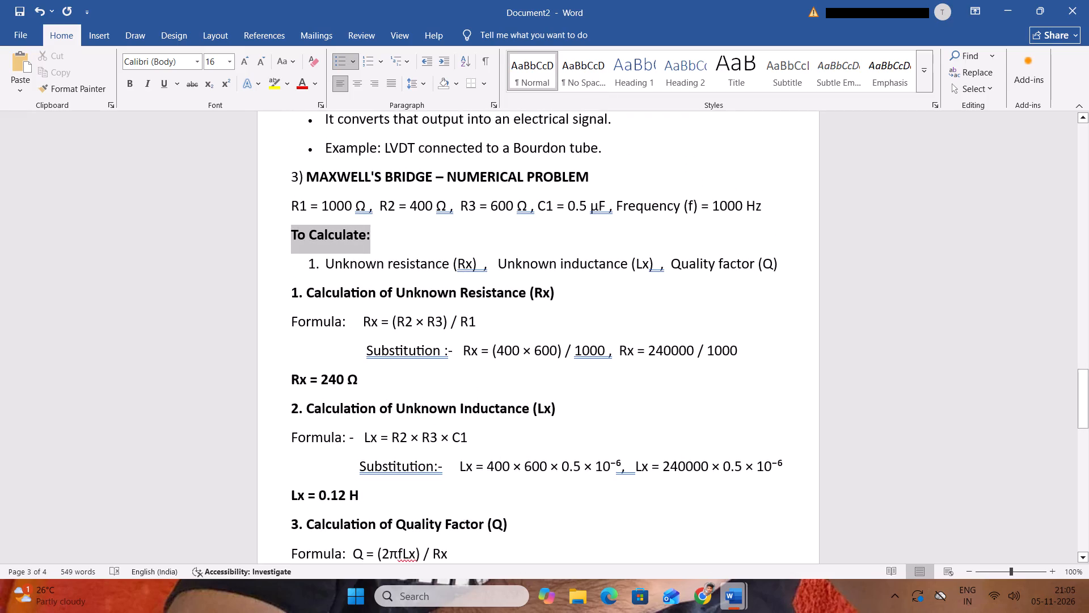
drag(265, 250, 267, 234)
key(BackSpace)
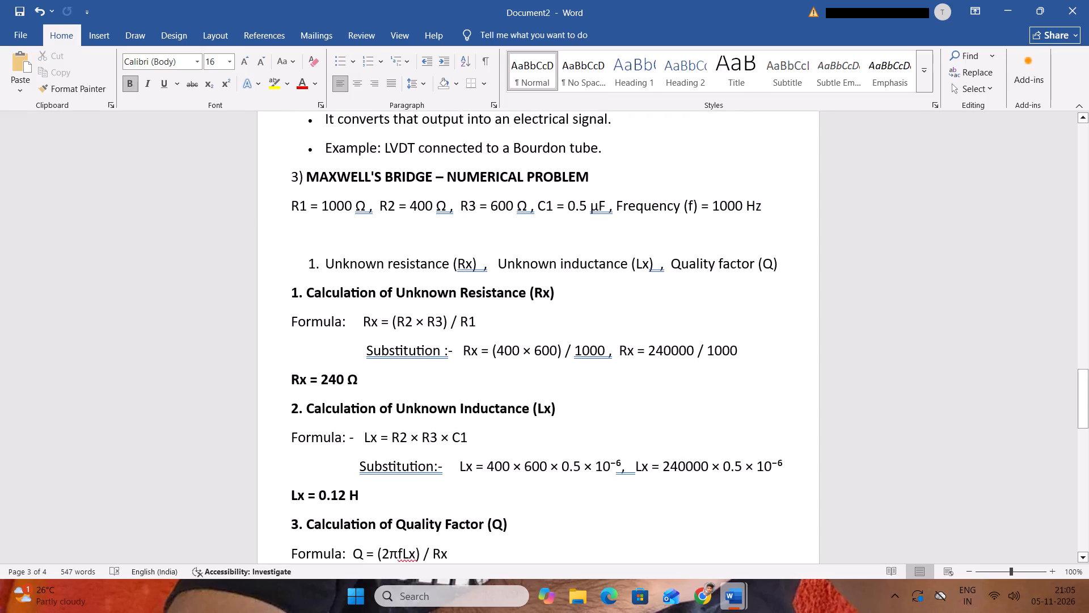
key(BackSpace)
Copy "Inductance (Lx) = 0.12 H" to the end of the Unknown Resistance line in the final answers, after a comma.
scroll(267, 234, down, 3)
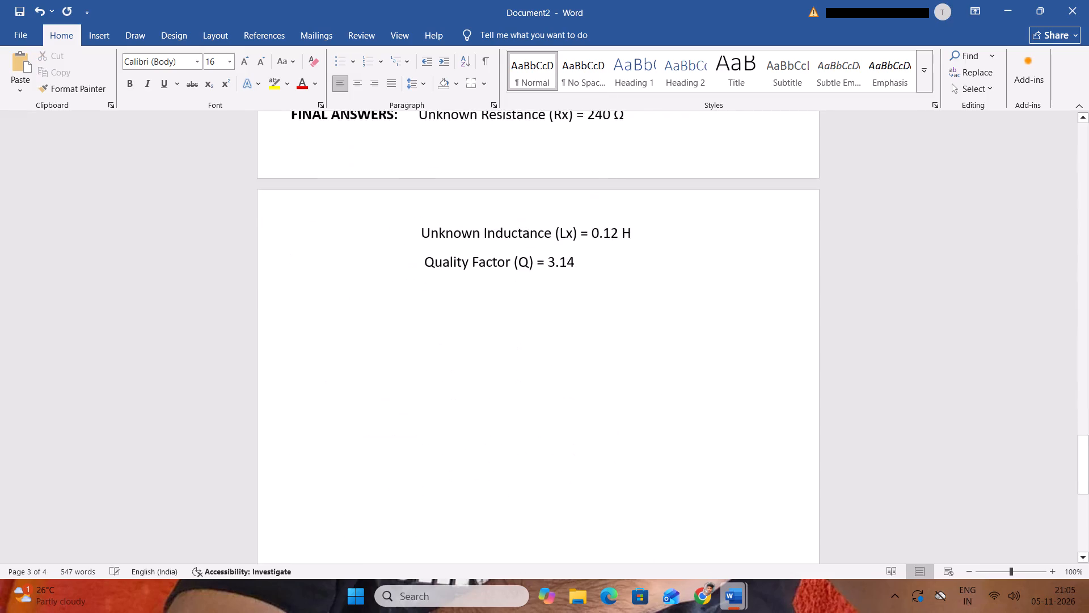
scroll(267, 234, up, 1)
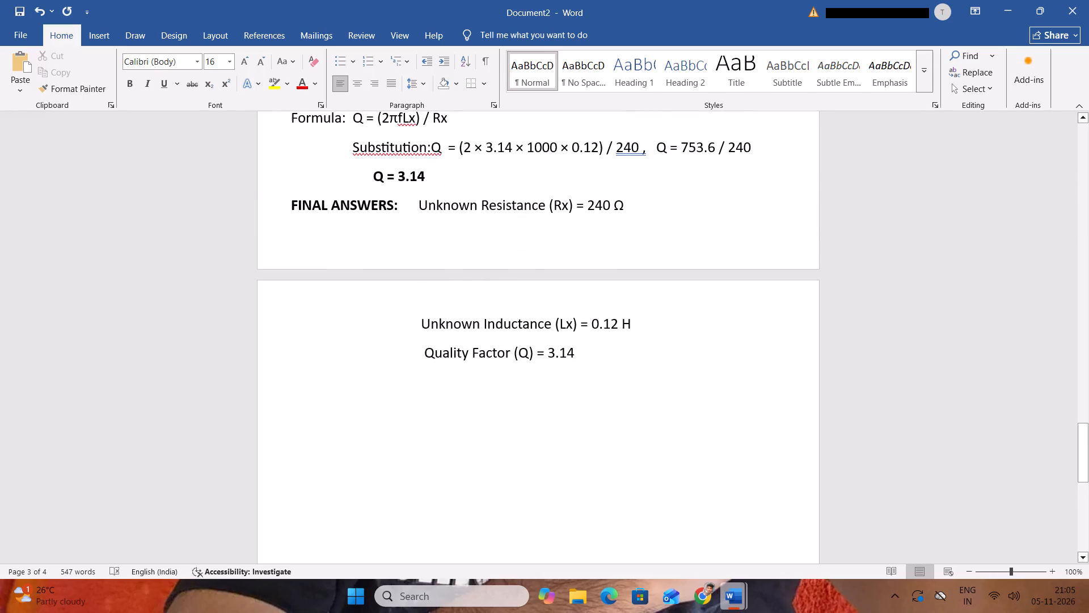
drag(484, 326, 631, 335)
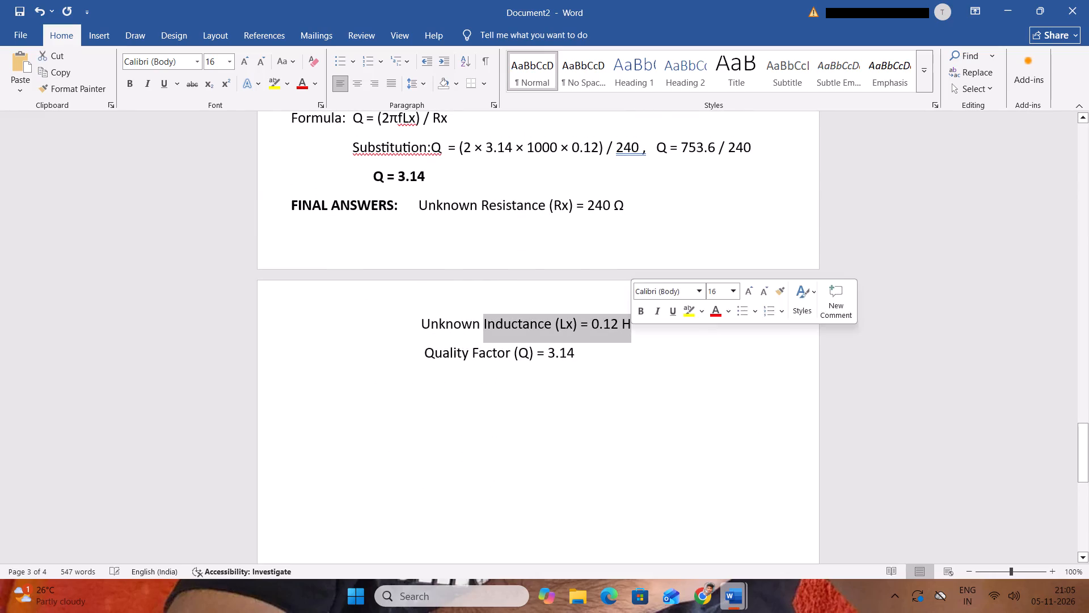
key(ctrl+c)
click(630, 200)
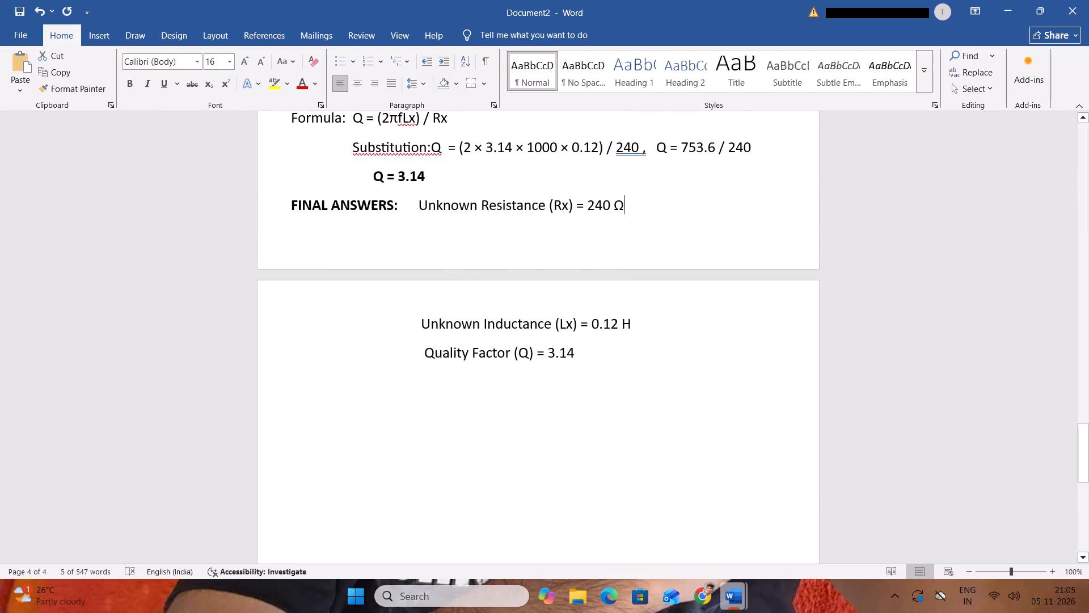
key(comma)
key(ctrl+v)
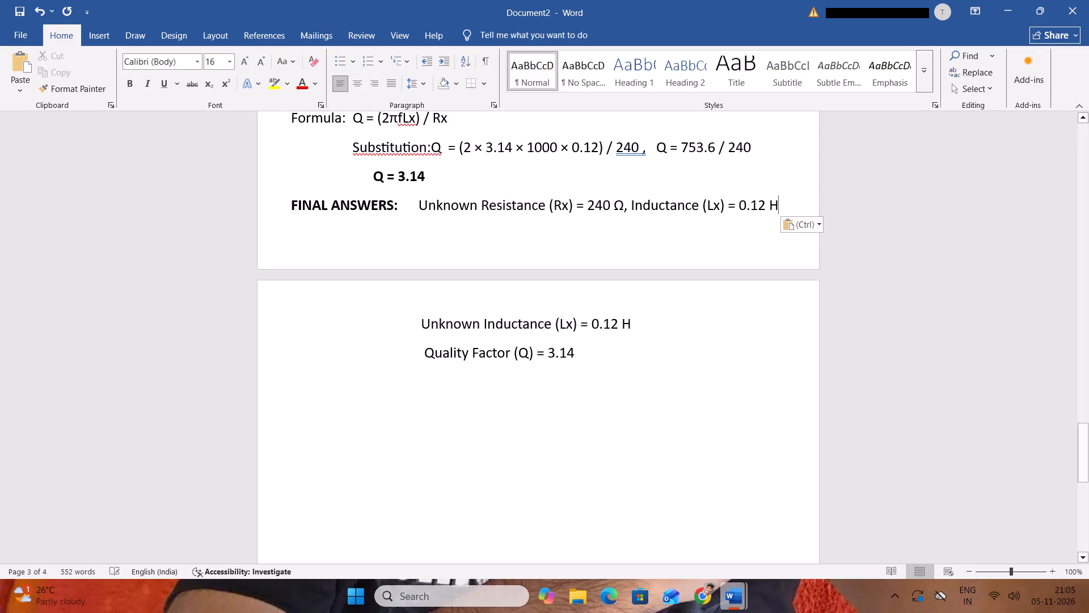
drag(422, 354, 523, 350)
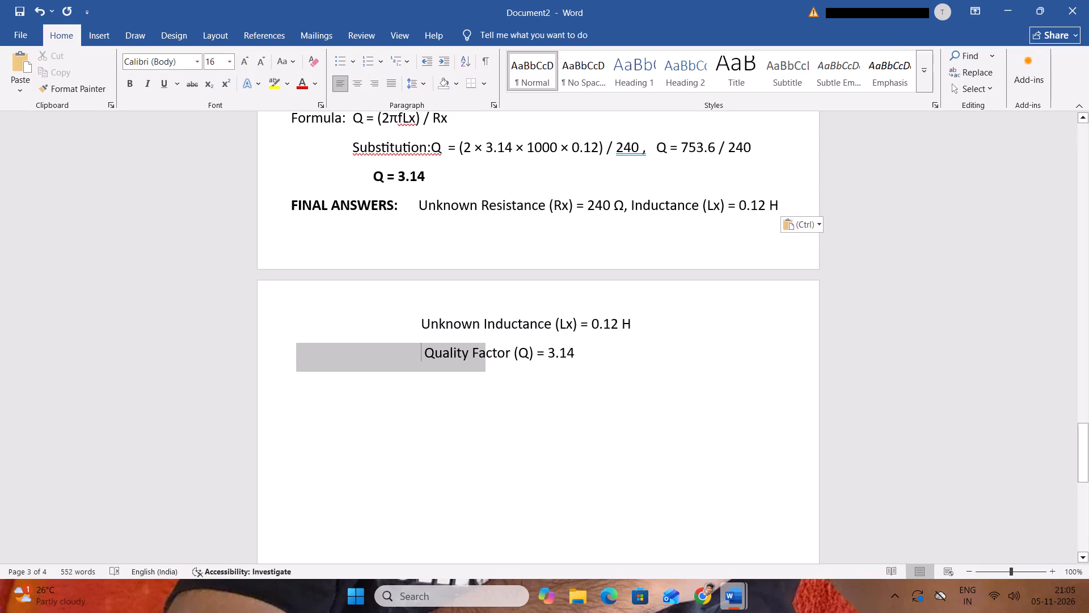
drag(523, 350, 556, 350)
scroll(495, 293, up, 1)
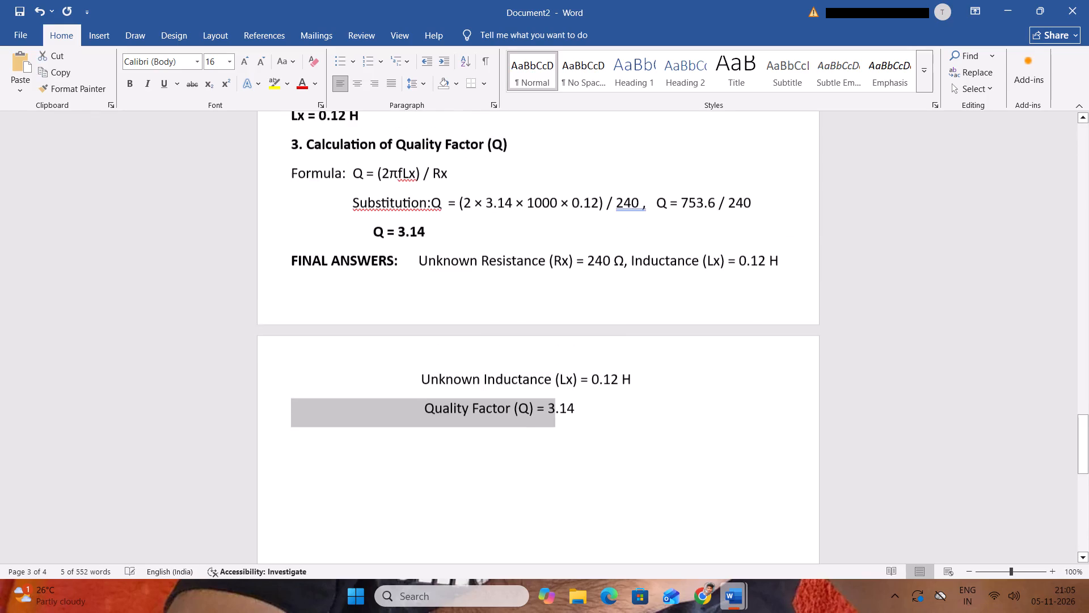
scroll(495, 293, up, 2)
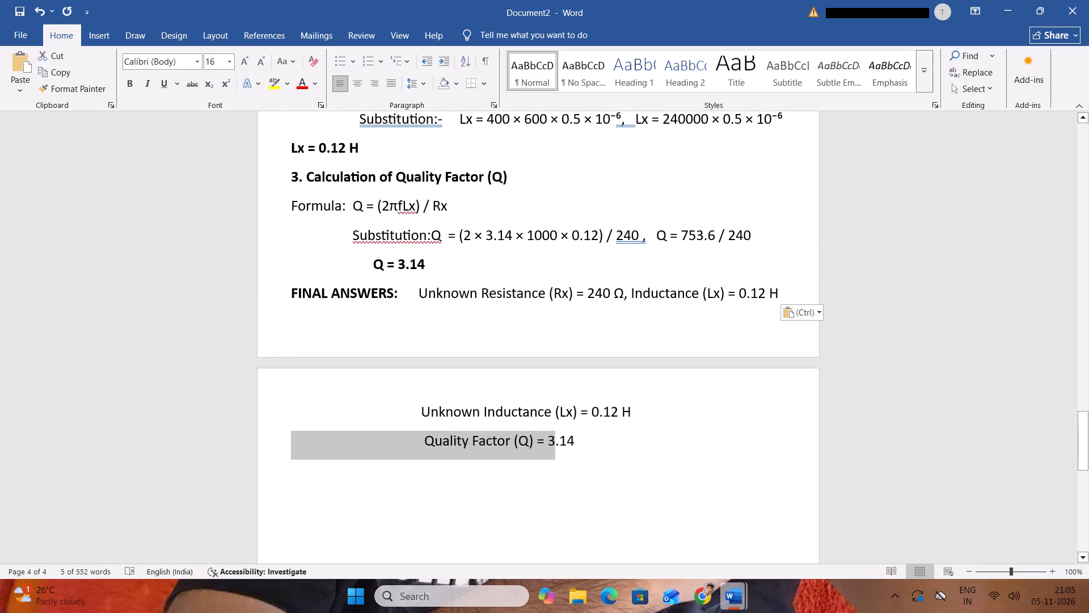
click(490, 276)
Move "Formula: Q = (2πfLx) / Rx" up onto the "3. Calculation of Quality Factor (Q)" heading line, separated by four spaces.
drag(446, 206, 285, 203)
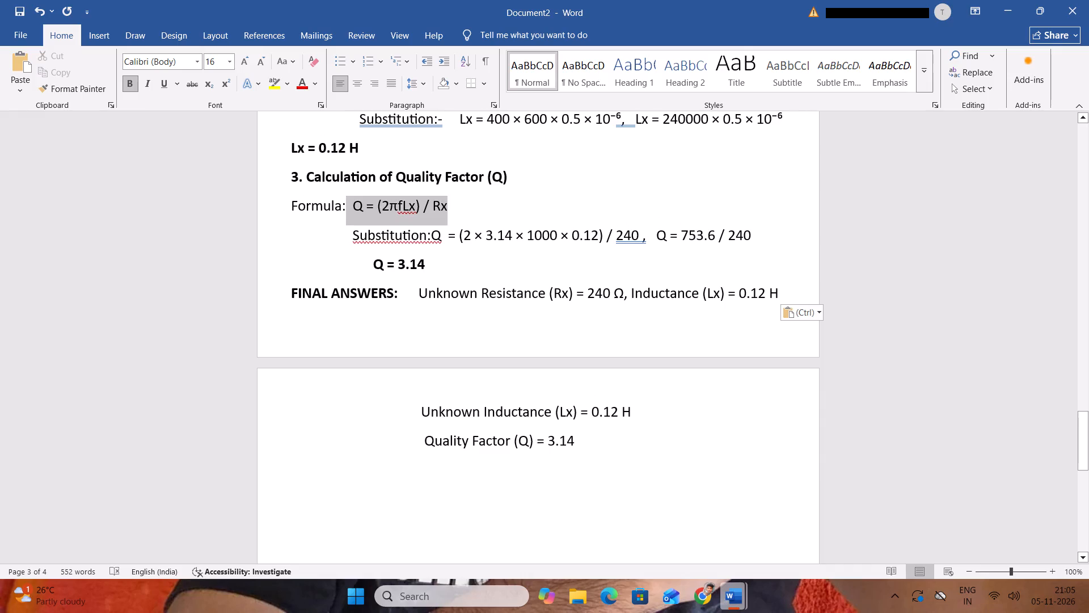
drag(285, 203, 272, 205)
key(ctrl+c)
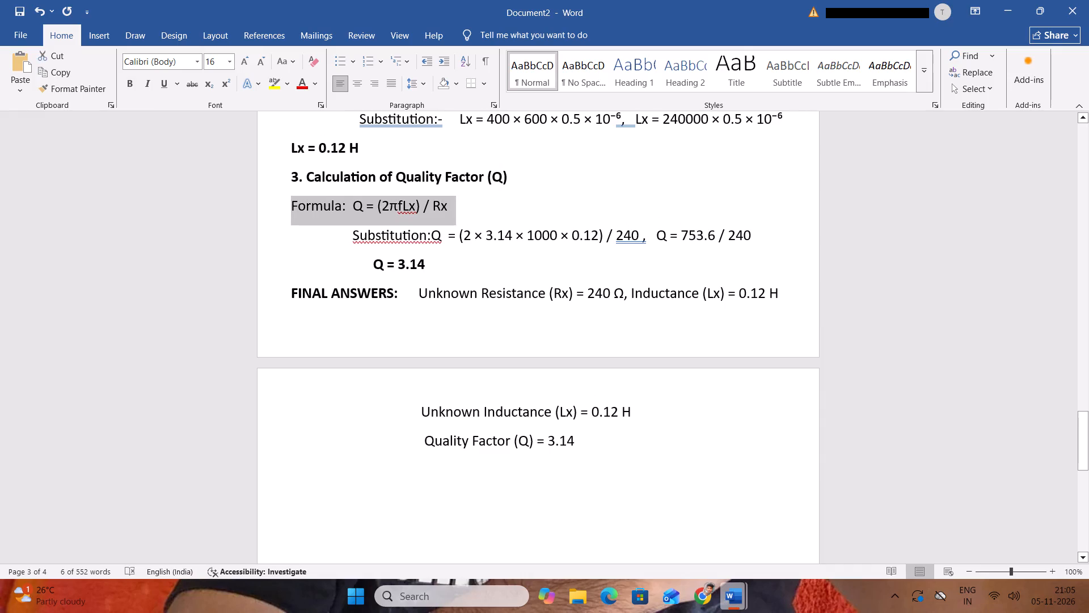
click(540, 180)
key(space)
key(space)
key(space)
key(space)
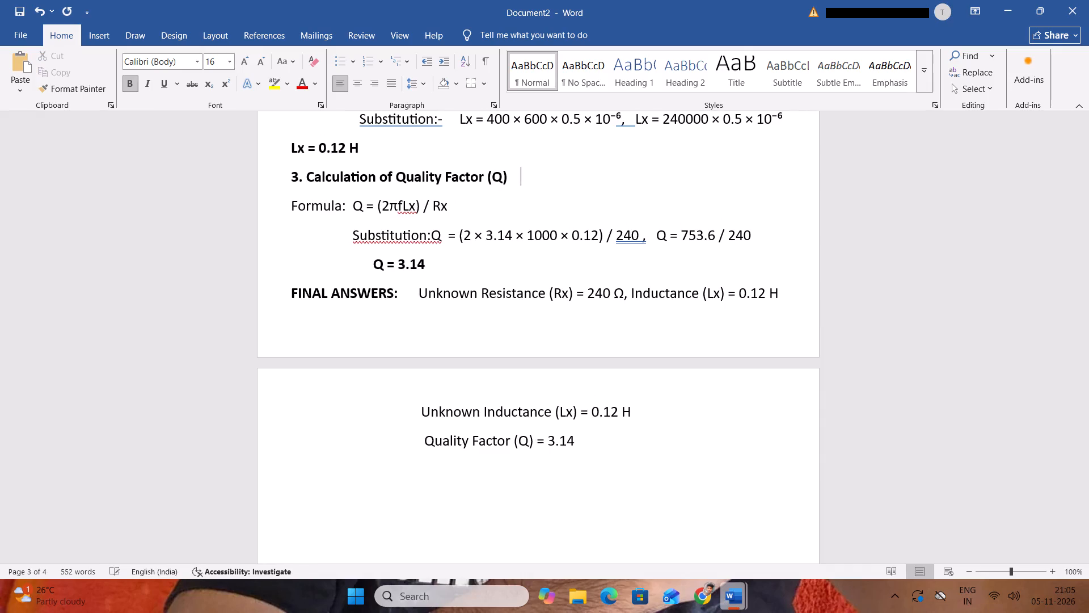
key(ctrl+v)
drag(456, 229, 362, 208)
key(BackSpace)
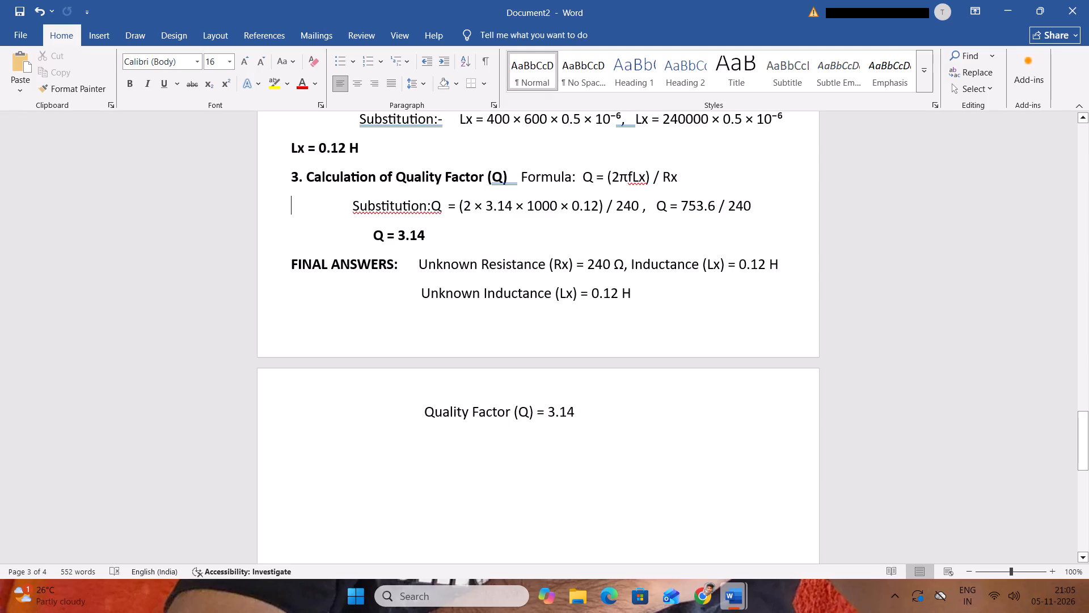
Delete the duplicate "Inductance (Lx) = 0.12 H" from the end of the Unknown Resistance line in the final answers.
drag(631, 262, 776, 255)
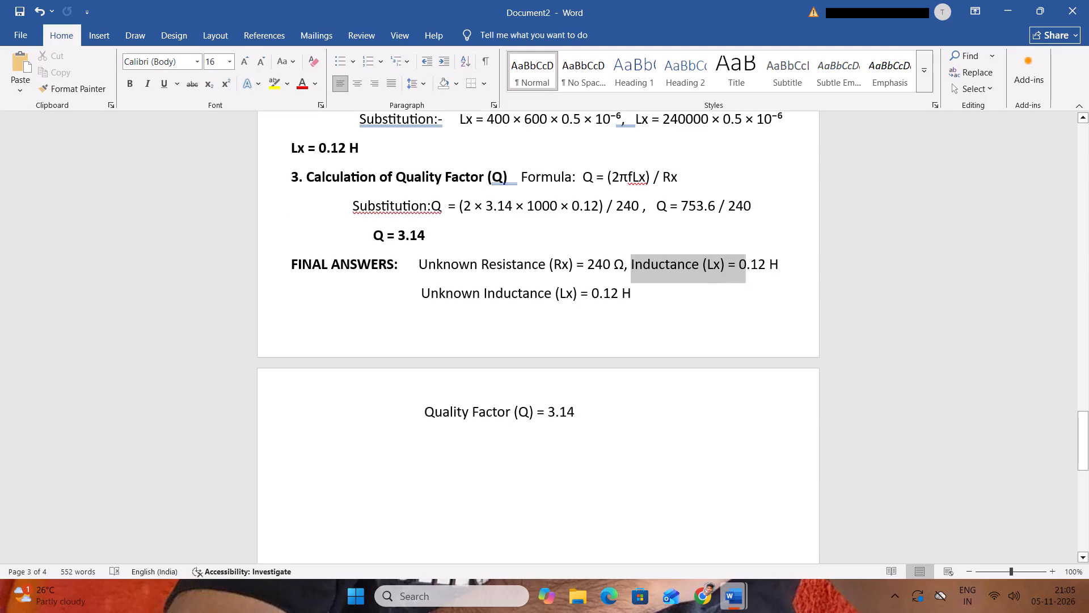
drag(776, 255, 828, 255)
key(BackSpace)
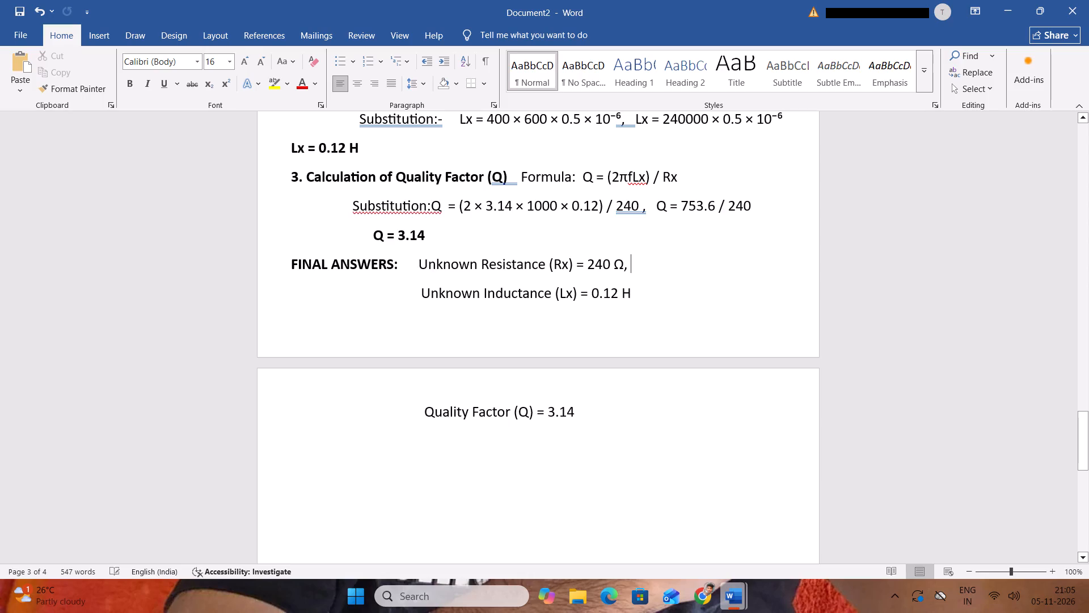
Move "Quality Factor (Q) = 3.14" to the end of the Unknown Inductance line, separated by a comma and spaces.
click(582, 414)
drag(420, 412, 592, 413)
drag(592, 413, 579, 412)
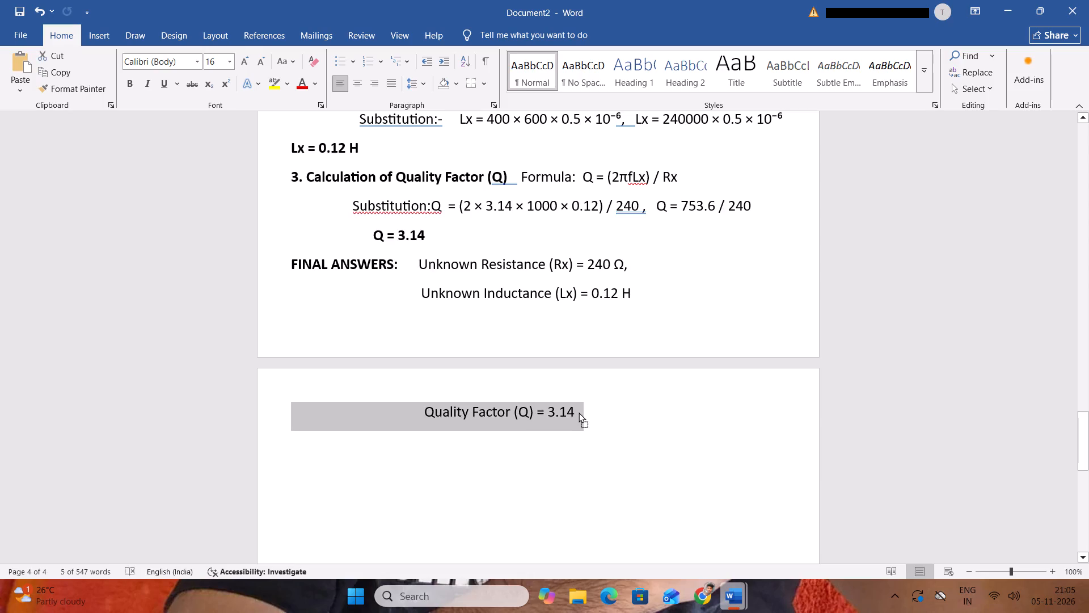
drag(579, 412, 577, 411)
click(577, 411)
drag(577, 411, 439, 413)
key(ctrl+c)
click(641, 298)
key(space)
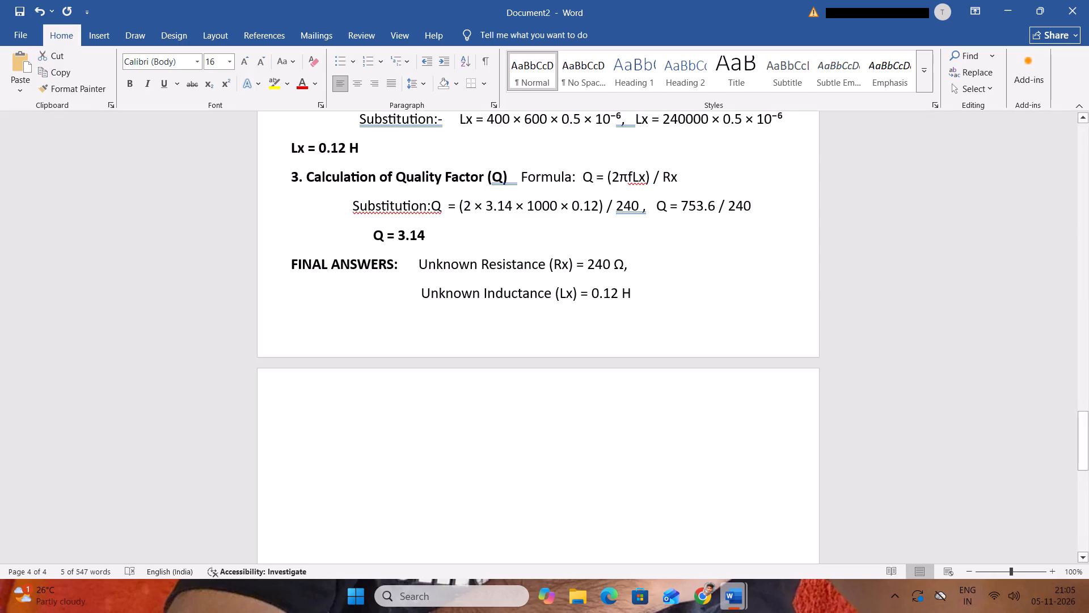
text(,)
key(space)
key(space)
key(space)
key(ctrl+v)
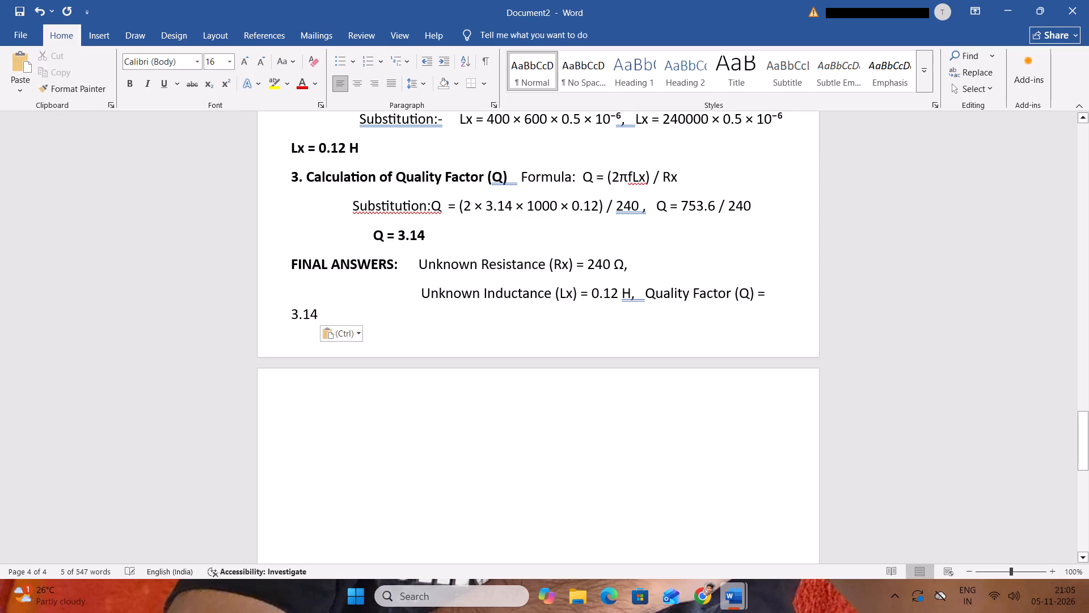
Remove three spaces before "Unknown Inductance" and two before "Unknown Resistance" in the final answers.
click(415, 287)
key(BackSpace)
key(BackSpace)
key(BackSpace)
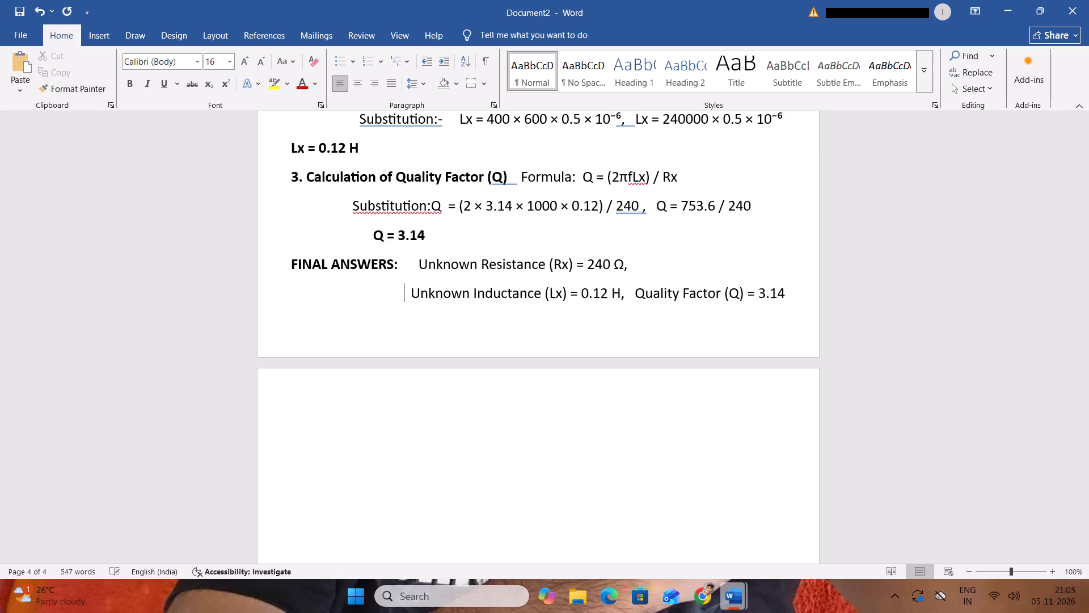
key(Up)
key(BackSpace)
key(BackSpace)
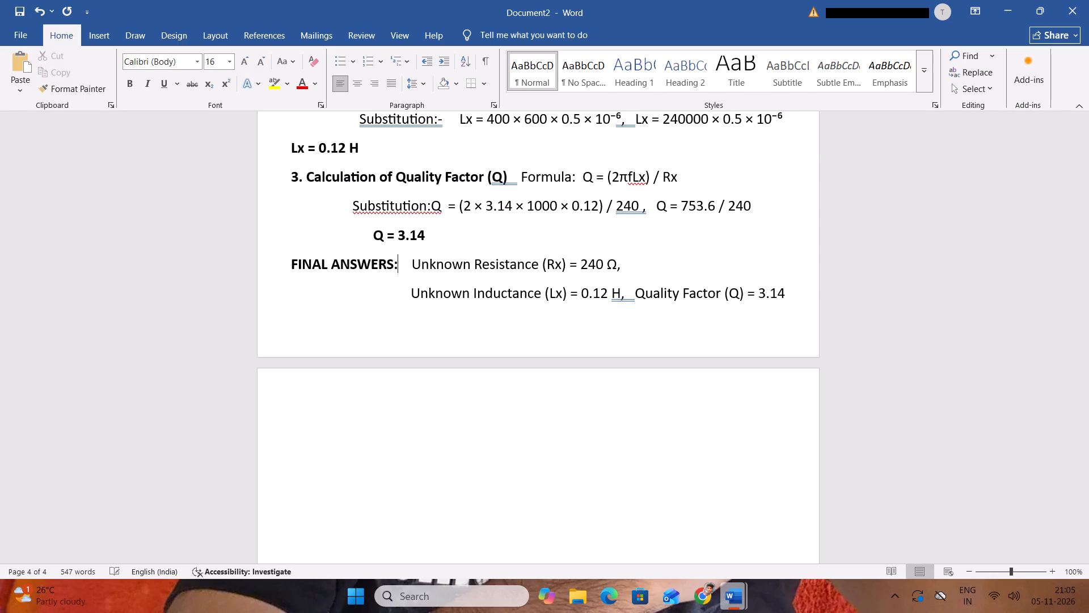
Add a space before the comma after "0.12 H" and remove one of the spaces following it.
click(620, 293)
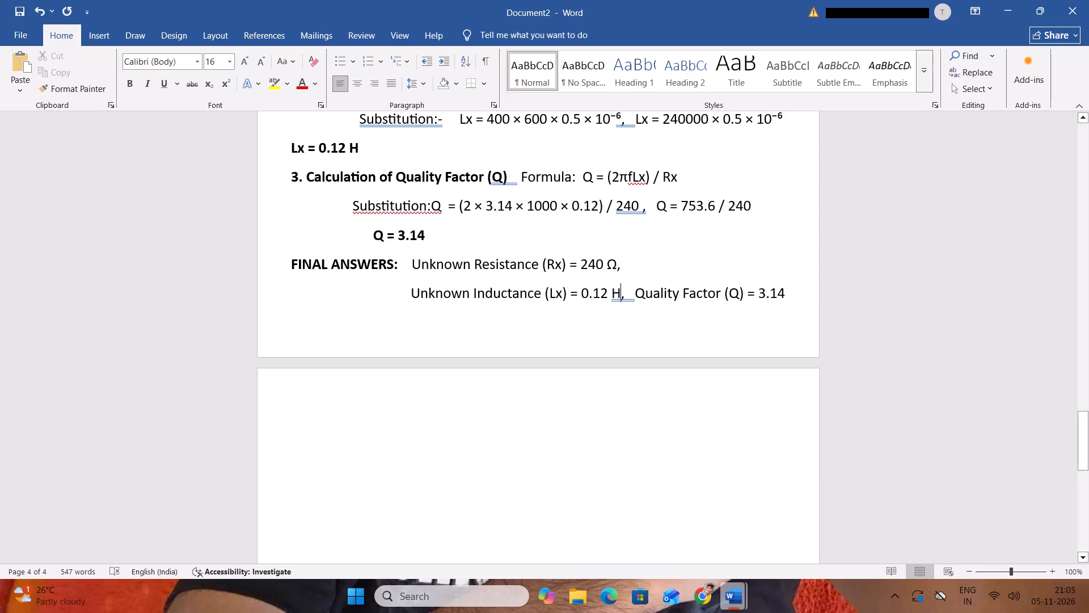
key(space)
key(Right)
key(Right)
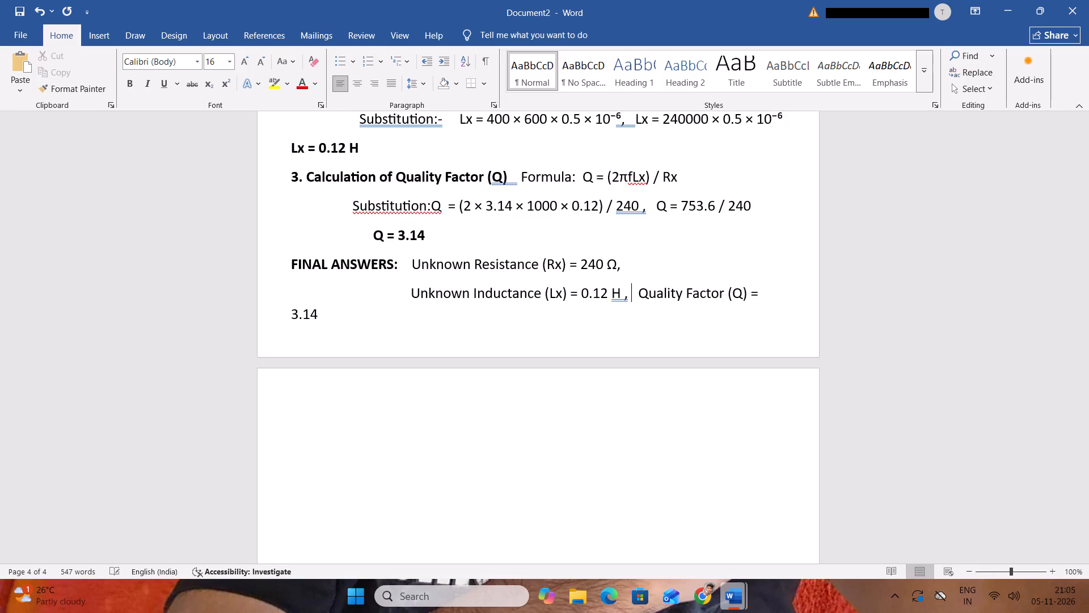
key(BackSpace)
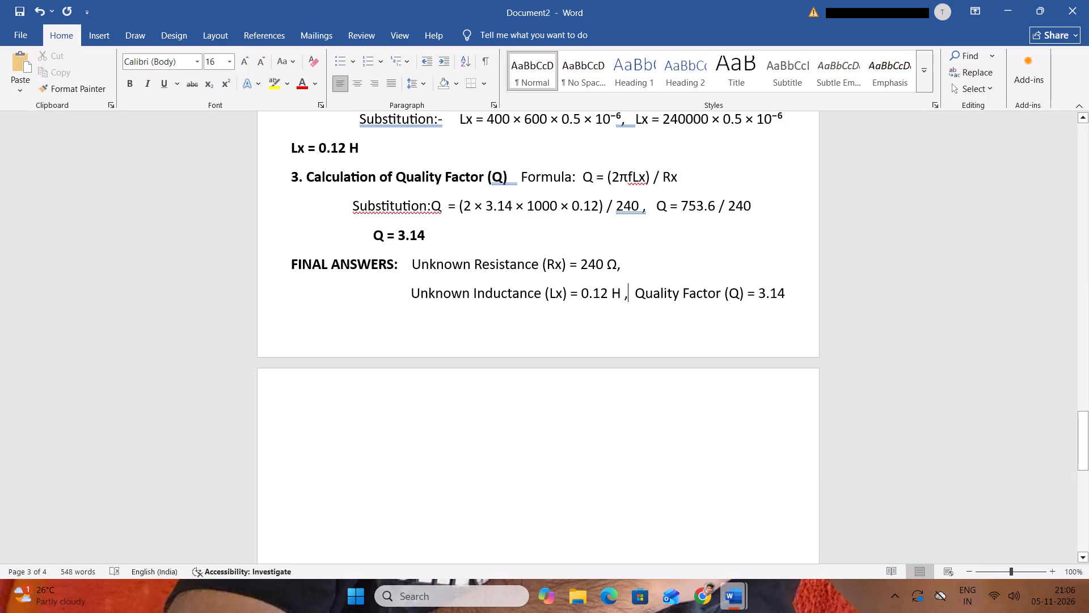
Delete the blank space and empty lines after the final answers, keeping the Quality Factor value at 3.14.
click(323, 438)
key(BackSpace)
key(BackSpace)
key(BackSpace)
key(BackSpace)
key(BackSpace)
key(BackSpace)
key(BackSpace)
key(BackSpace)
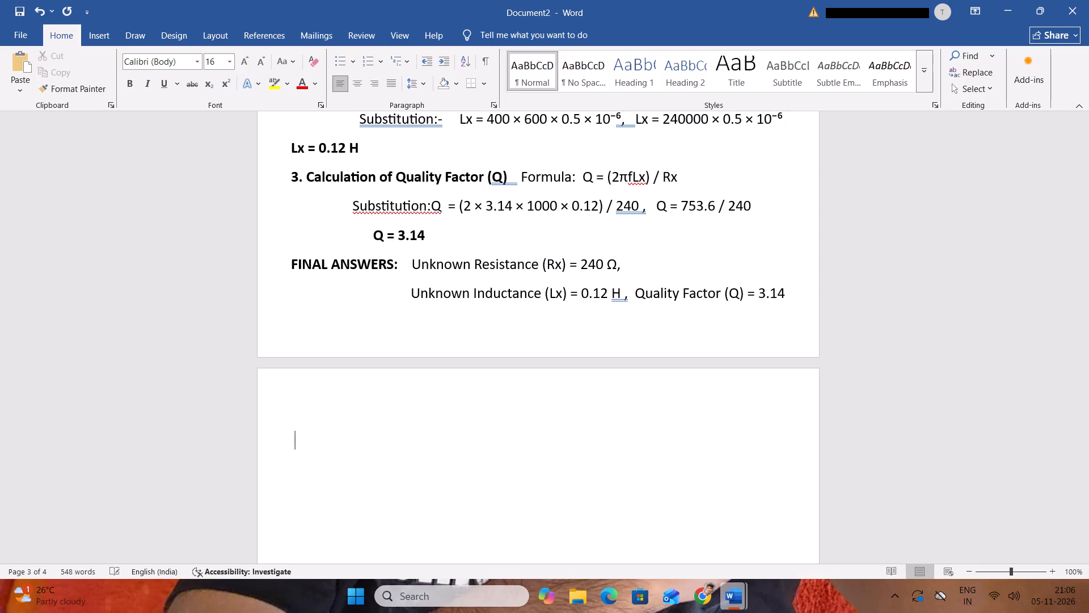
key(BackSpace)
key(BackSpace)
key(BackSpace)
key(BackSpace)
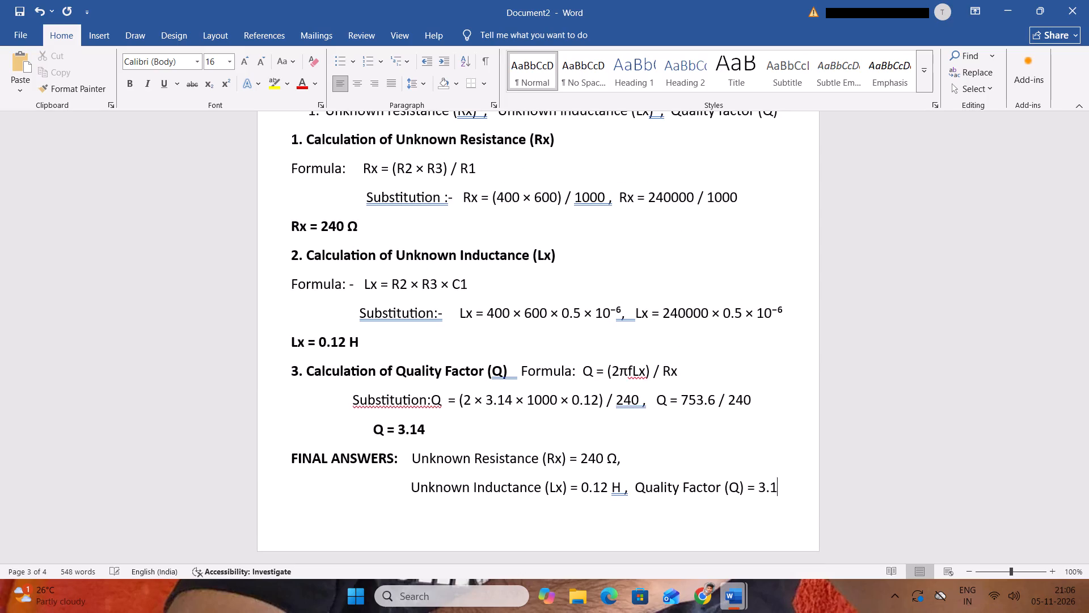
key(ctrl+z)
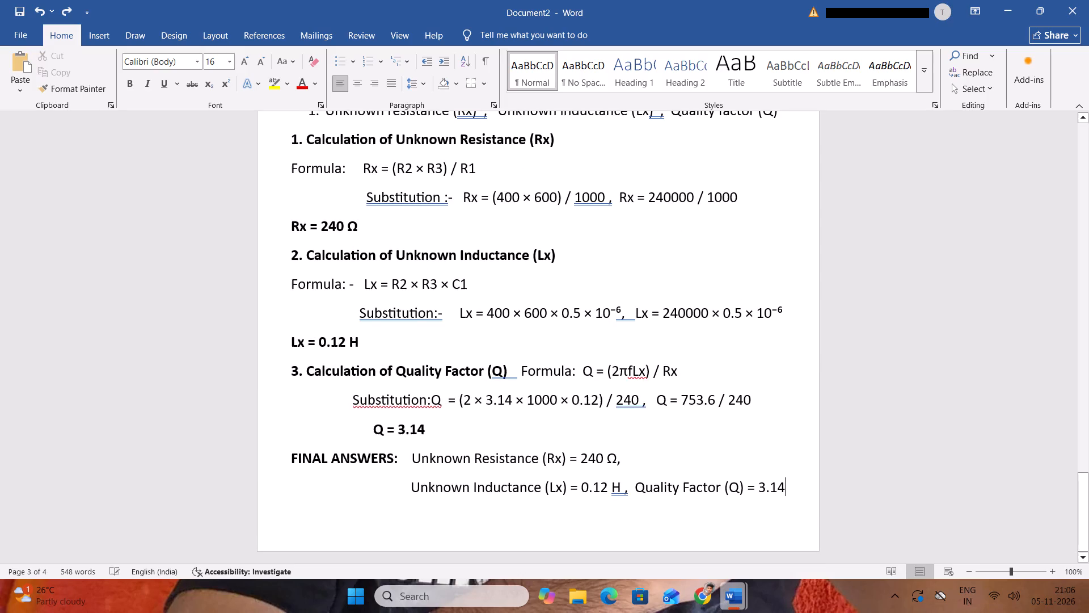
Review the document from the Maxwell's Bridge problem back up to the DSO block diagram answer.
scroll(512, 375, up, 2)
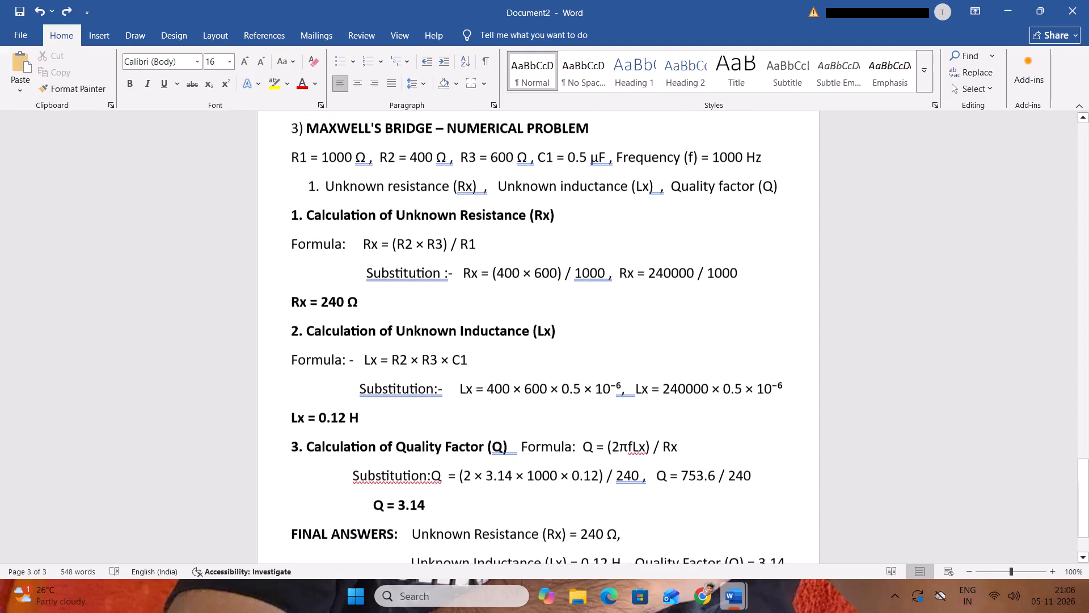
scroll(512, 375, up, 4)
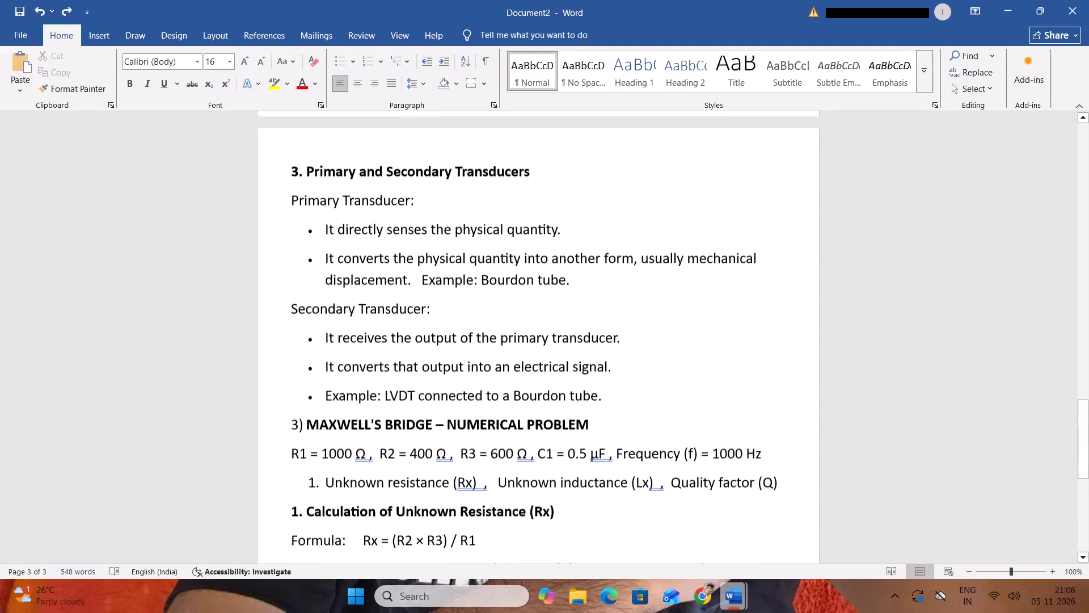
scroll(512, 375, up, 5)
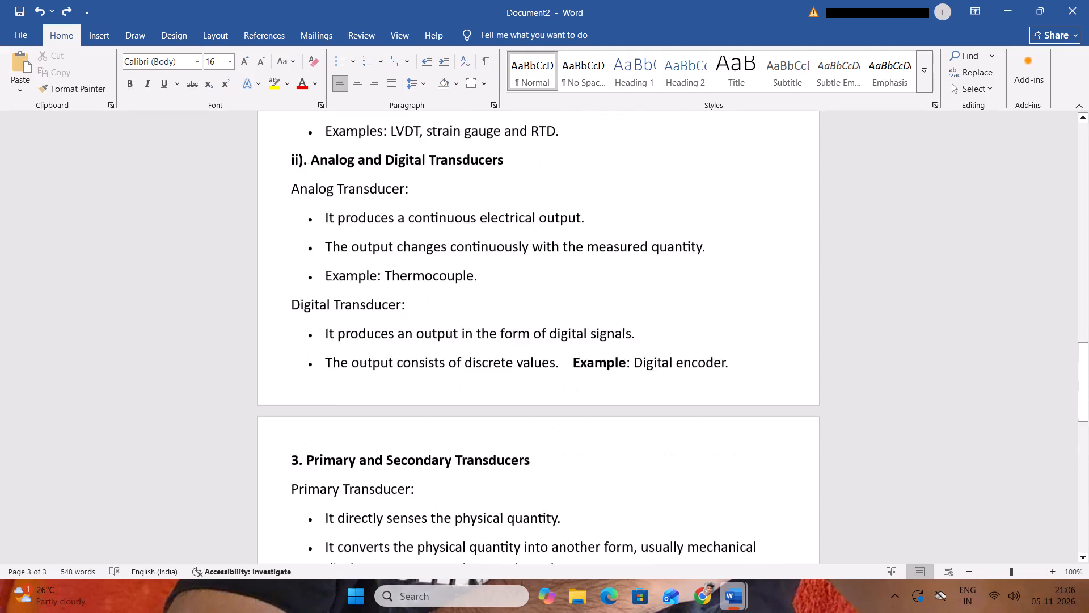
scroll(512, 375, up, 7)
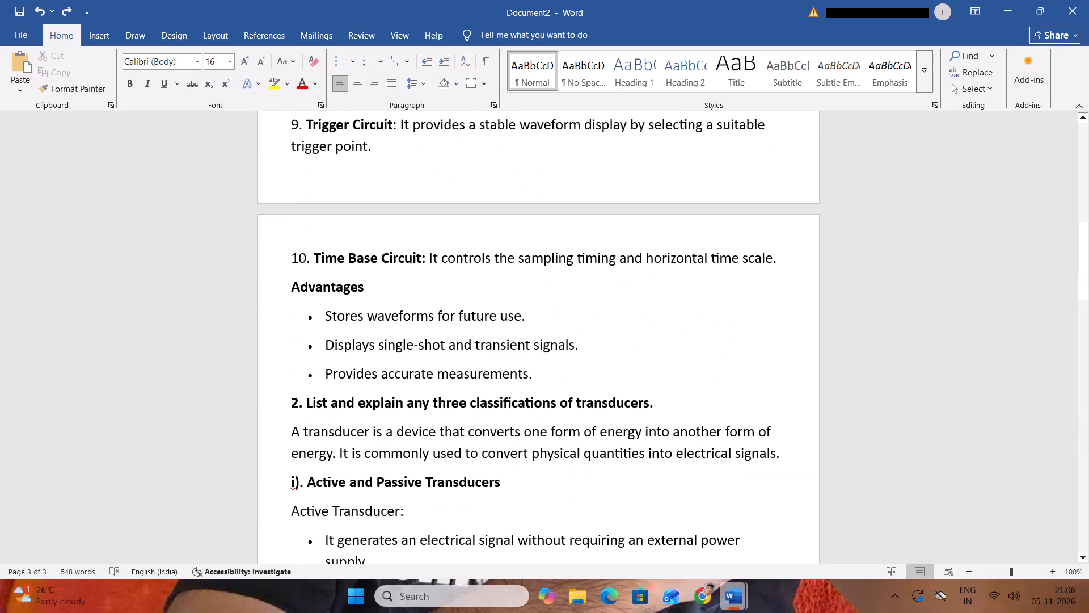
scroll(512, 375, up, 8)
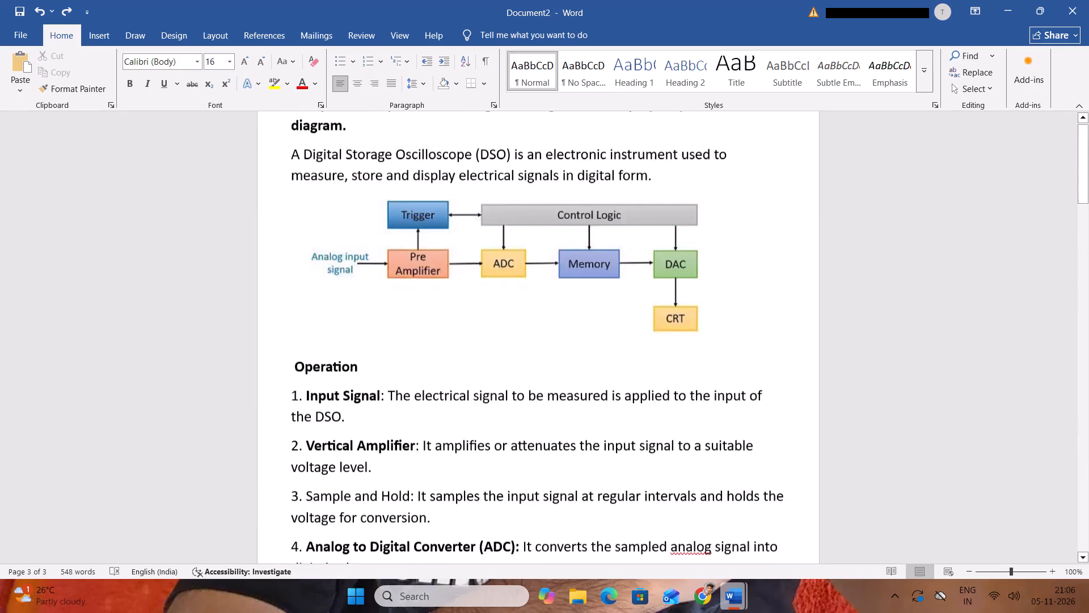
Save the document as a Word document named "emi lond" in the Downloads folder on this PC.
scroll(512, 375, up, 2)
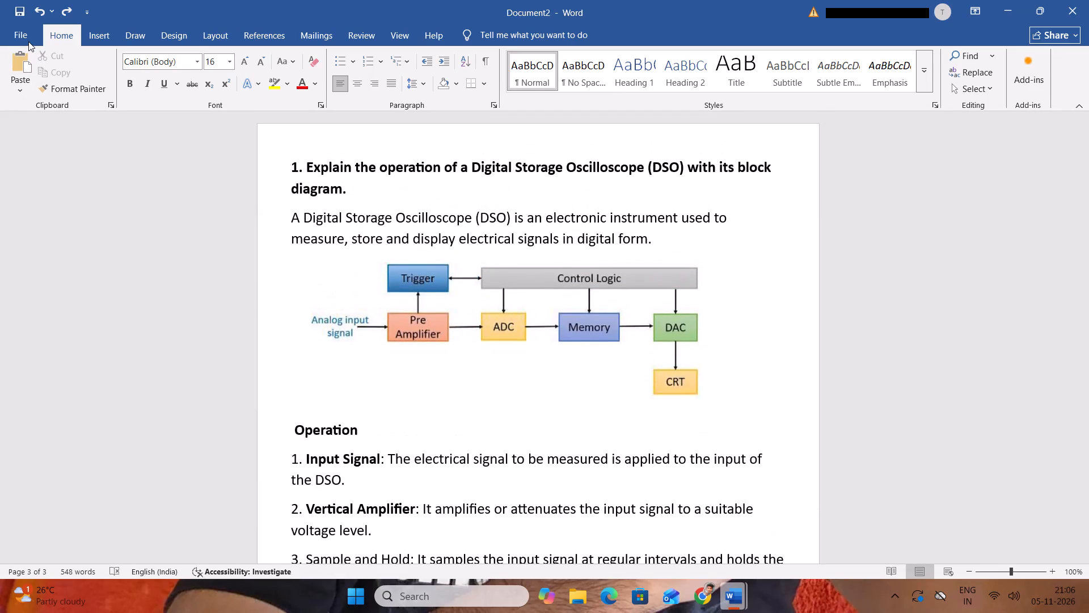
click(28, 41)
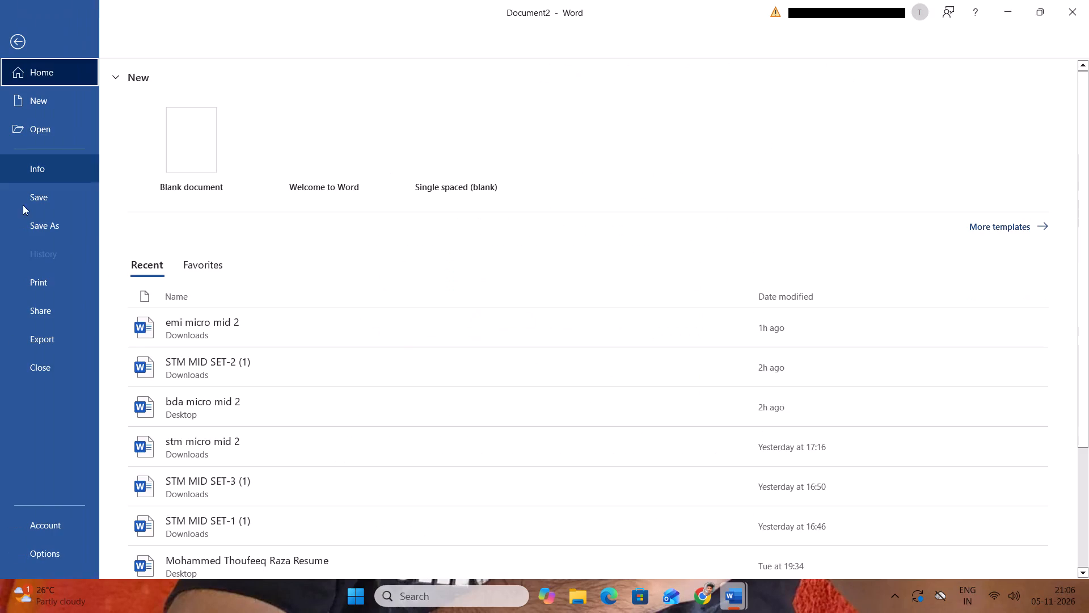
click(27, 217)
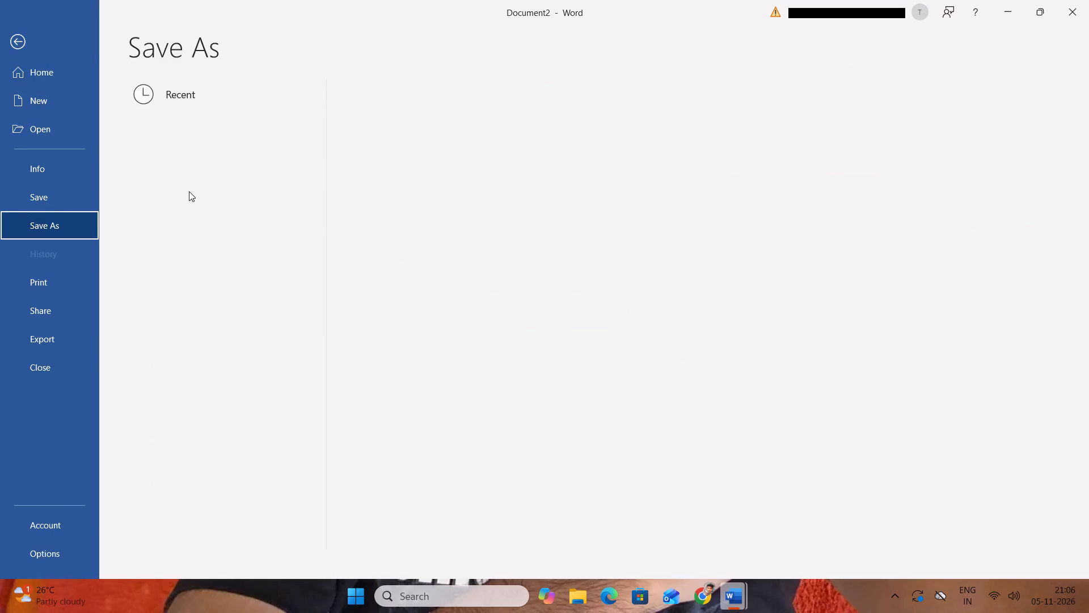
click(200, 259)
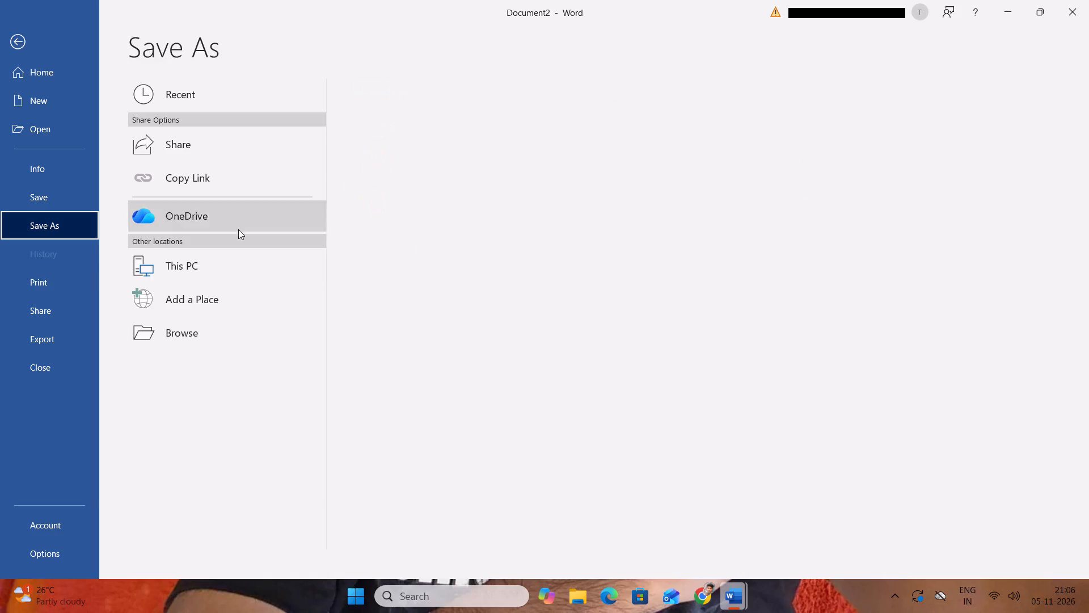
click(214, 268)
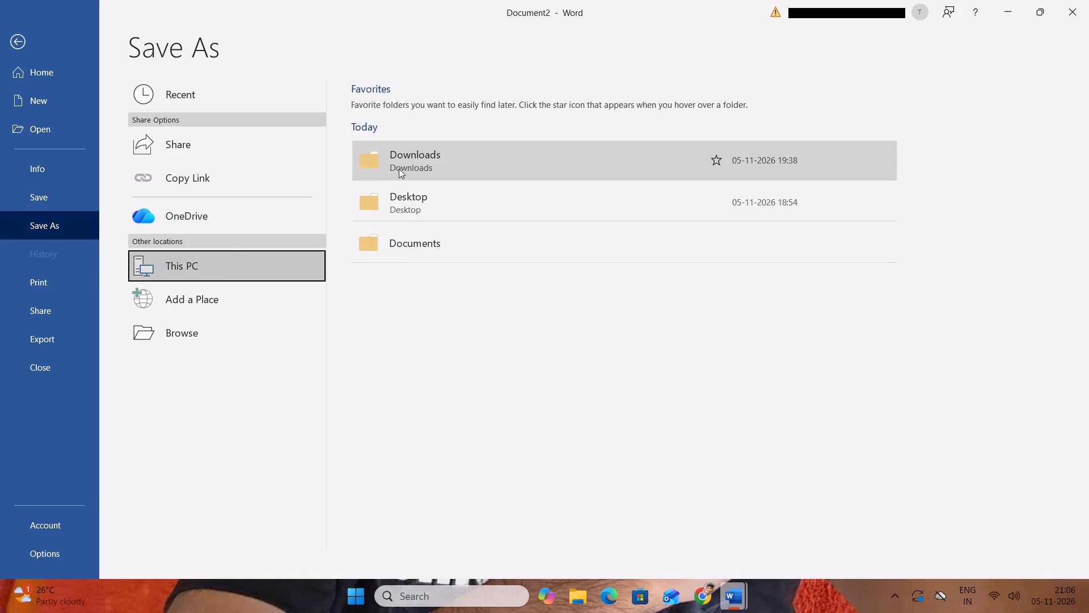
click(399, 169)
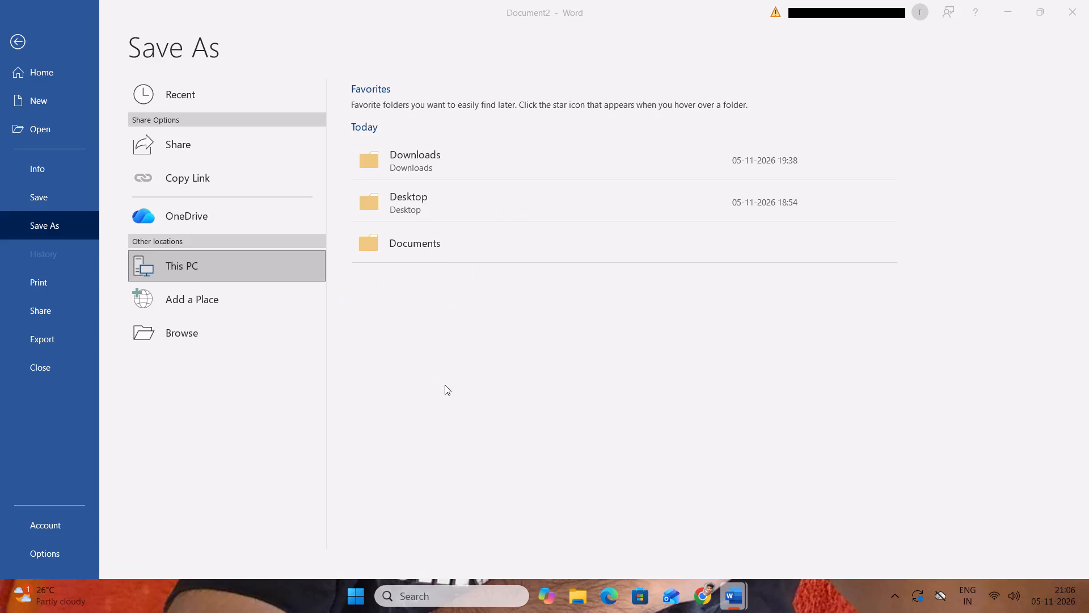
key(BackSpace)
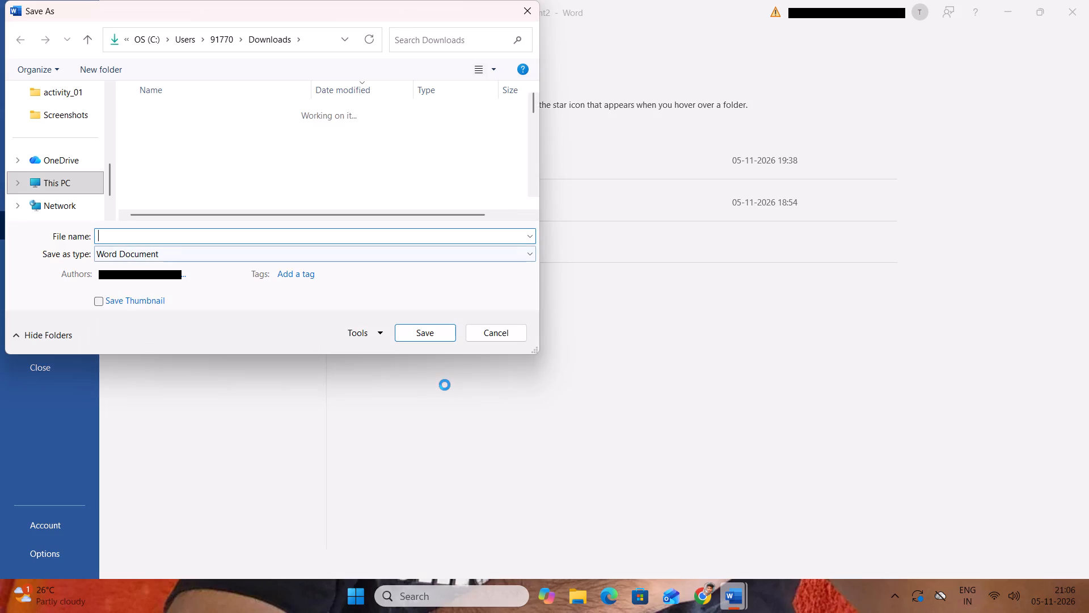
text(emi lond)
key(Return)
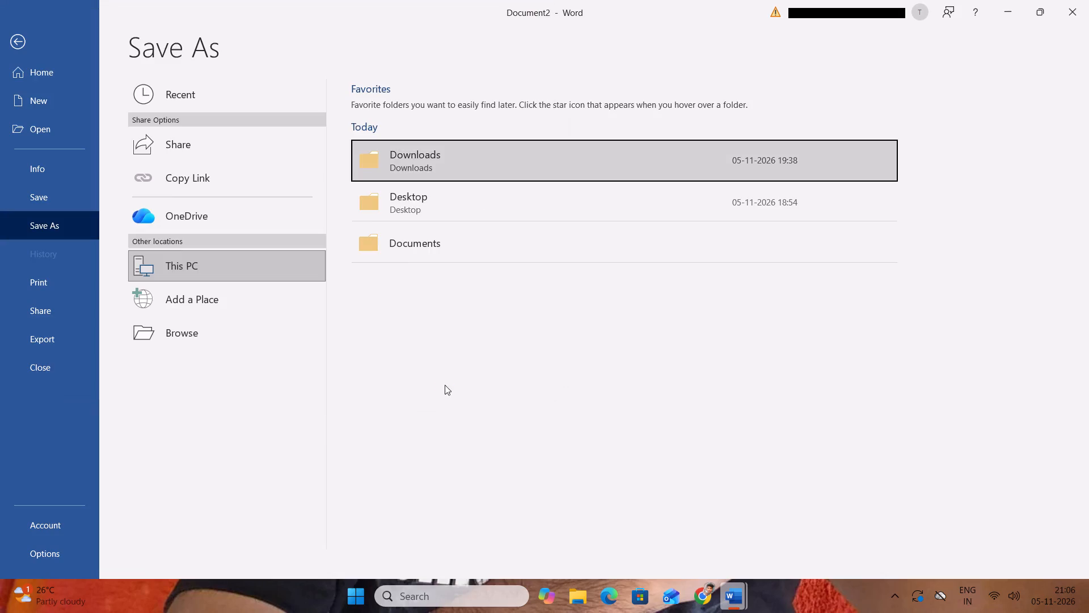